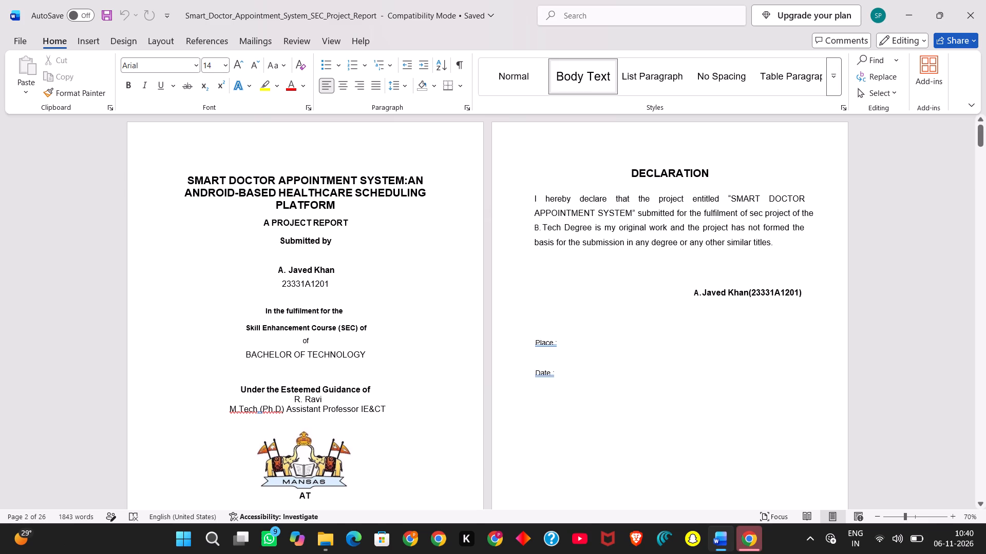
Look through the whole project report, from the title page and Declaration to the references and course certificate.
scroll(640, 215, "down", 1)
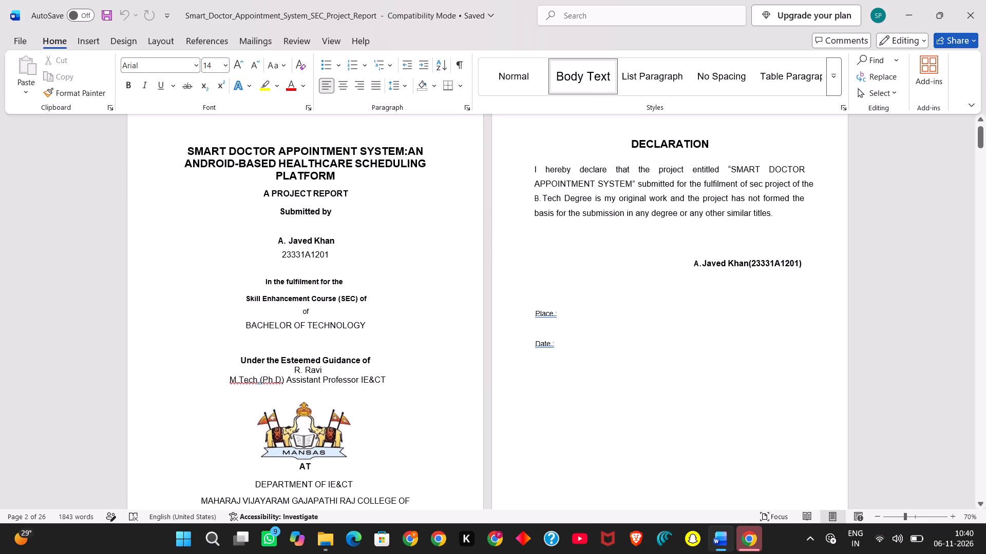
scroll(663, 212, "up", 2)
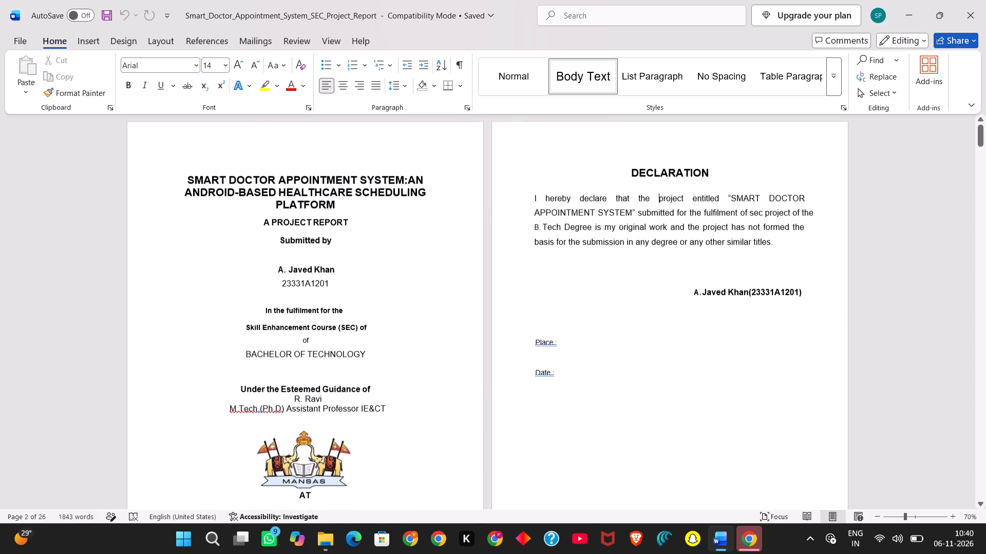
scroll(663, 212, "up", 1)
scroll(663, 212, "down", 4)
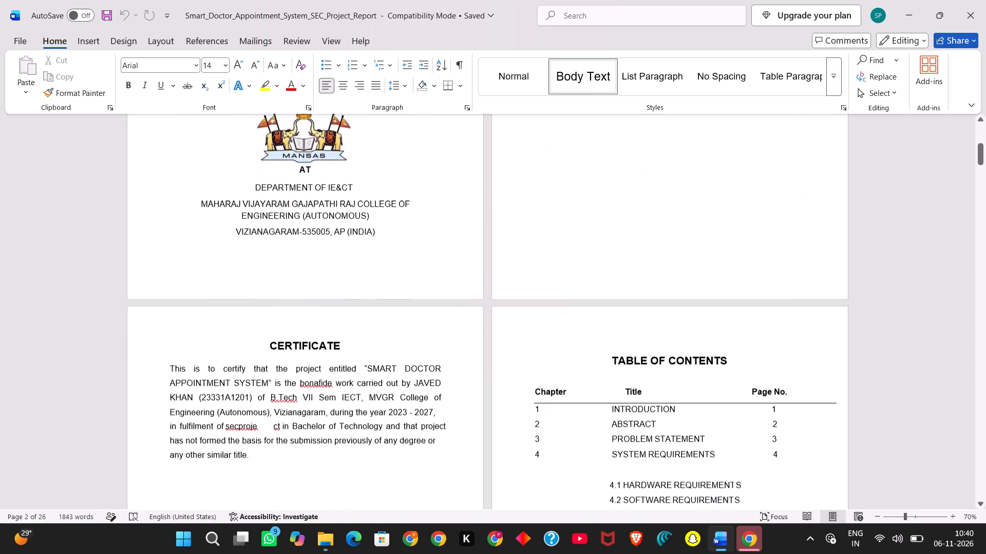
scroll(663, 212, "down", 1)
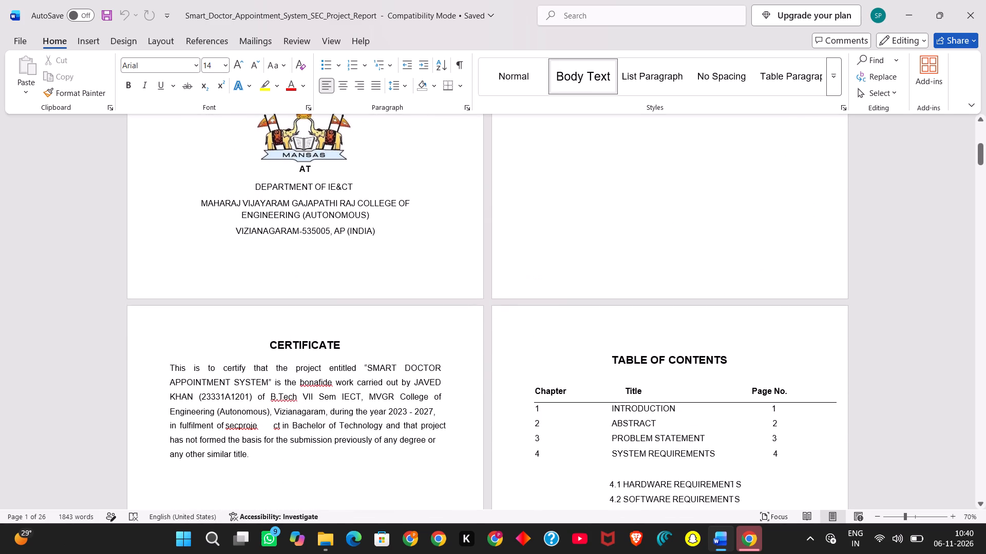
scroll(326, 425, "down", 1)
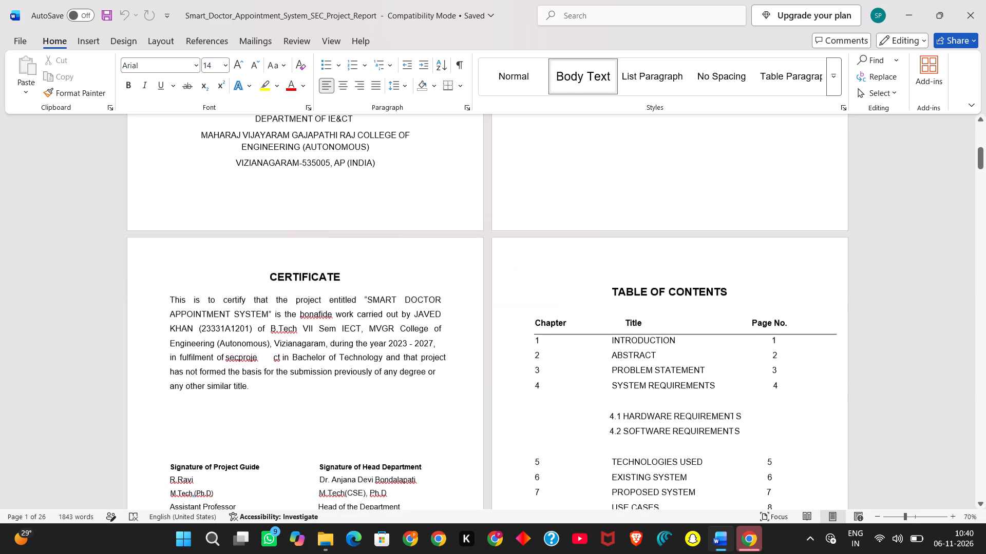
scroll(326, 425, "down", 3)
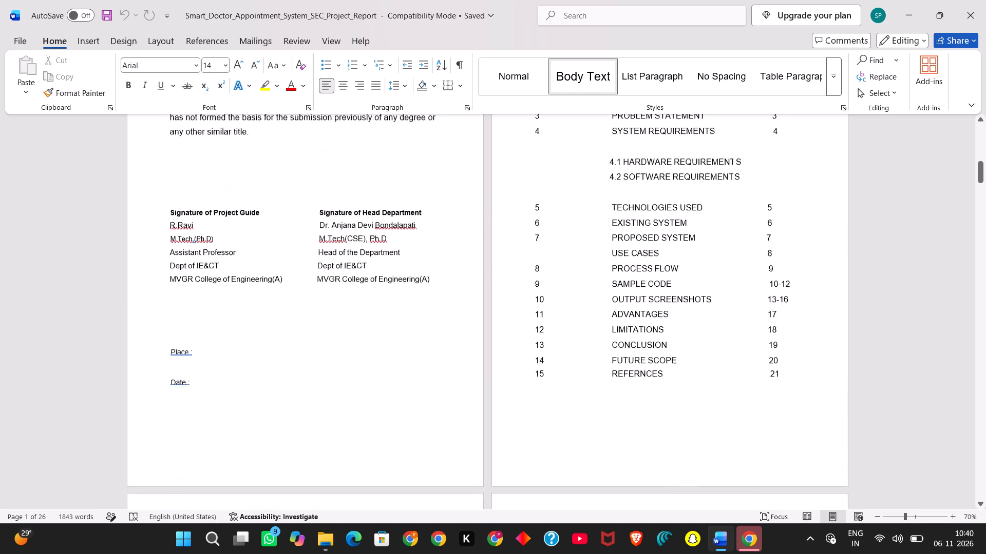
scroll(326, 425, "down", 4)
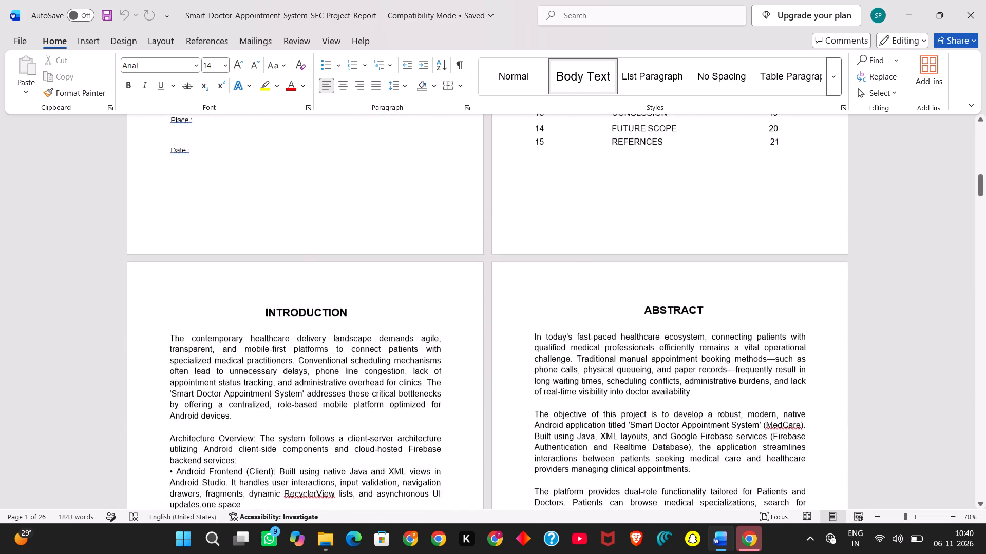
scroll(326, 425, "down", 6)
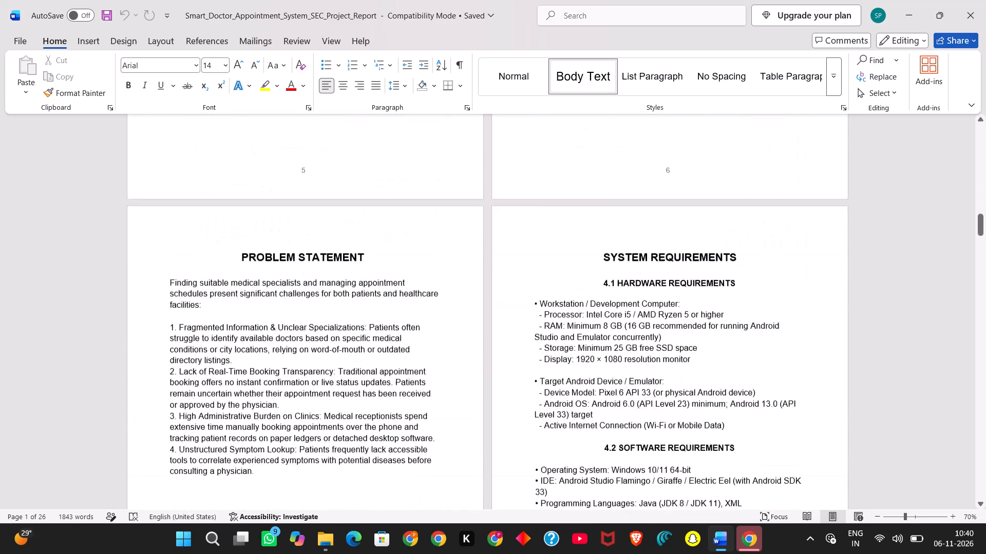
scroll(326, 425, "down", 9)
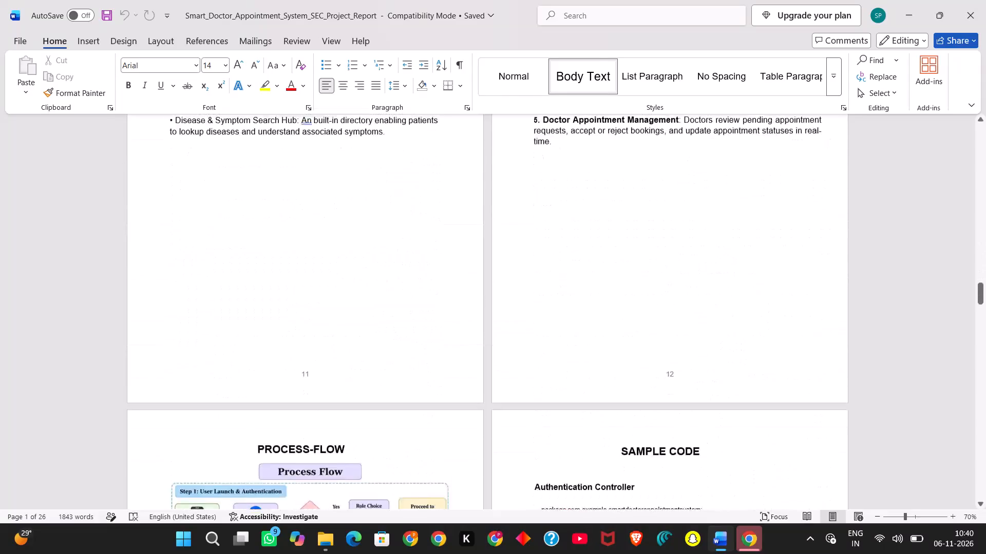
scroll(326, 425, "down", 7)
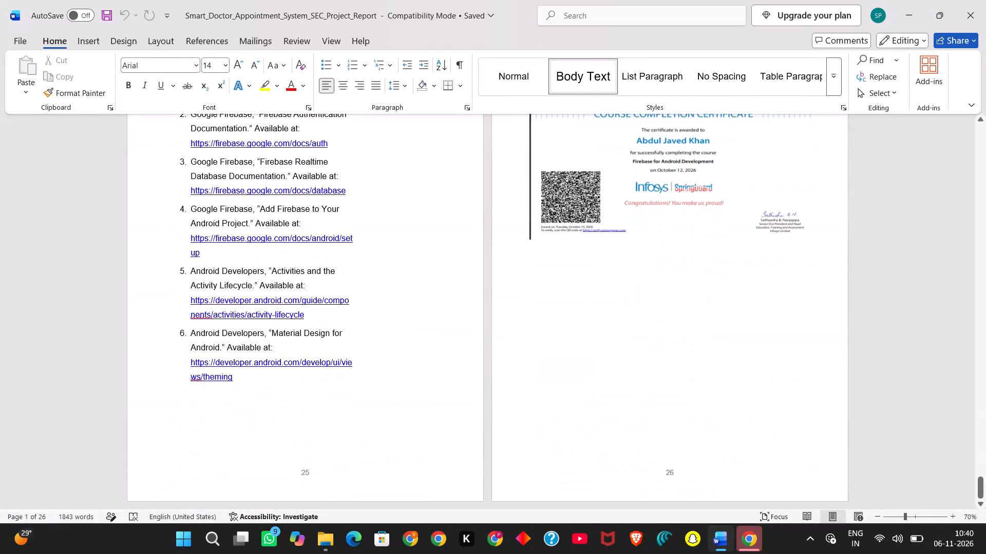
scroll(326, 425, "down", 1)
scroll(326, 425, "up", 20)
scroll(326, 425, "up", 13)
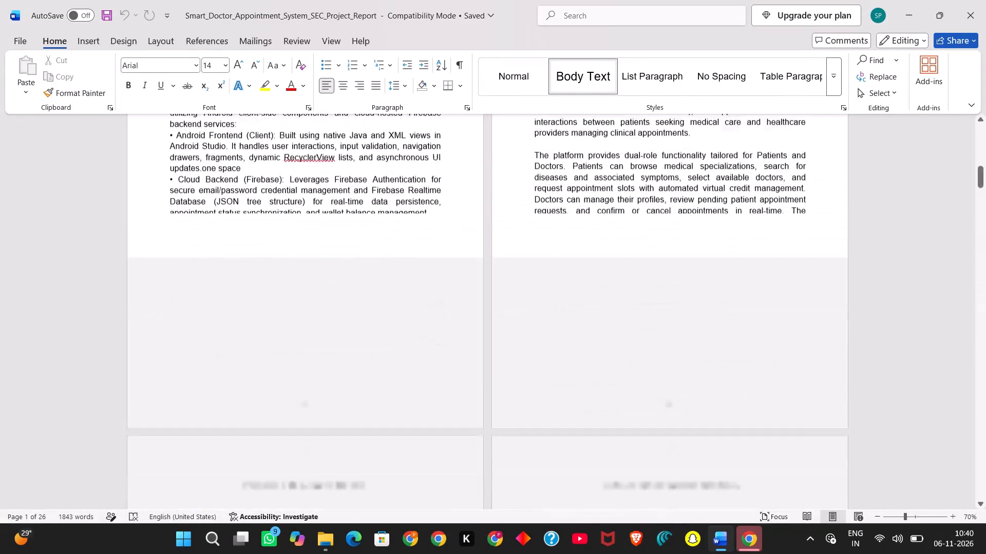
scroll(326, 425, "up", 11)
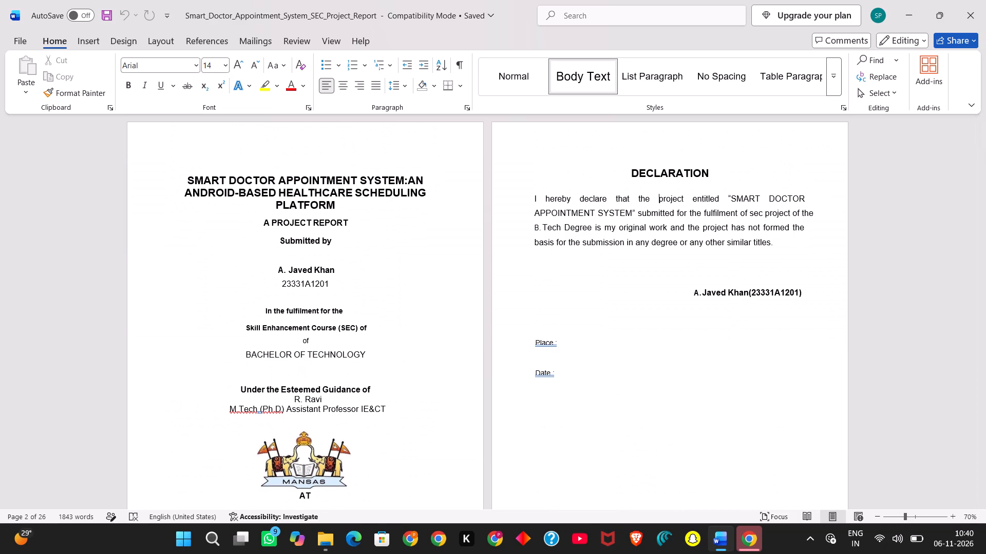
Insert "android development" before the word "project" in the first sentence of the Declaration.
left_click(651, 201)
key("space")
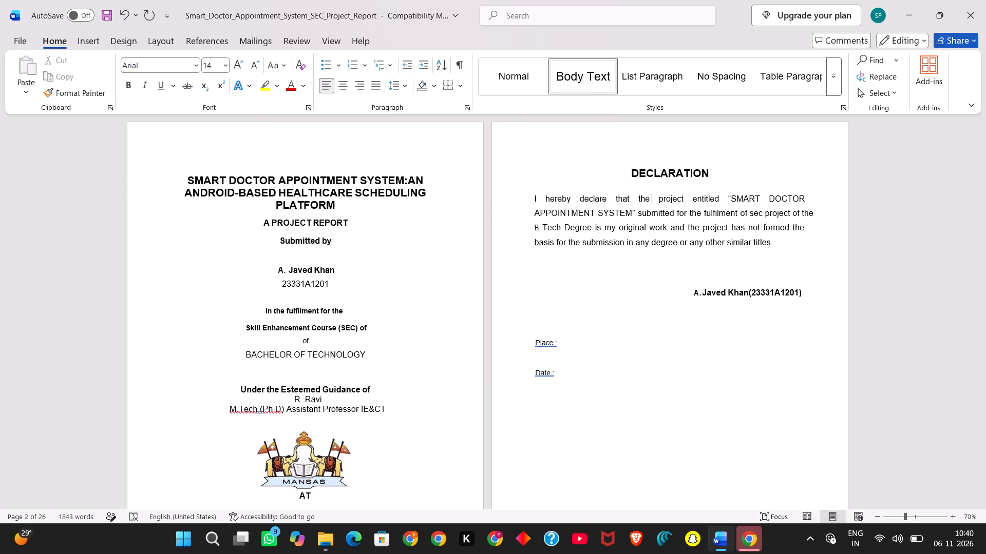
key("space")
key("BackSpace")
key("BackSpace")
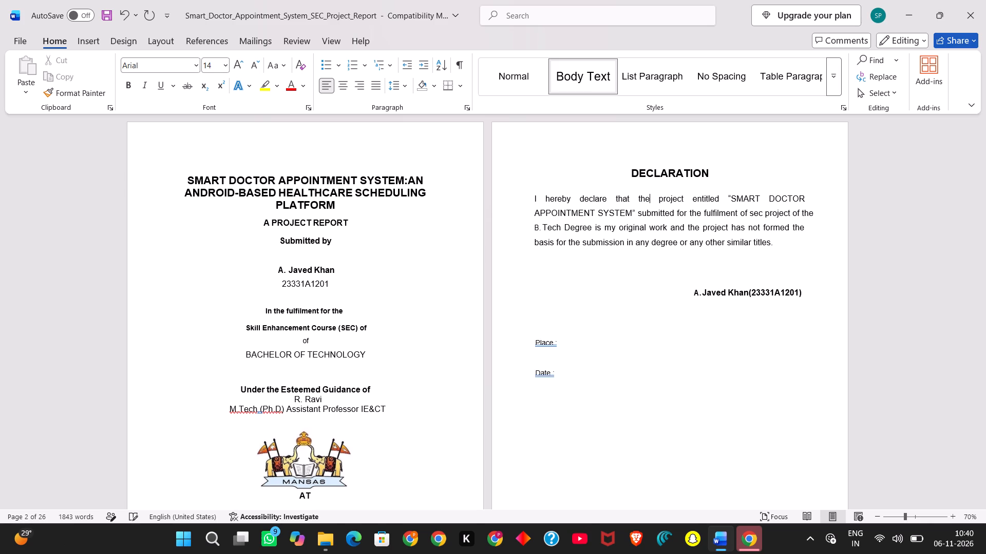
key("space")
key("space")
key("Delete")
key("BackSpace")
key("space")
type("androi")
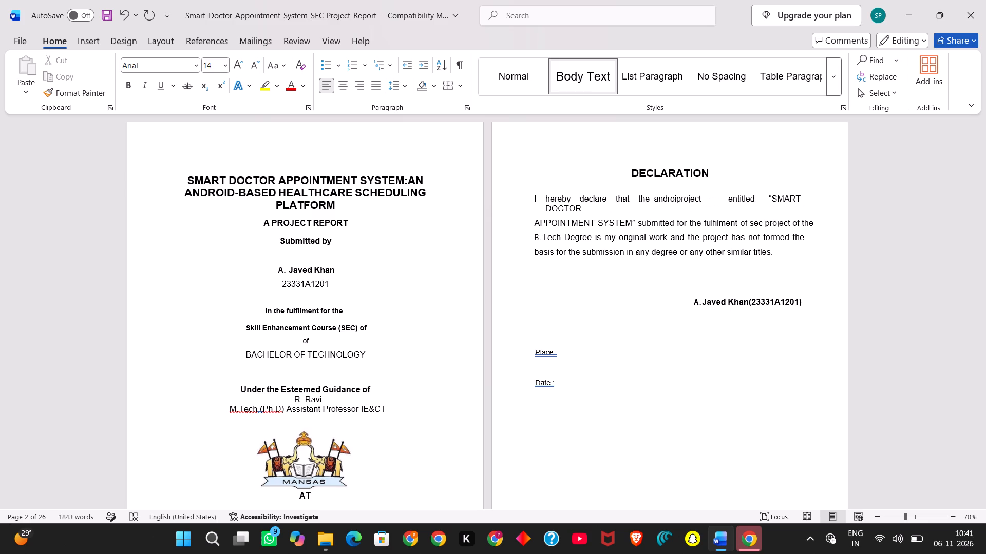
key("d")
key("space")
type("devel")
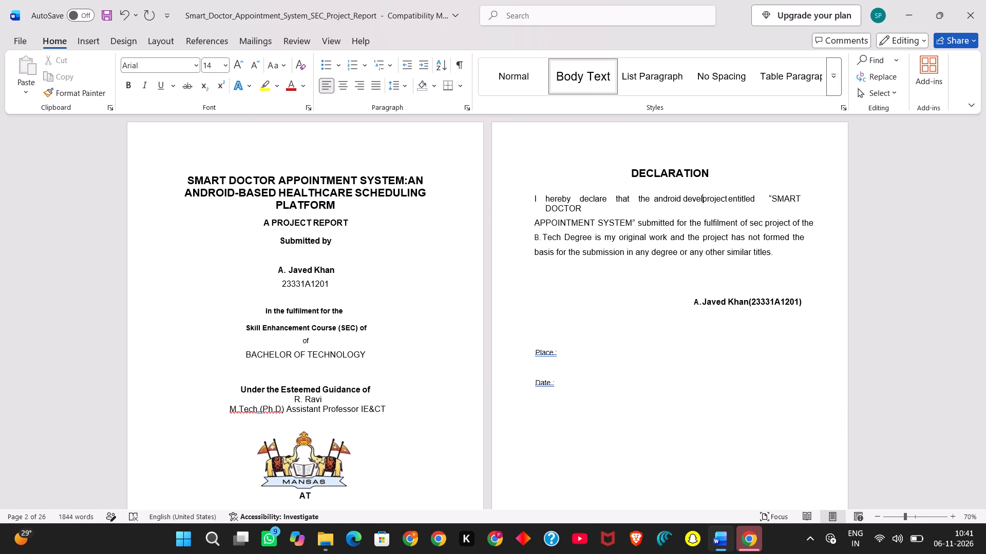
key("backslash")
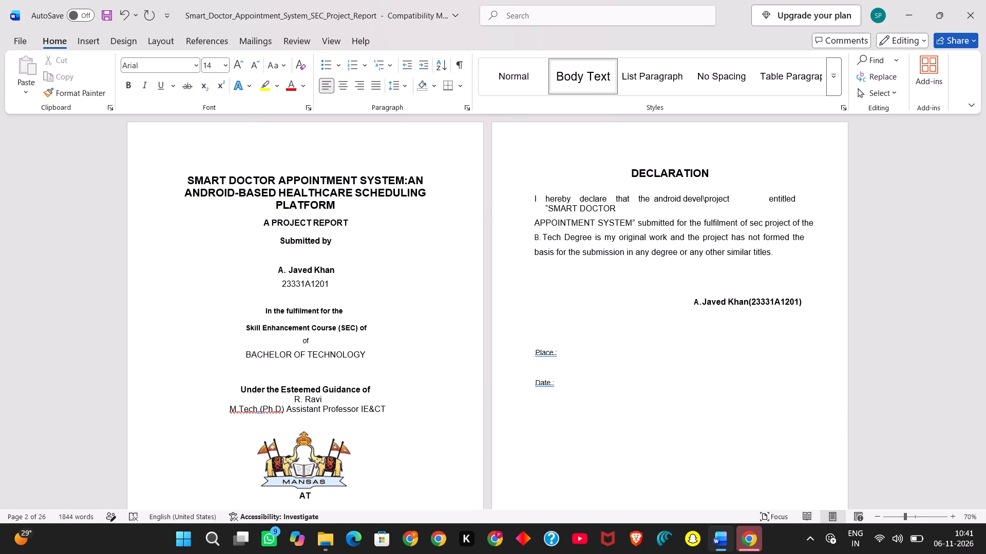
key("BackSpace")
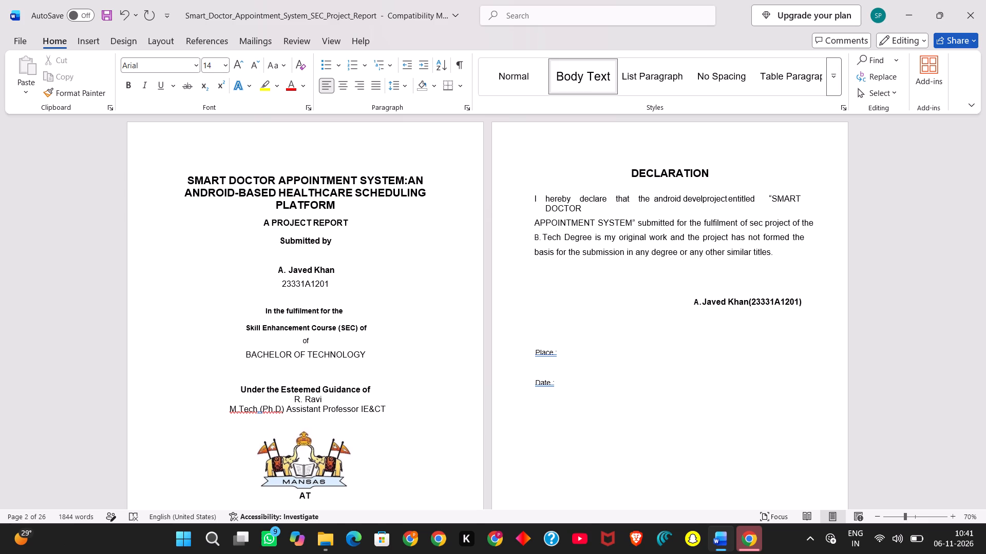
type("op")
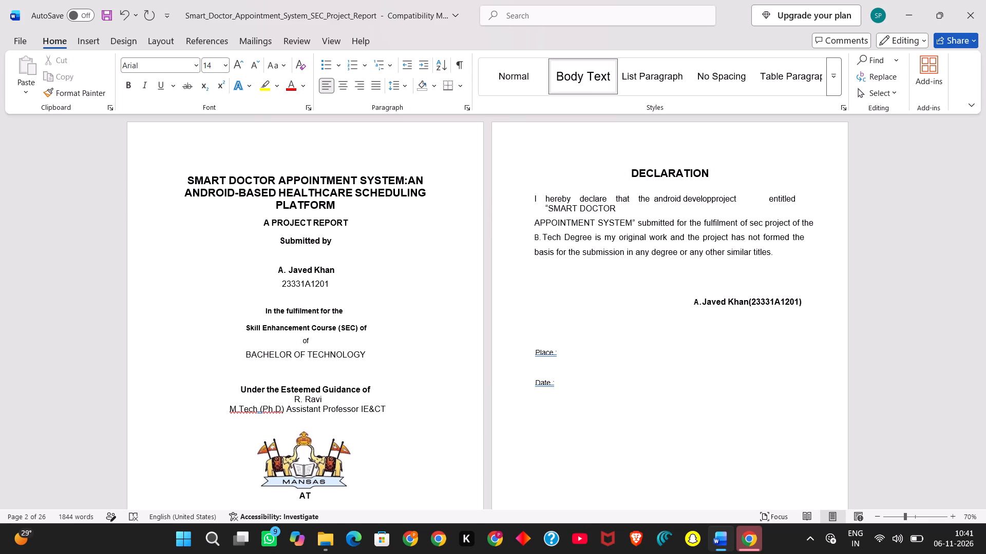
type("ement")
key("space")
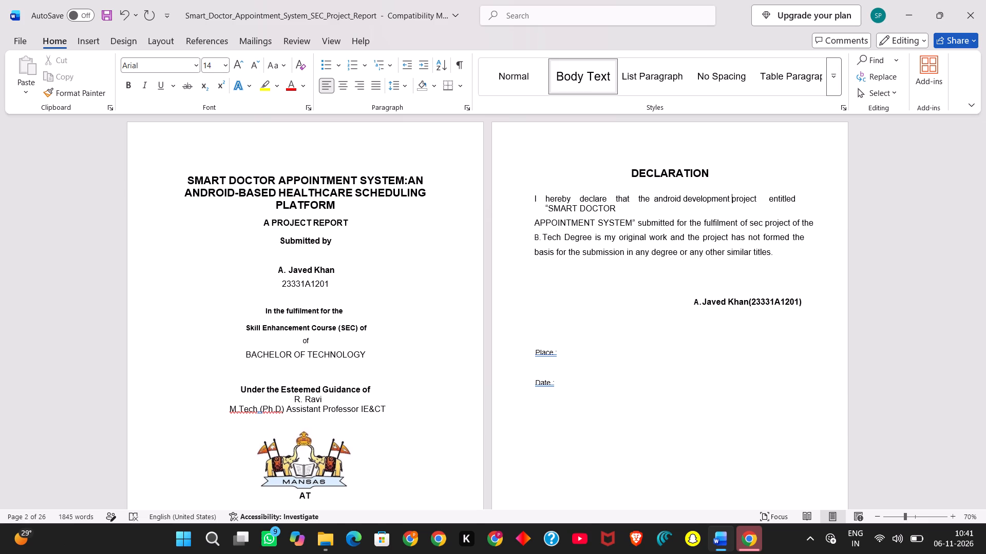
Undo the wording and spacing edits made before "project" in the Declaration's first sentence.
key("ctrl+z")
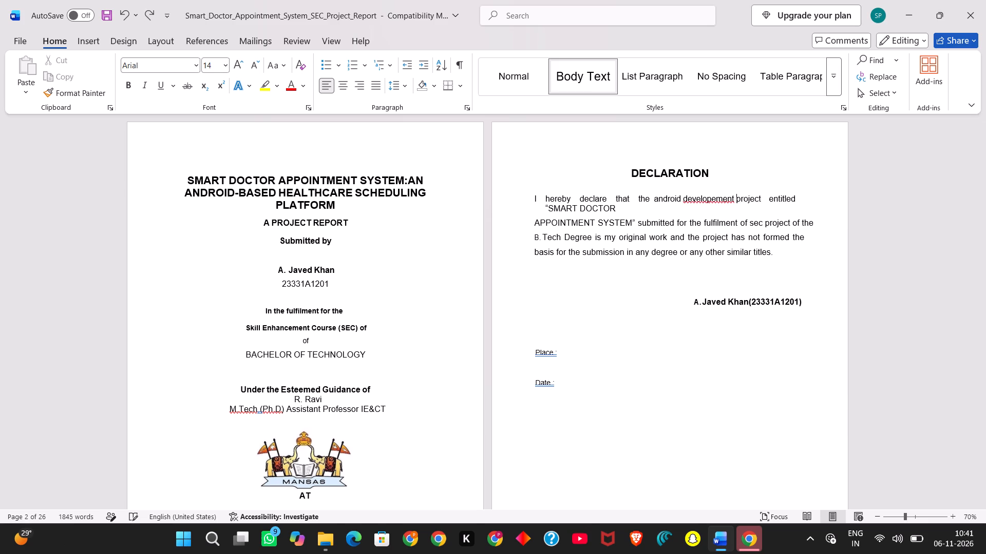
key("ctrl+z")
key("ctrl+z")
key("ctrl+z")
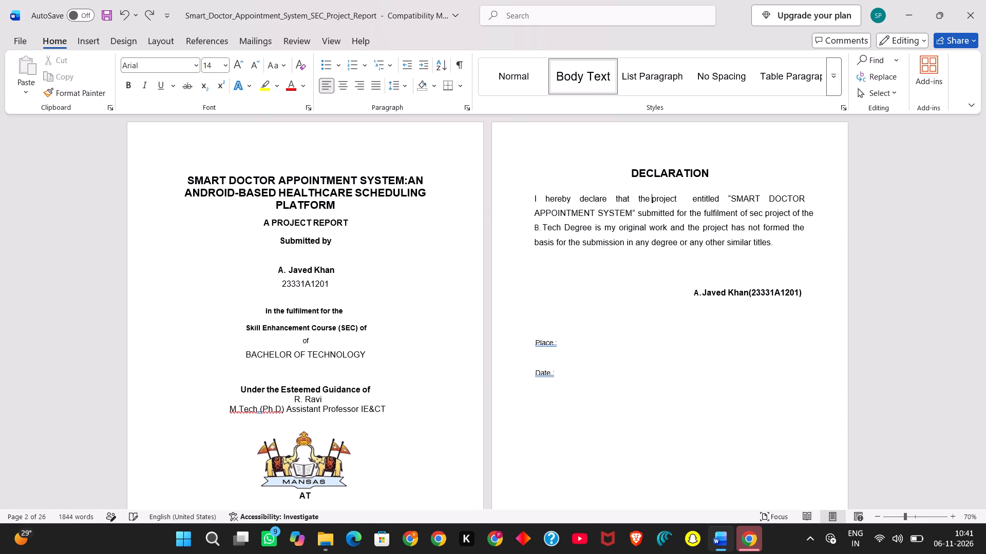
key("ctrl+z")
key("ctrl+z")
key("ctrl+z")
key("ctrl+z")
Look through the project report again, from the Declaration and Certificate to the Proposed System and Use-Cases pages.
scroll(648, 195, "down", 3)
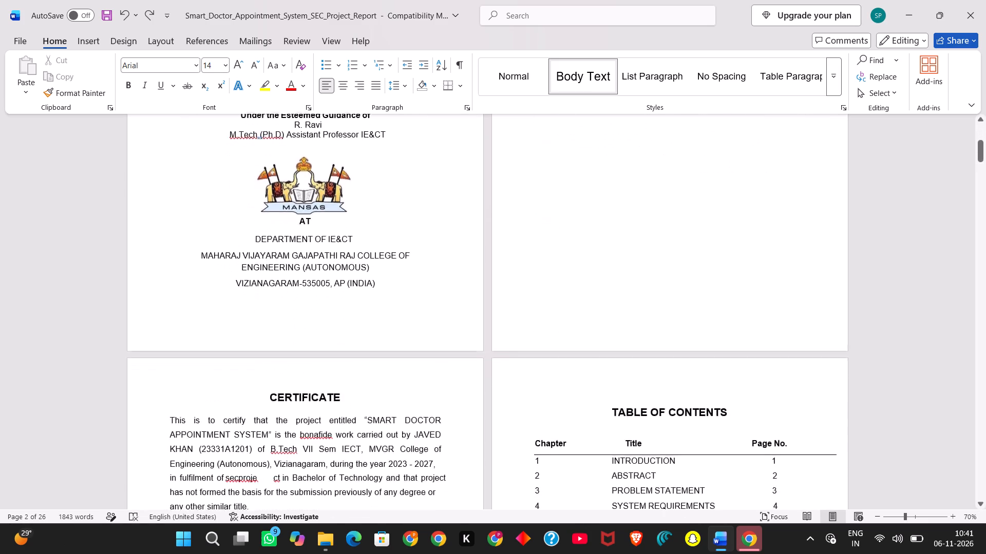
scroll(648, 195, "down", 4)
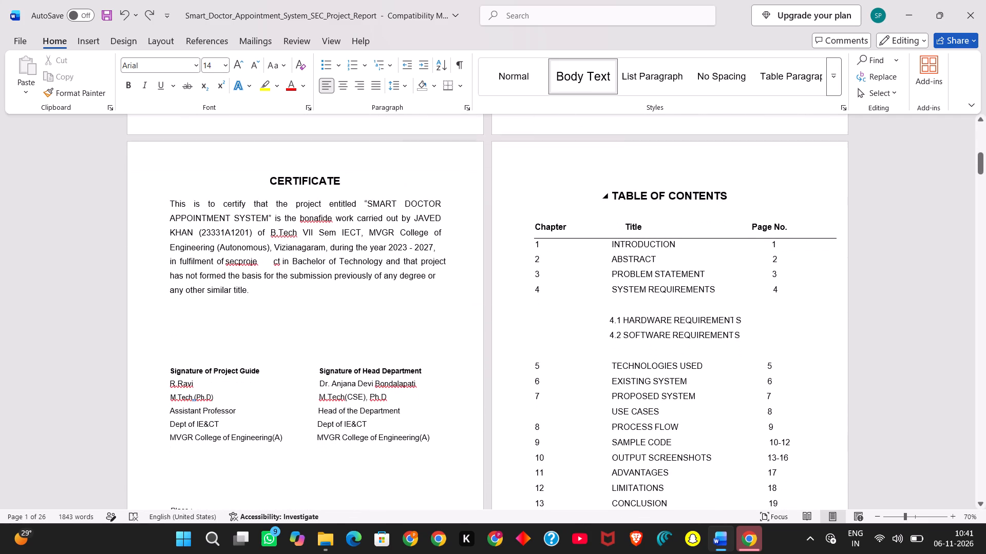
scroll(648, 195, "down", 5)
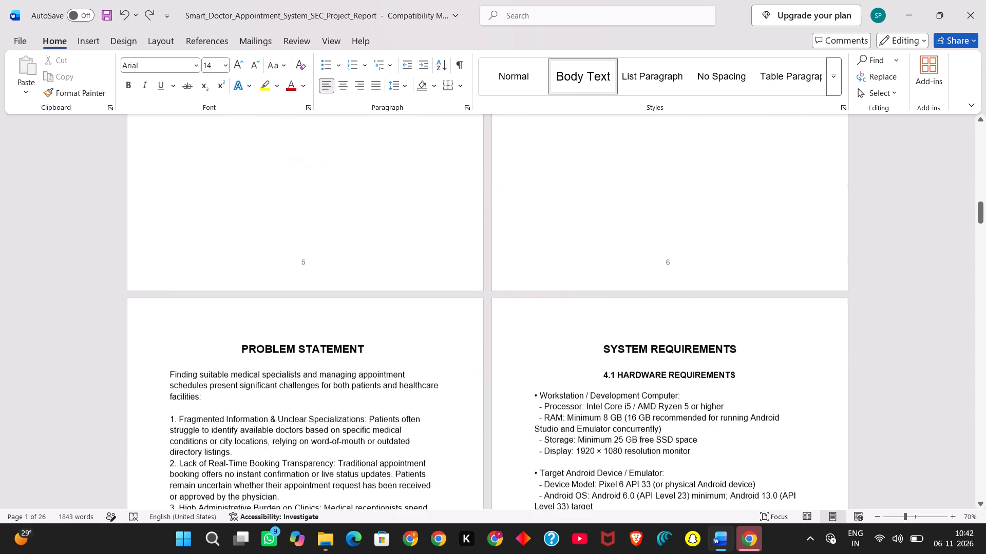
scroll(648, 195, "down", 10)
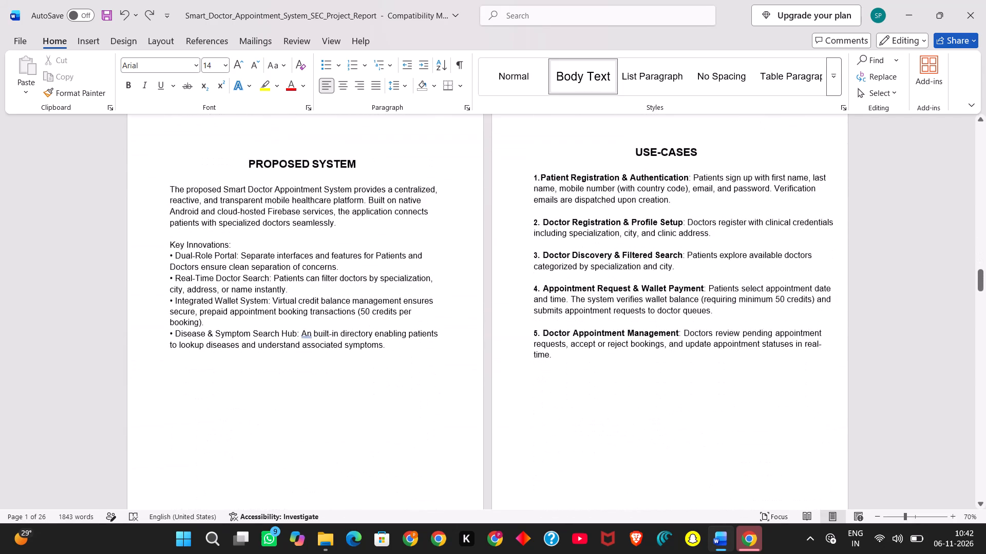
scroll(648, 195, "up", 20)
scroll(648, 195, "up", 5)
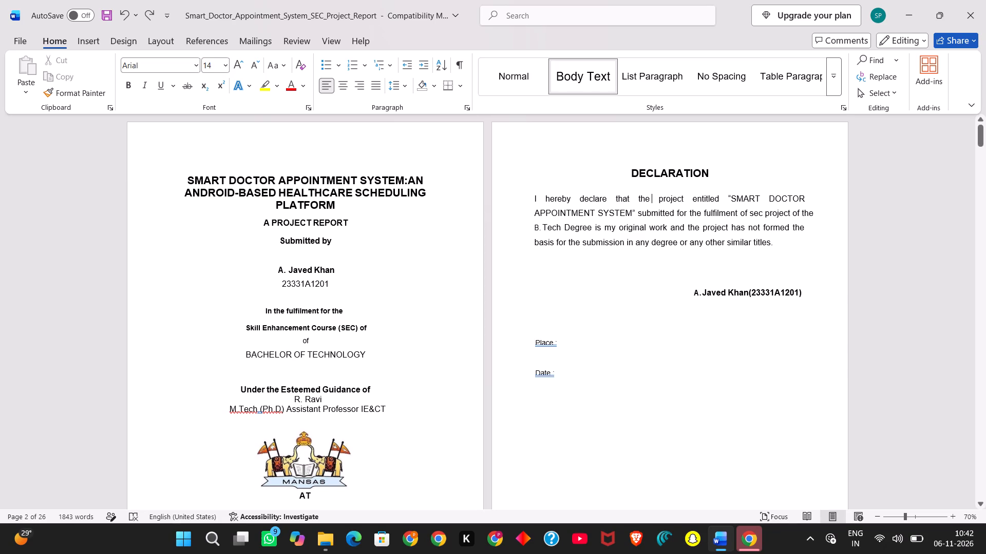
Close the Smart_Doctor_Appointment_System_SEC_Project_Report document and save its changes in the existing location.
left_click(653, 198)
left_click(985, 4)
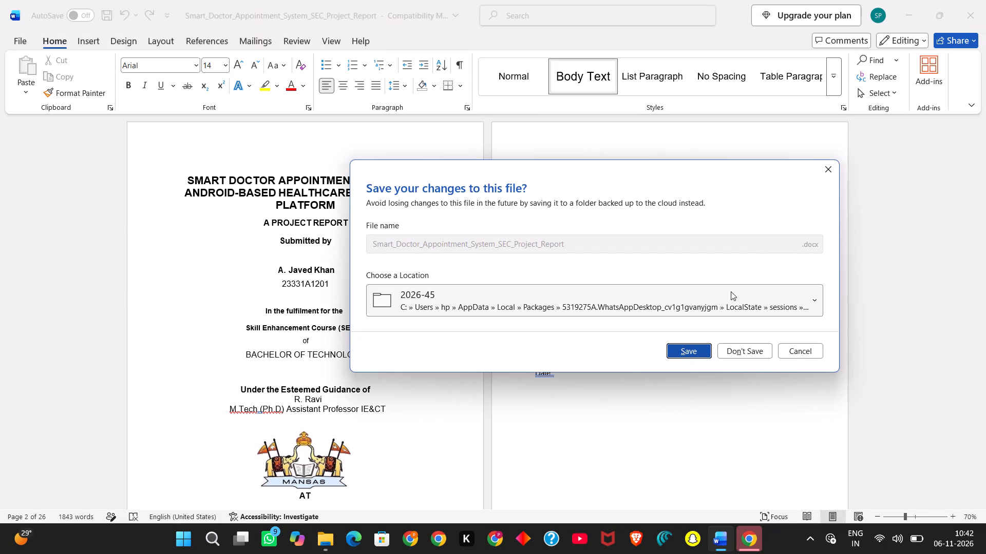
left_click(696, 350)
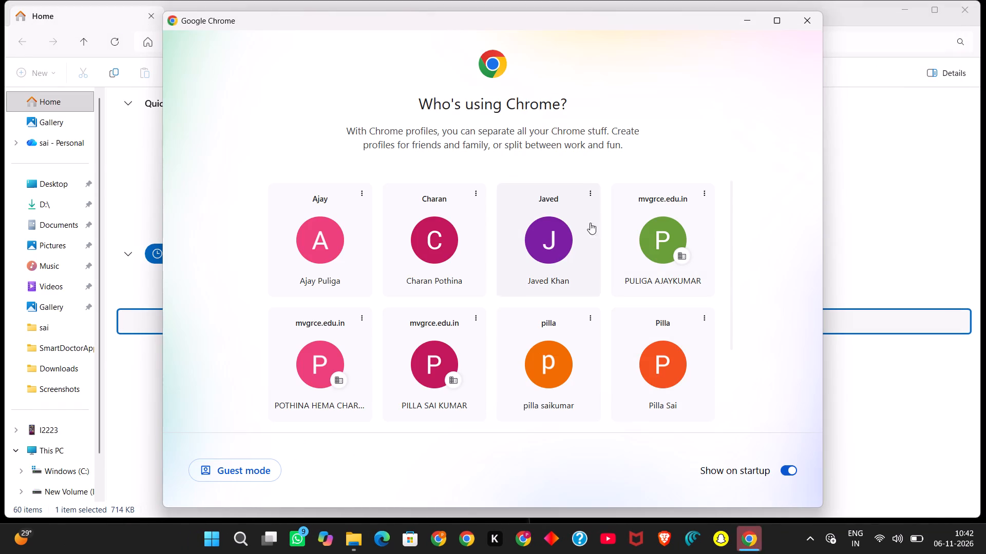
Dismiss the Chrome profile chooser and look through File Explorer's recent files and the SmartDoctorAppointmentSystem folder for the report.
left_click(810, 21)
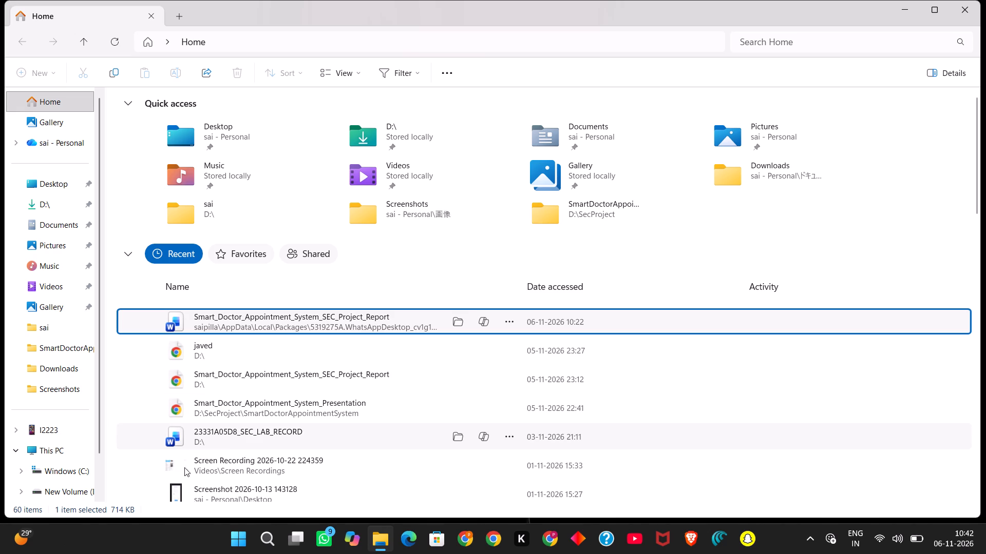
scroll(242, 426, "down", 6)
scroll(242, 426, "up", 2)
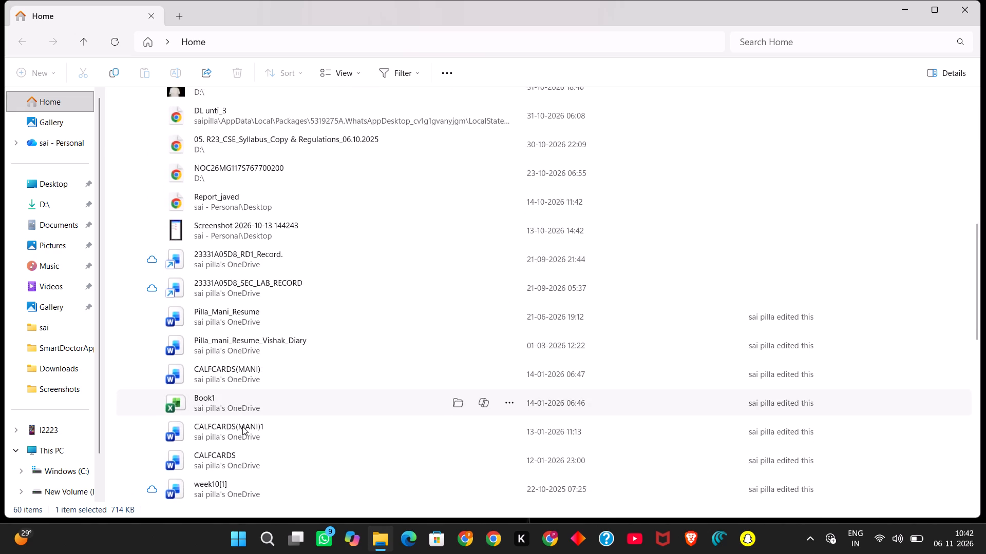
scroll(242, 426, "up", 2)
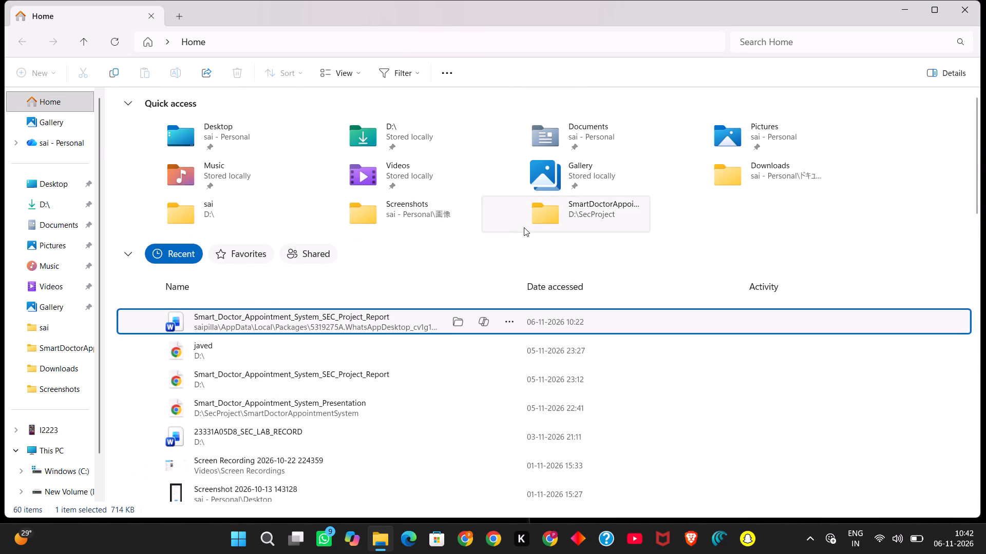
double_click(564, 204)
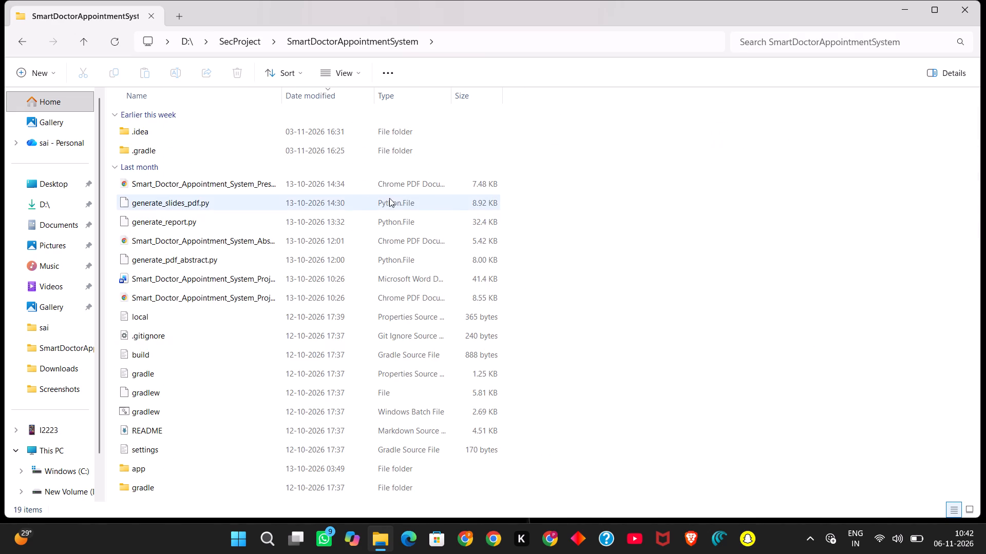
scroll(299, 227, "down", 5)
scroll(299, 227, "up", 1)
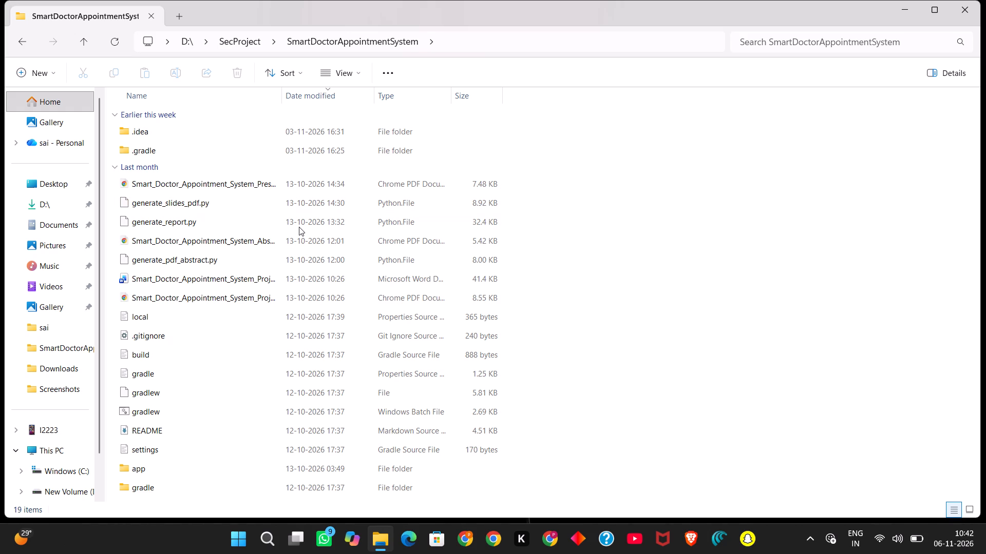
scroll(299, 227, "up", 3)
Open the Smart_Doctor_Appointment_System_SEC_Project_Report PDF from the OneDrive Documents folder.
double_click(72, 144)
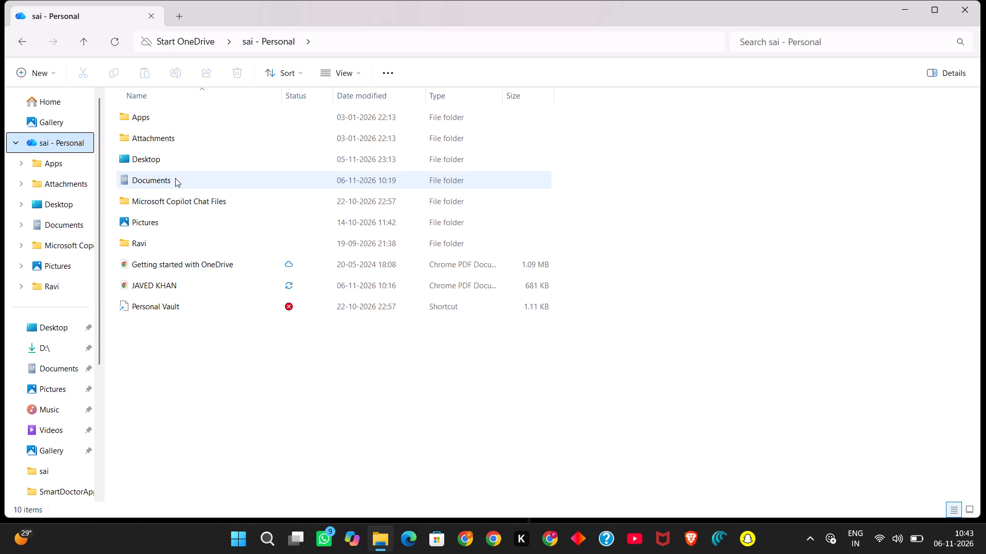
double_click(175, 178)
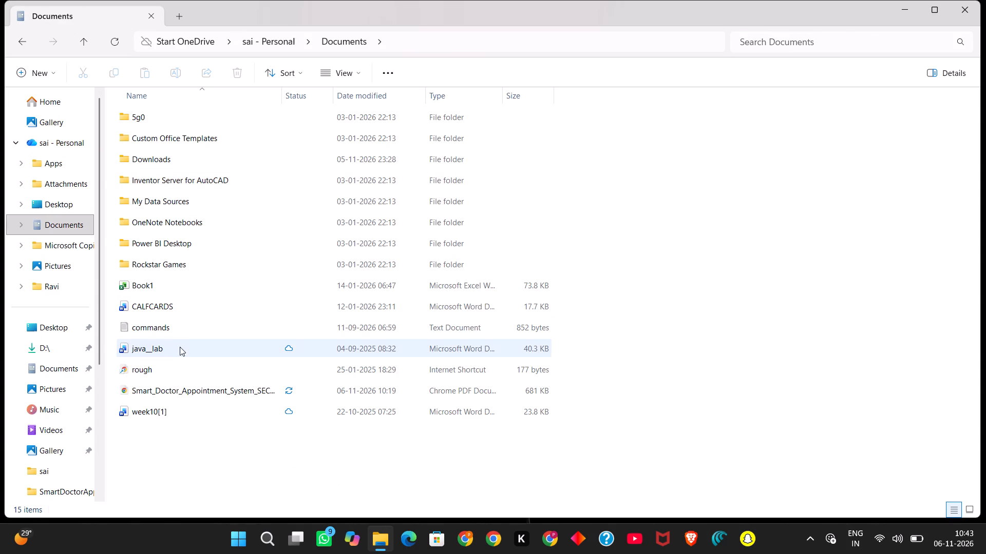
double_click(190, 388)
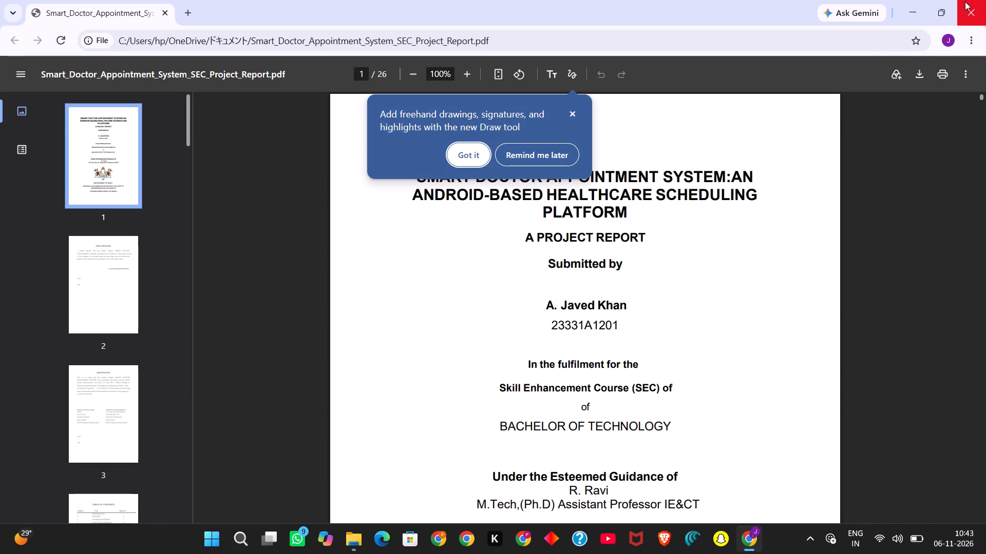
Minimise the PDF report's browser window and close the Documents folder window to clear the desktop.
left_click(918, 9)
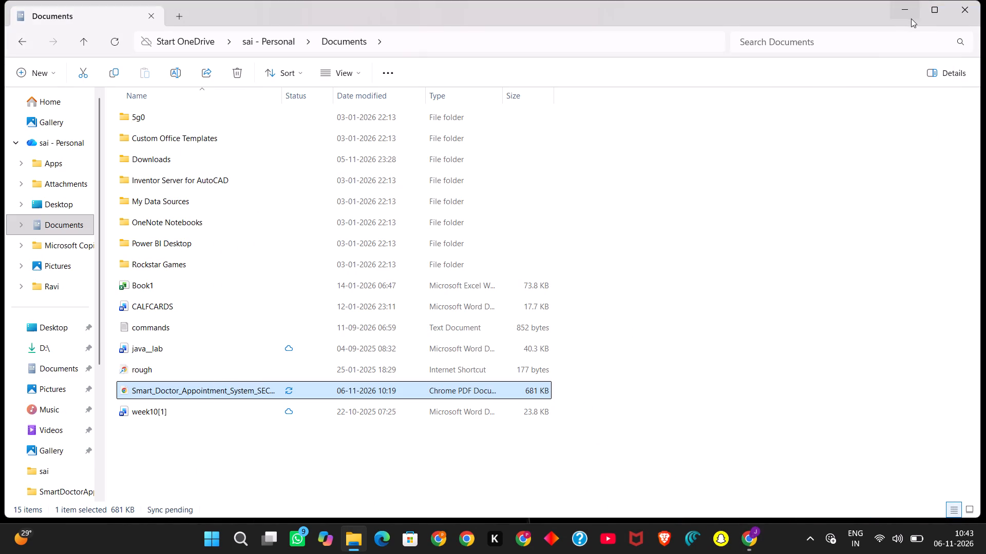
left_click(969, 12)
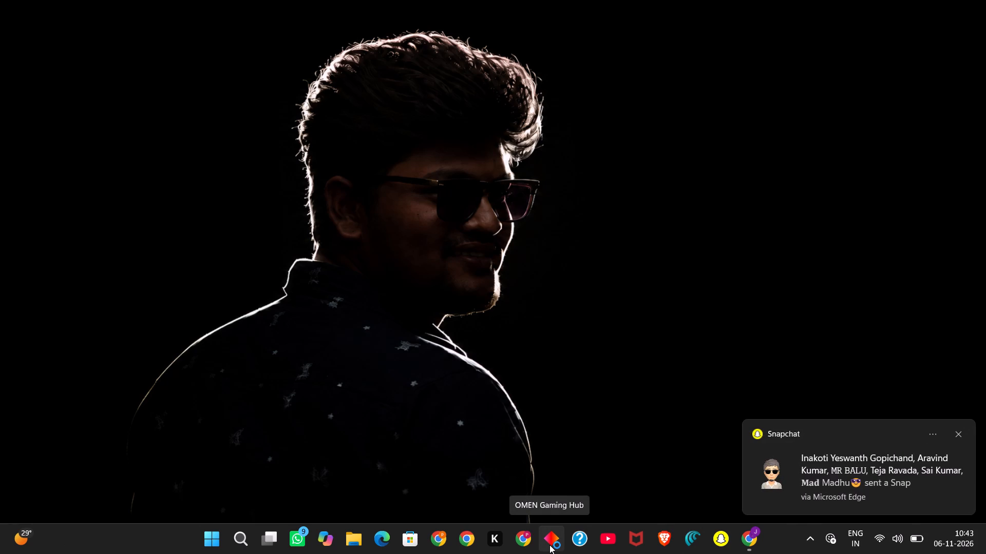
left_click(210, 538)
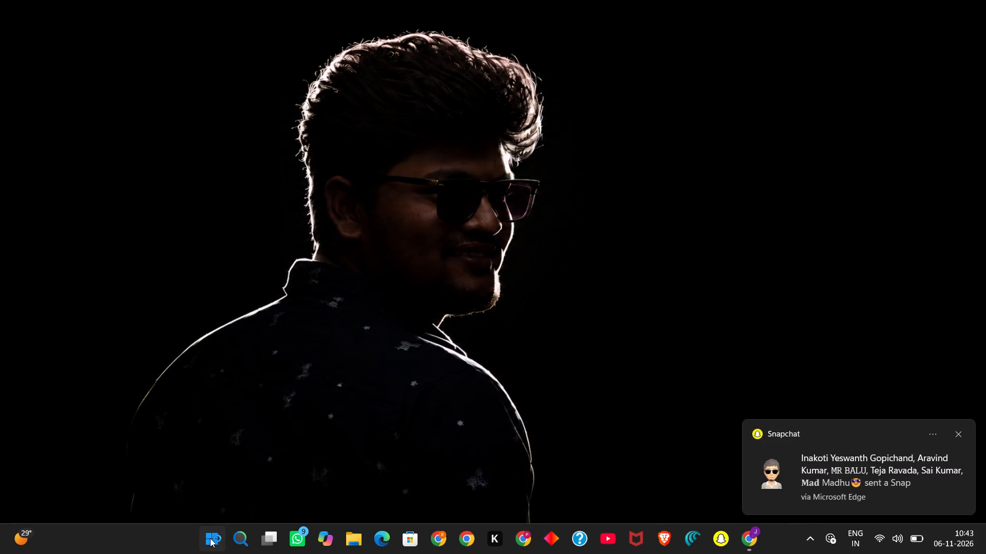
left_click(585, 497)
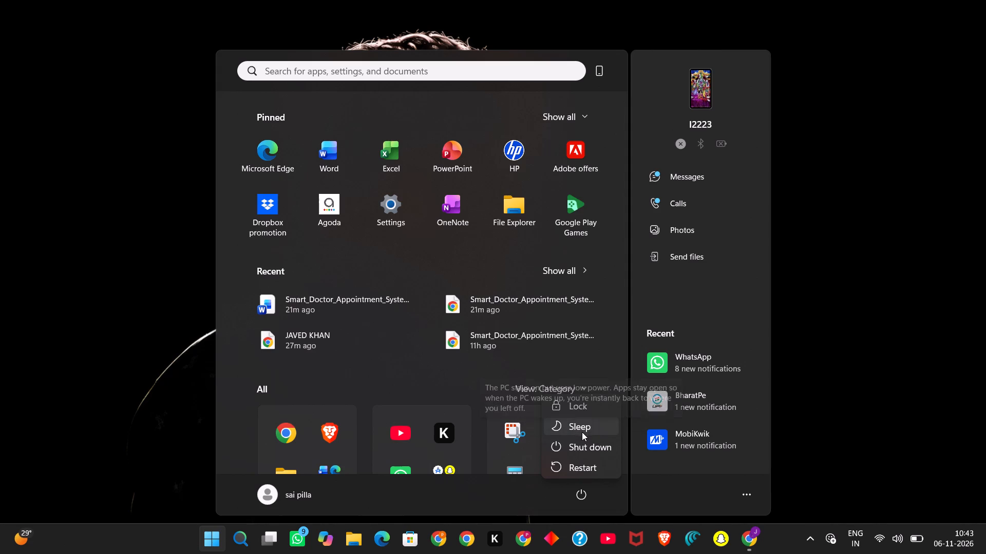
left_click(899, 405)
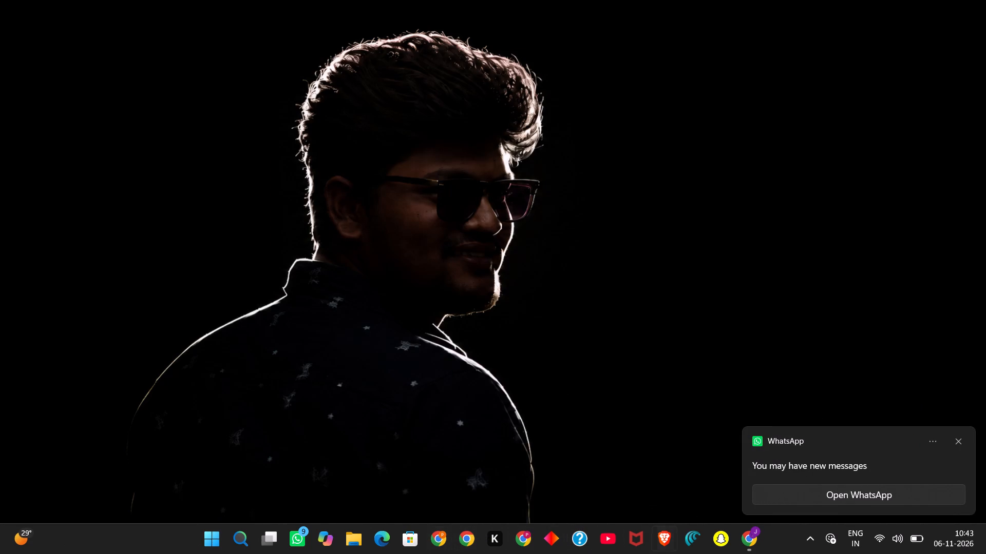
Open WhatsApp.
left_click(300, 542)
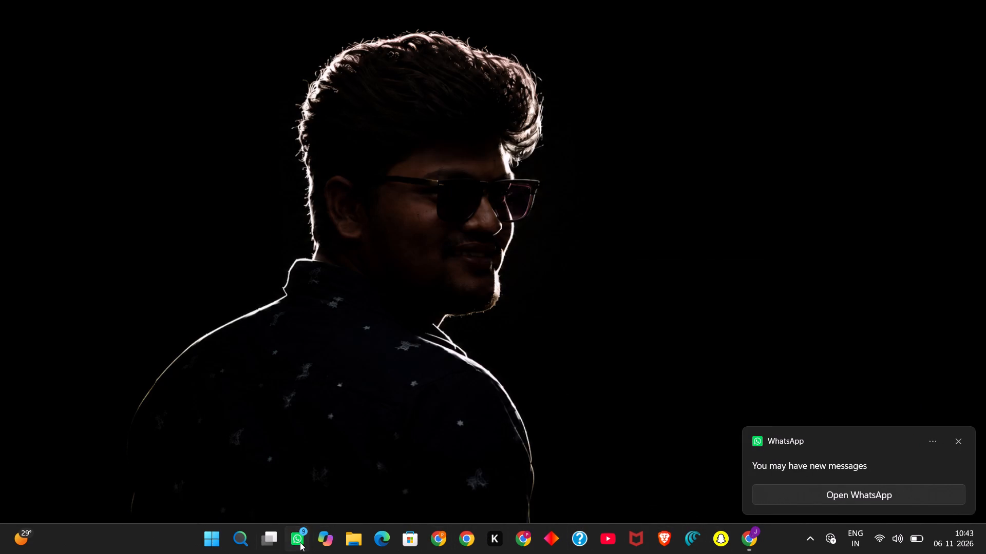
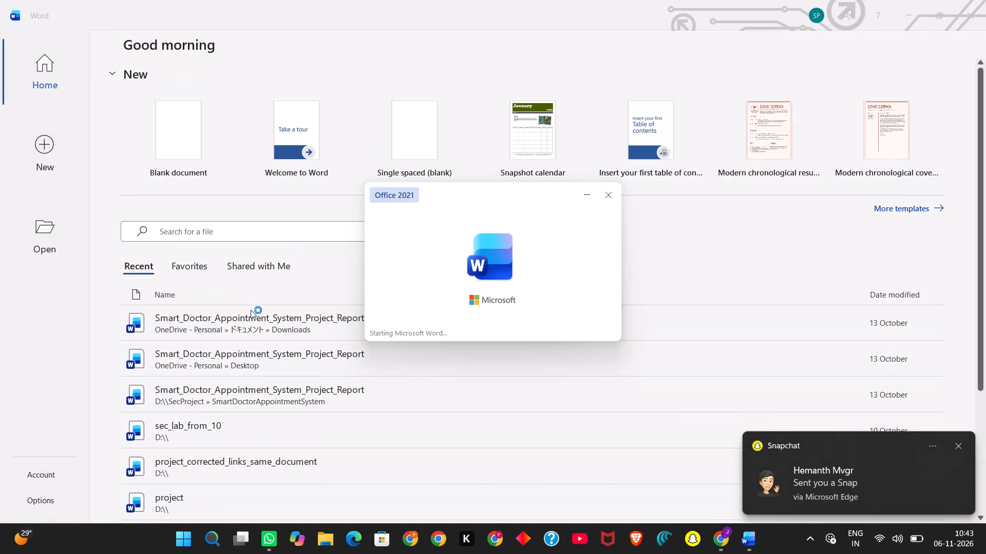
Open the recent Smart_Doctor_Appointment_System_Project_Report document stored in the OneDrive Downloads folder.
left_click(258, 321)
double_click(272, 319)
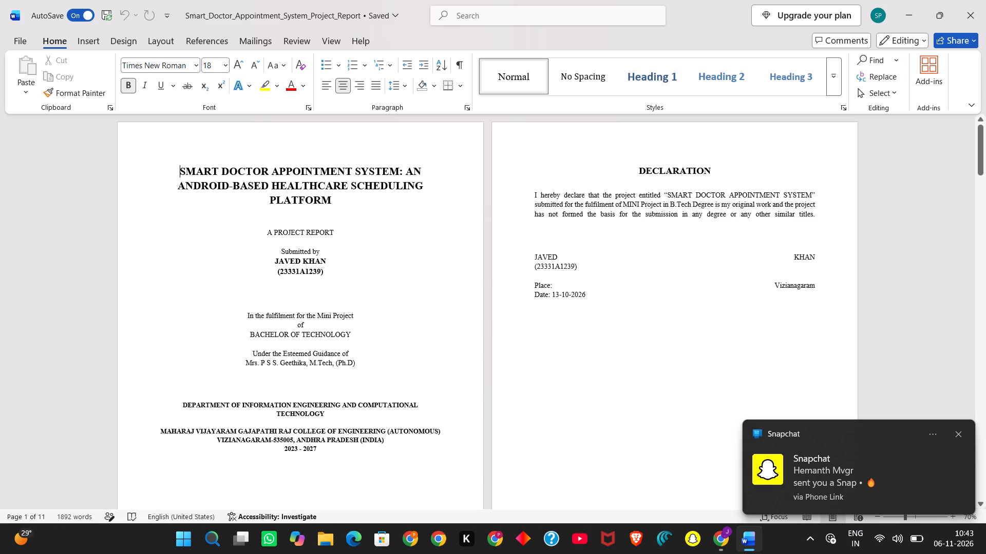
Insert "andr sec" before "project" in the first sentence of the report's Declaration and close the document.
double_click(612, 193)
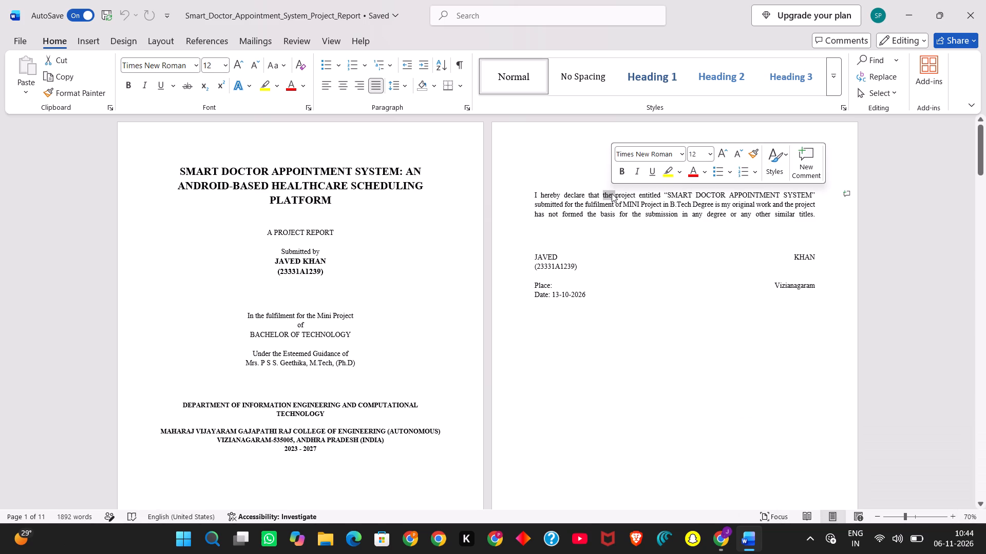
left_click(613, 194)
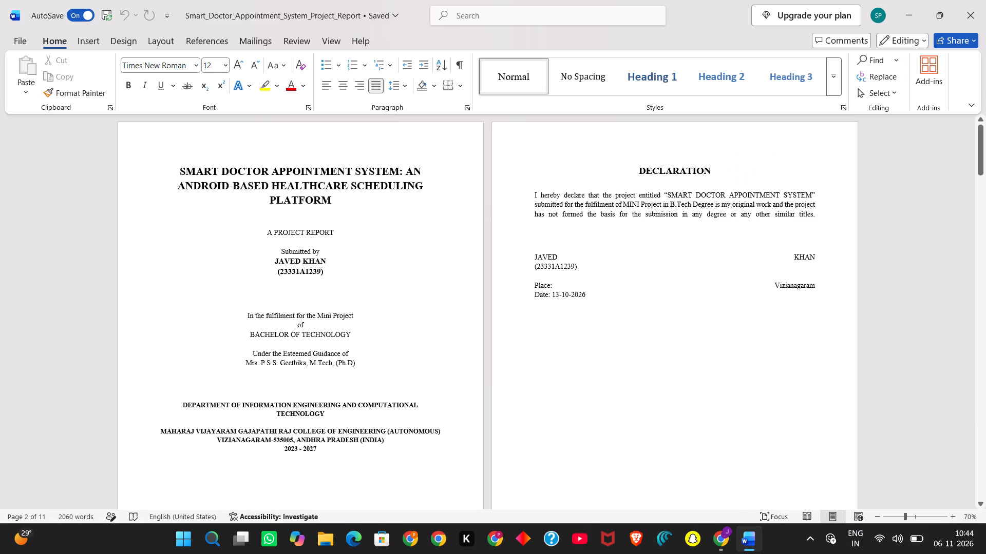
left_click(613, 194)
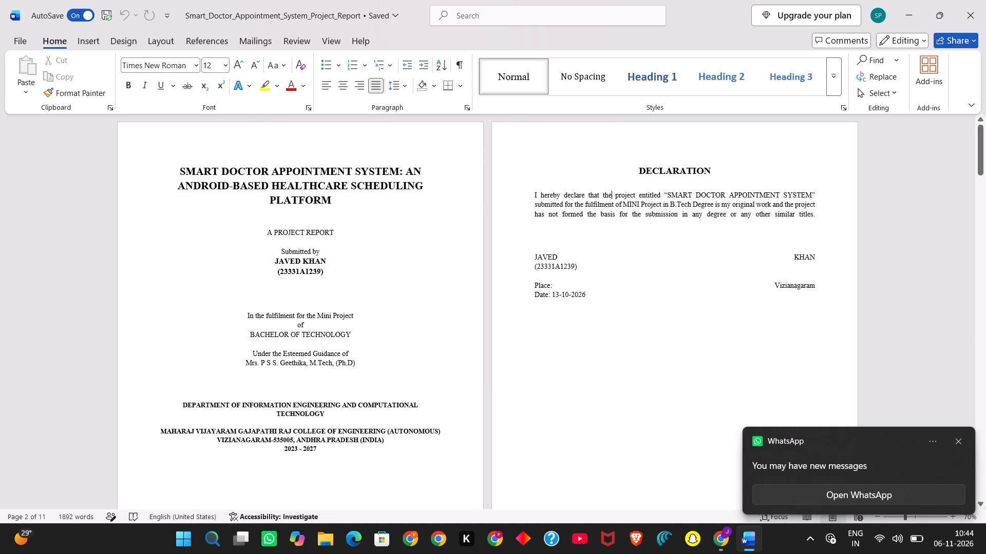
key("space")
key("space")
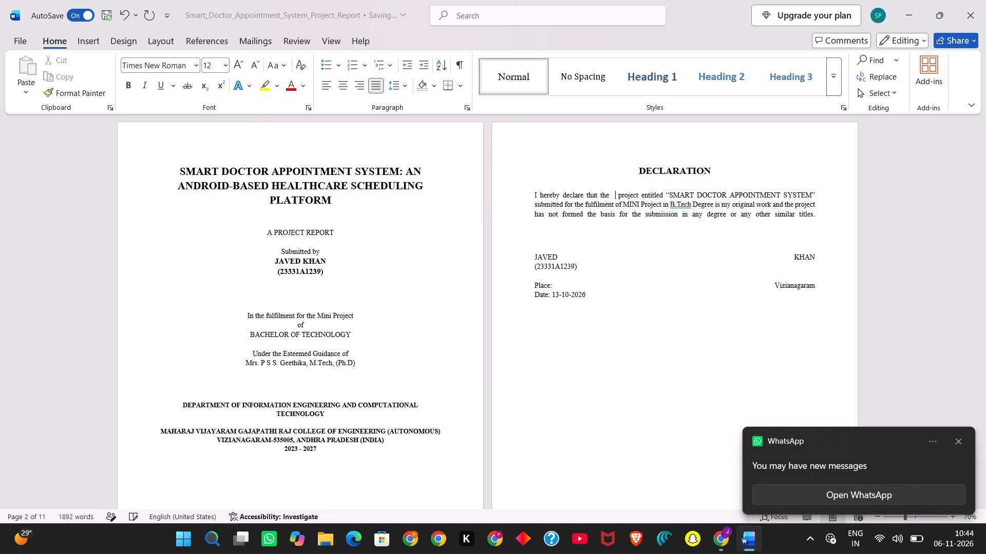
type("se")
key("c")
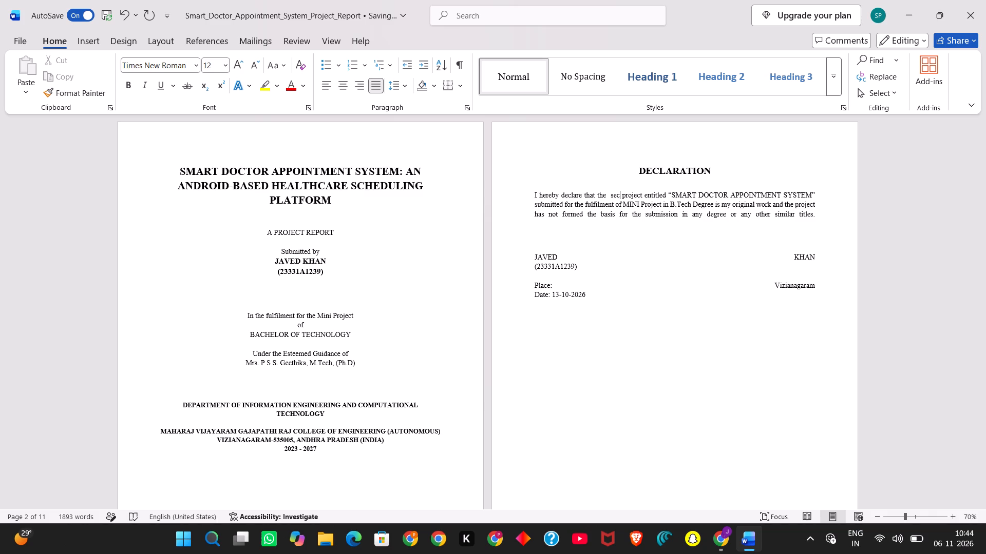
key("Left")
key("Left")
key("Left")
key("Left")
type("andr")
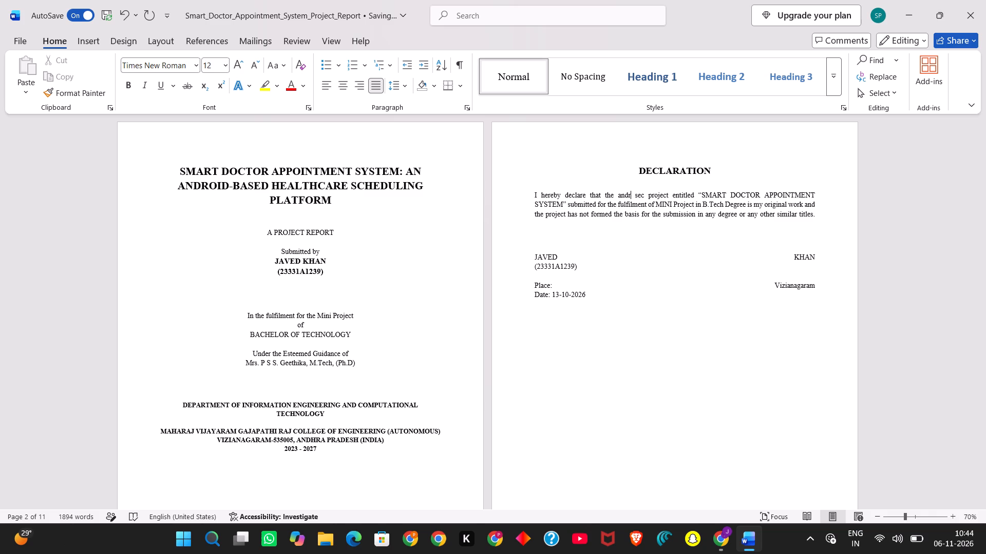
left_click(985, 0)
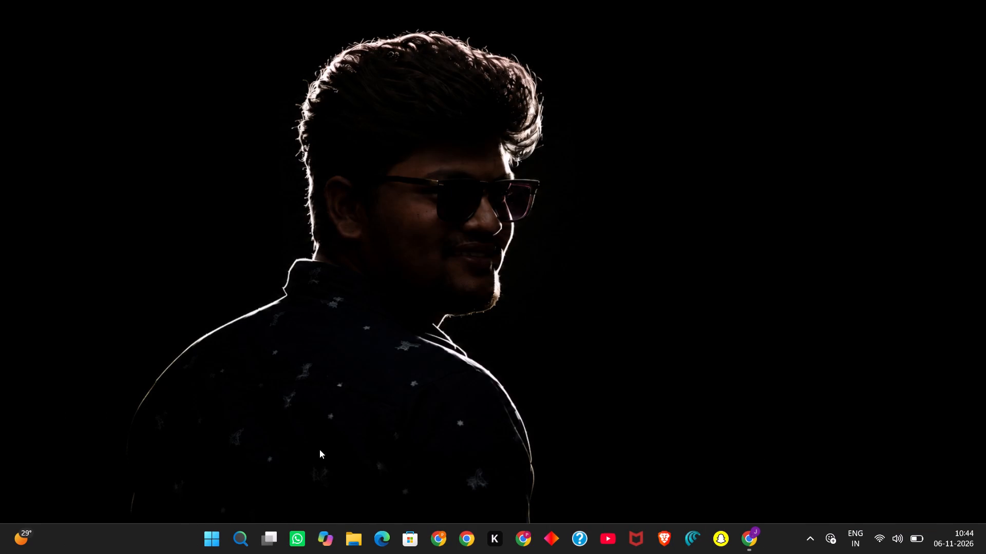
Open the recent javed PDF from File Explorer to check its contents, and close the browser window.
left_click(357, 531)
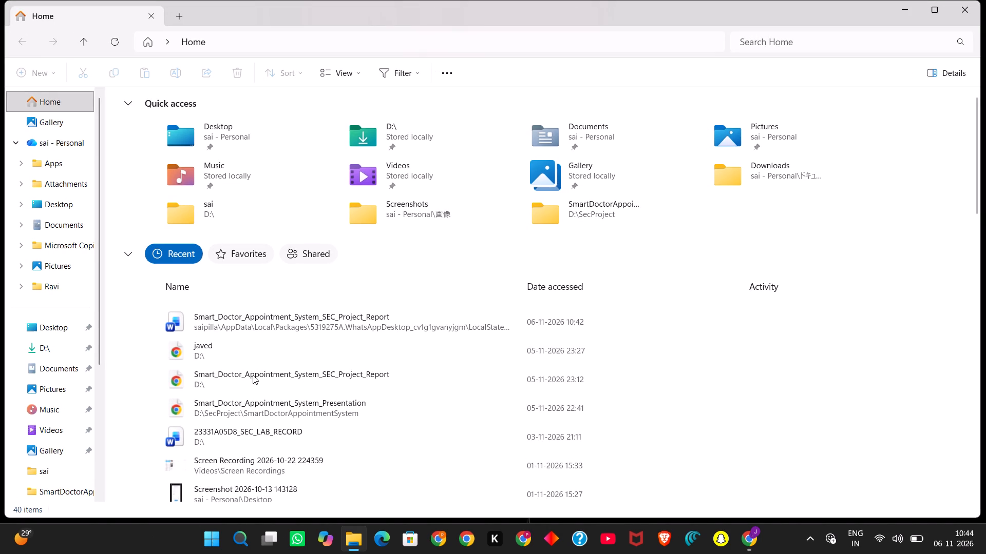
double_click(250, 348)
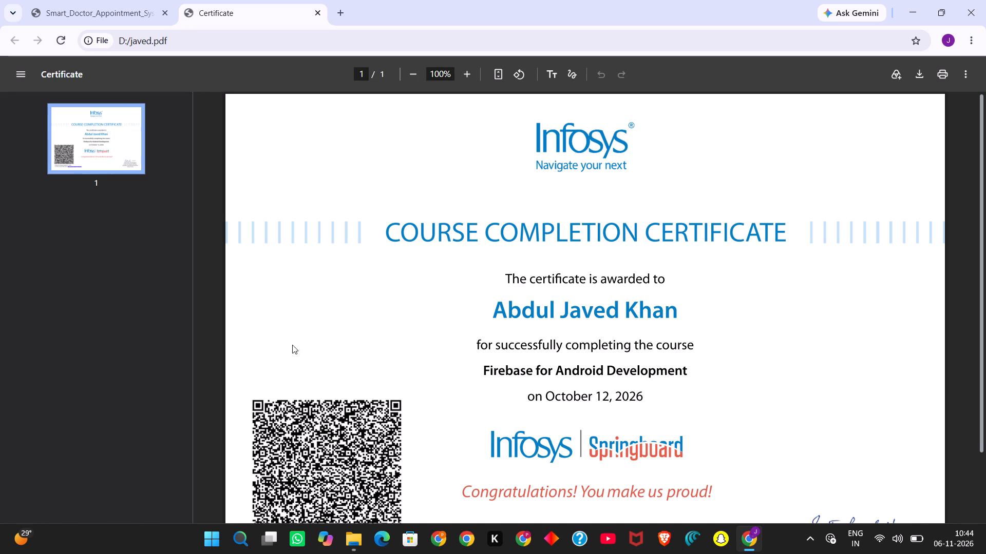
scroll(404, 359, "up", 1)
left_click(981, 3)
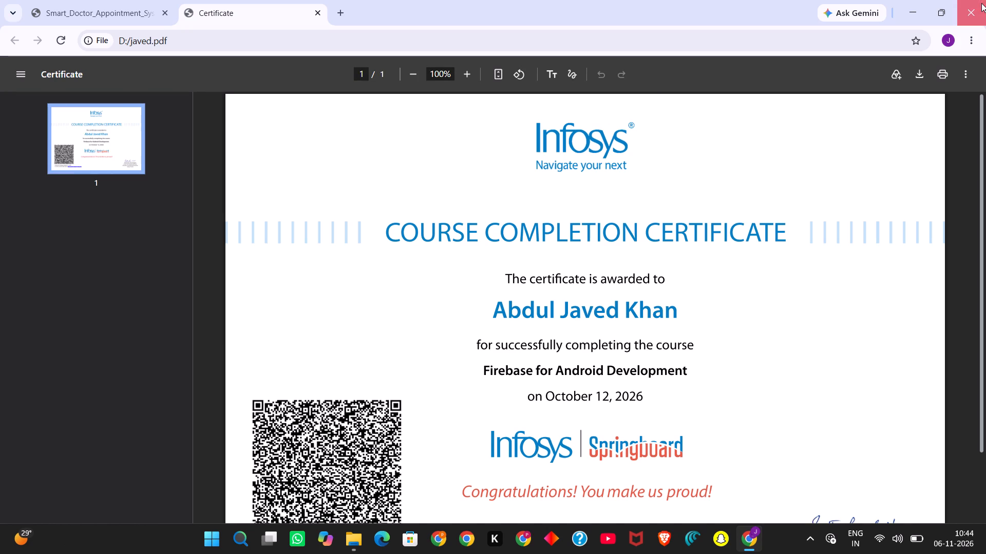
Open the Smart_Doctor_Appointment_System_Presentation PDF from the recent files to check it, and close File Explorer and the browser.
left_click(234, 351)
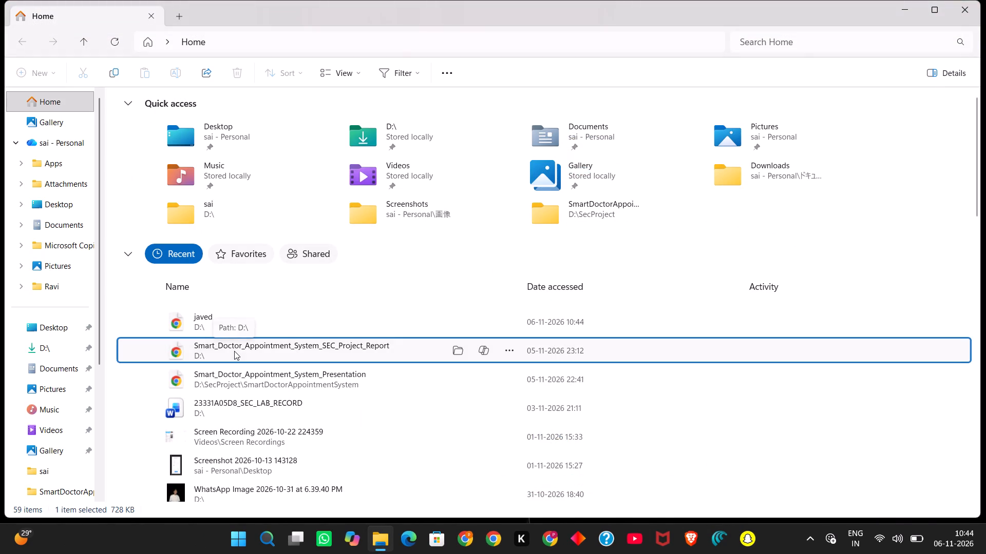
triple_click(259, 383)
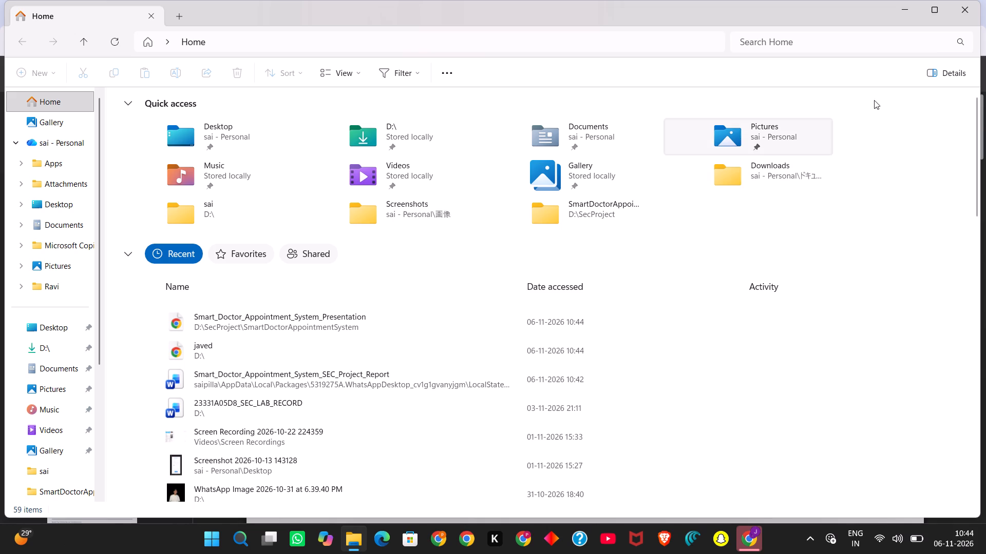
left_click(970, 18)
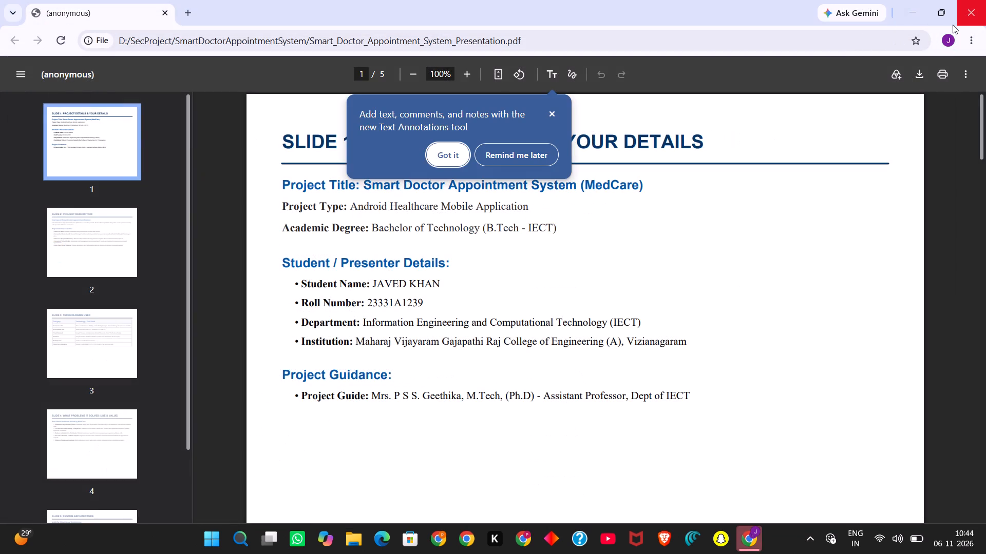
left_click(979, 12)
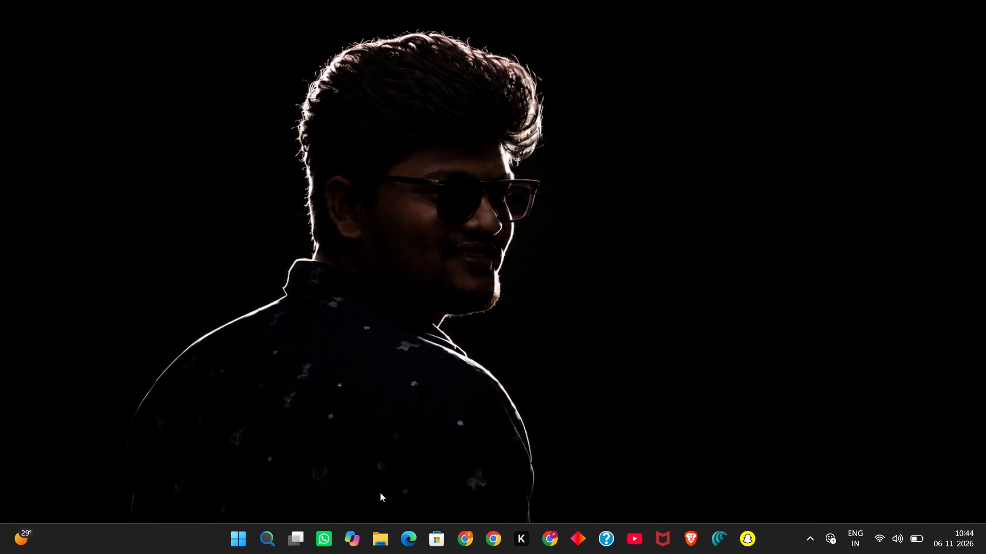
Open the Smart_Doctor_Appointment_System_SEC_Project_Report javed PDF from the OneDrive Desktop folder.
double_click(378, 539)
left_click(378, 539)
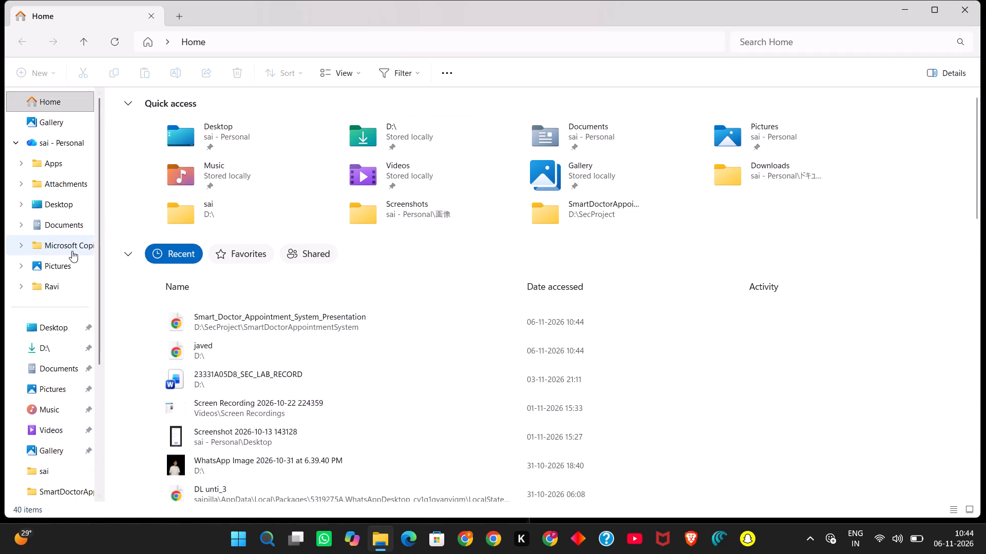
double_click(56, 208)
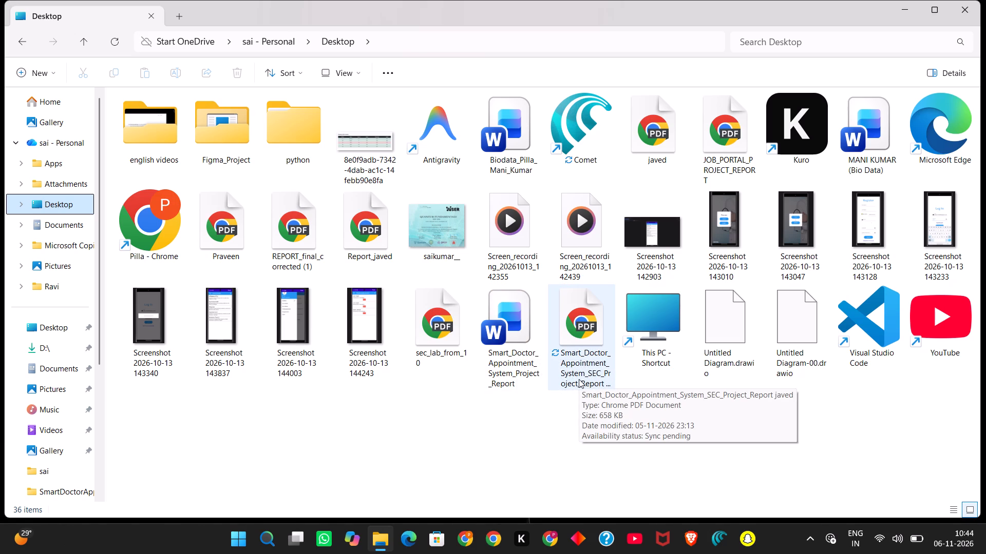
double_click(575, 352)
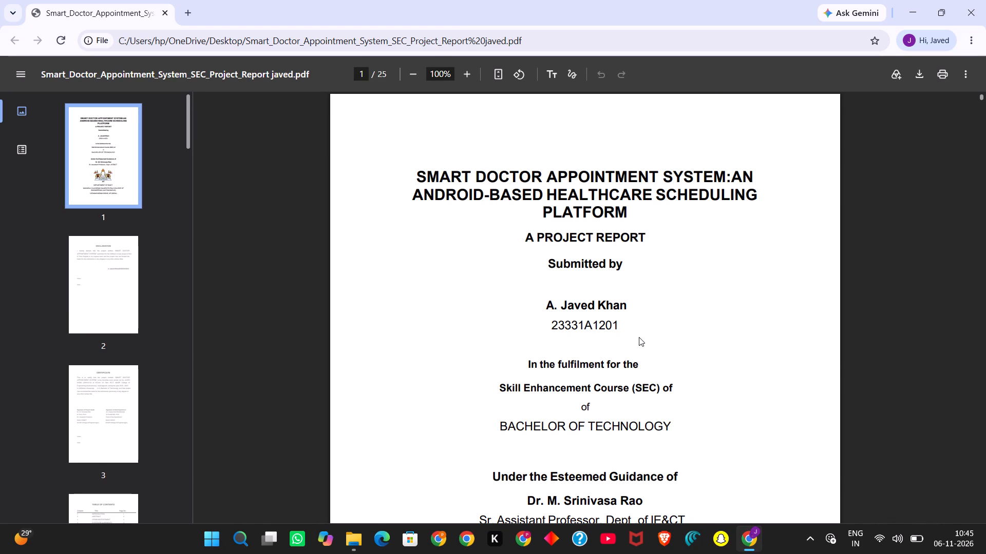
Look through the report PDF from the cover page through the Declaration to the Certificate, and close it.
scroll(639, 337, "down", 2)
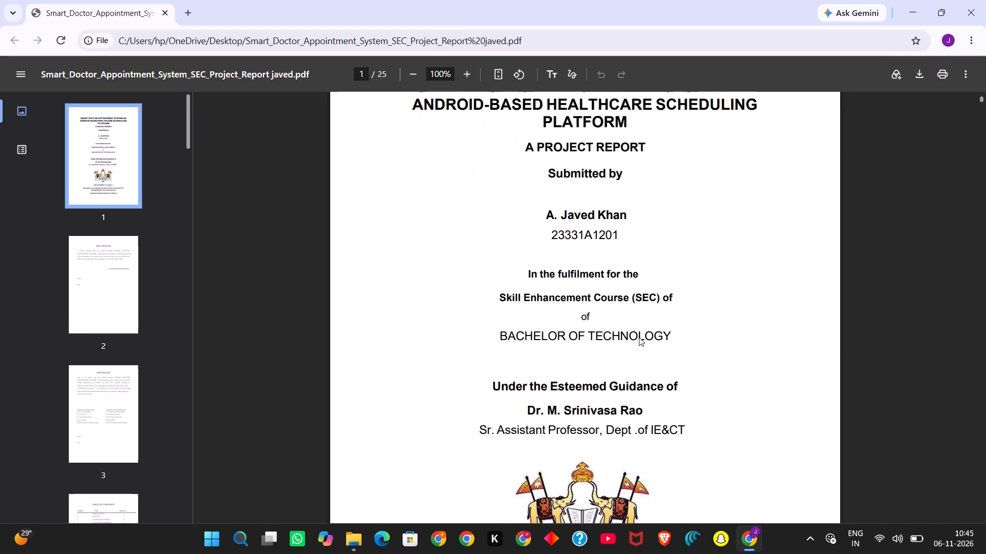
scroll(639, 337, "down", 3)
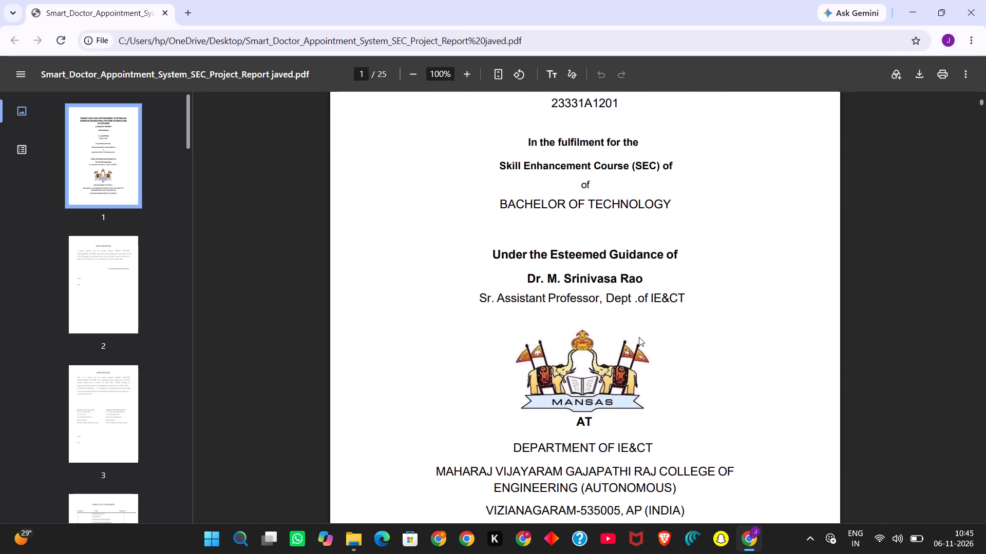
scroll(639, 337, "down", 2)
scroll(639, 337, "up", 1)
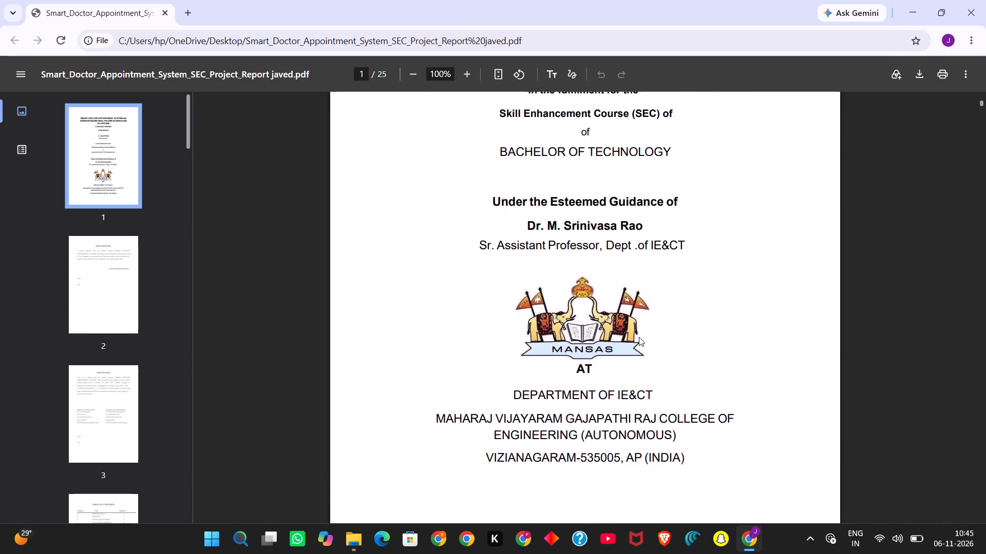
scroll(639, 337, "down", 2)
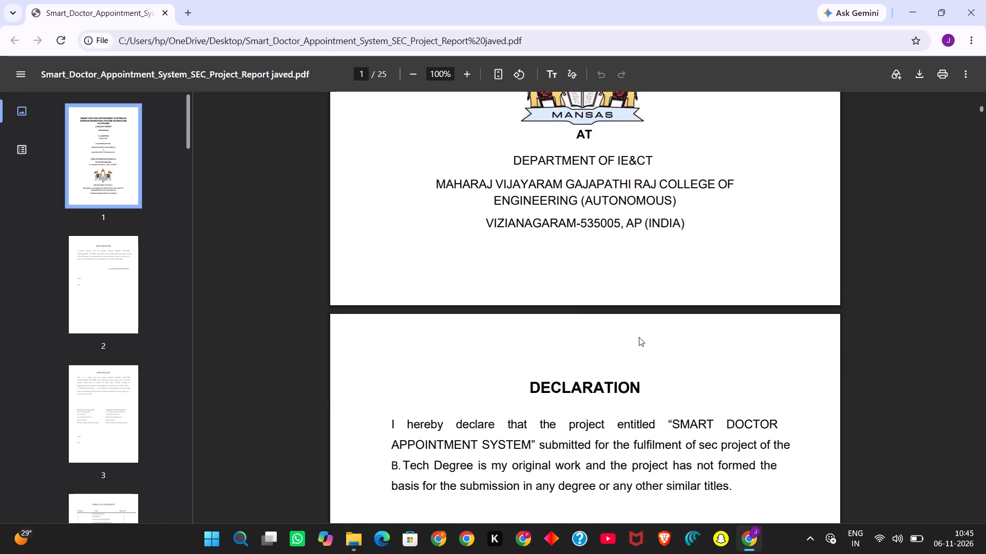
scroll(639, 337, "down", 4)
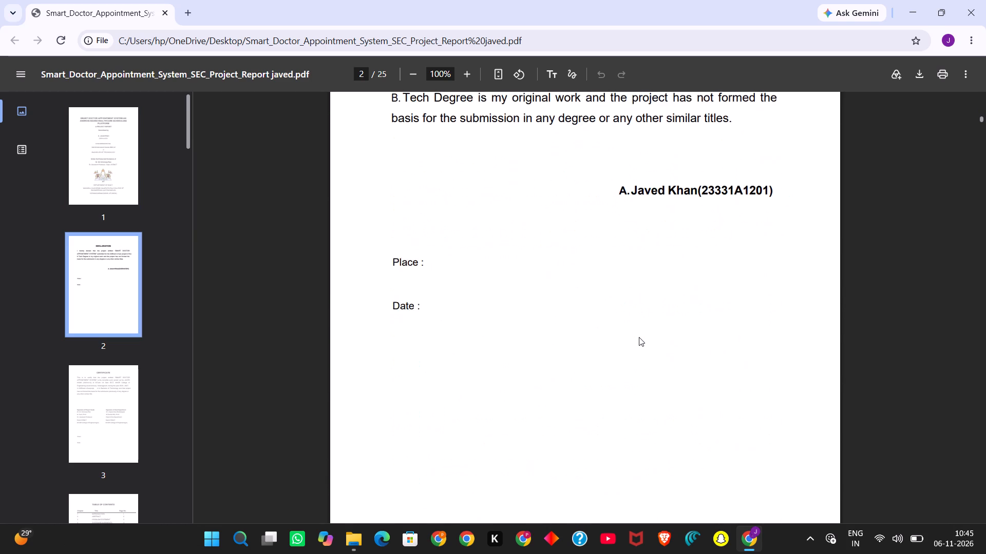
scroll(639, 337, "down", 2)
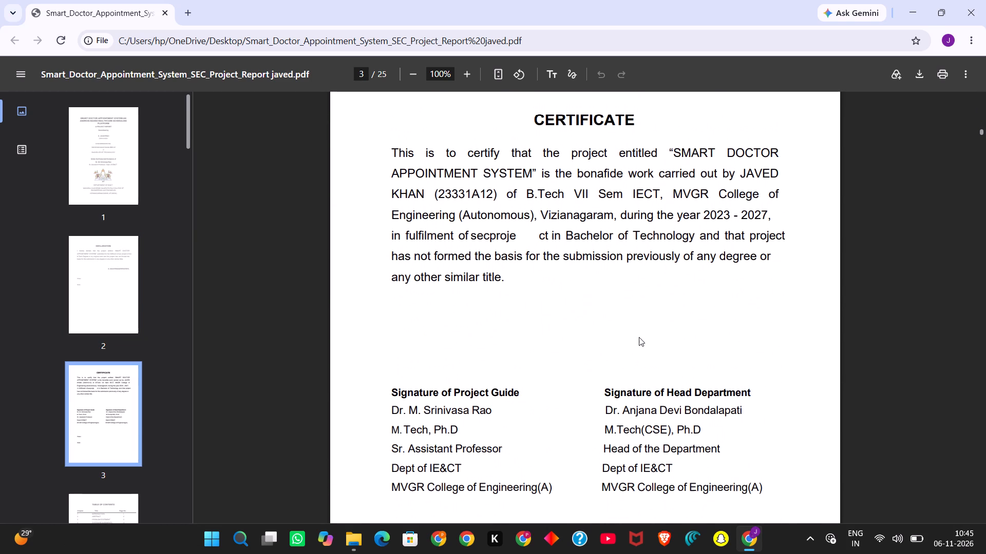
left_click(981, 2)
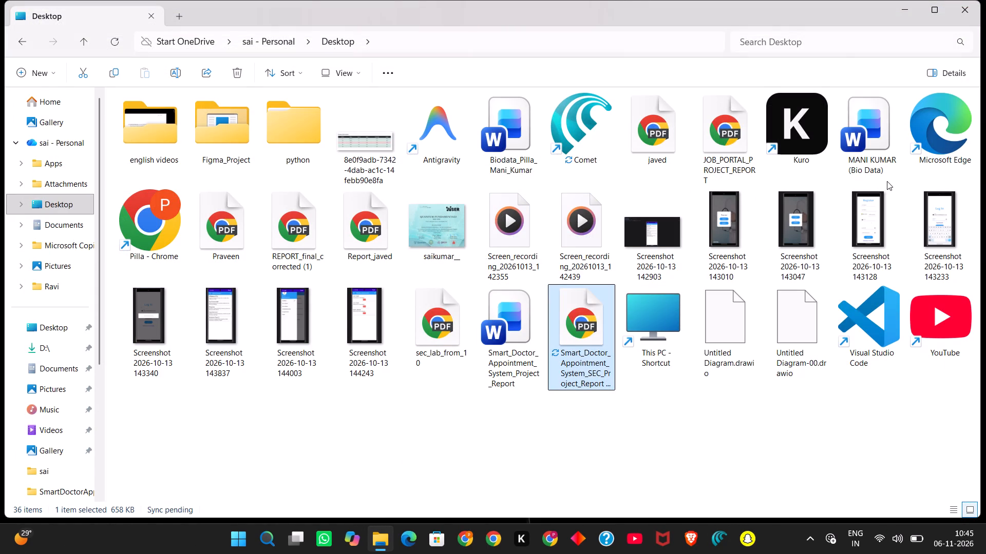
Look through the files and folders on the D: drive for the project report files.
double_click(32, 352)
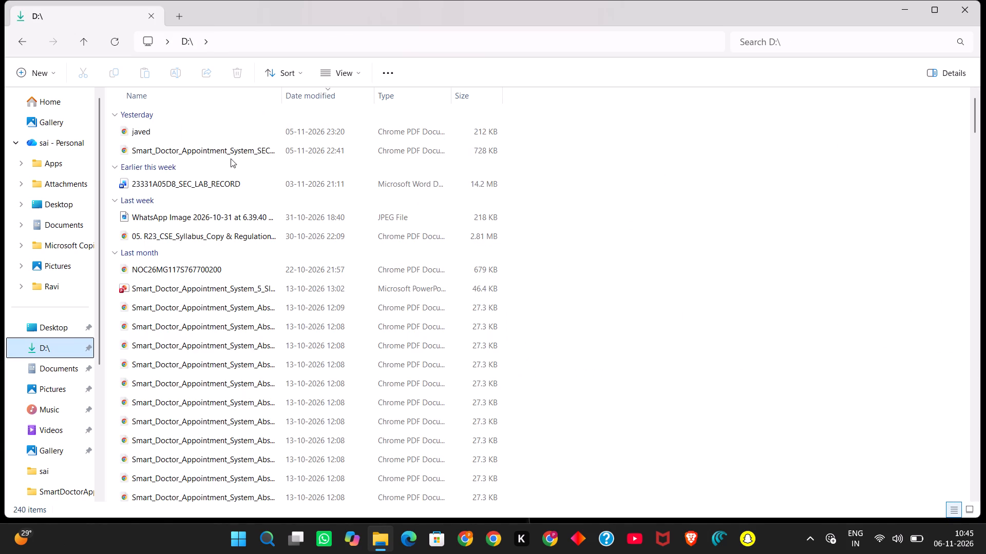
scroll(226, 254, "down", 2)
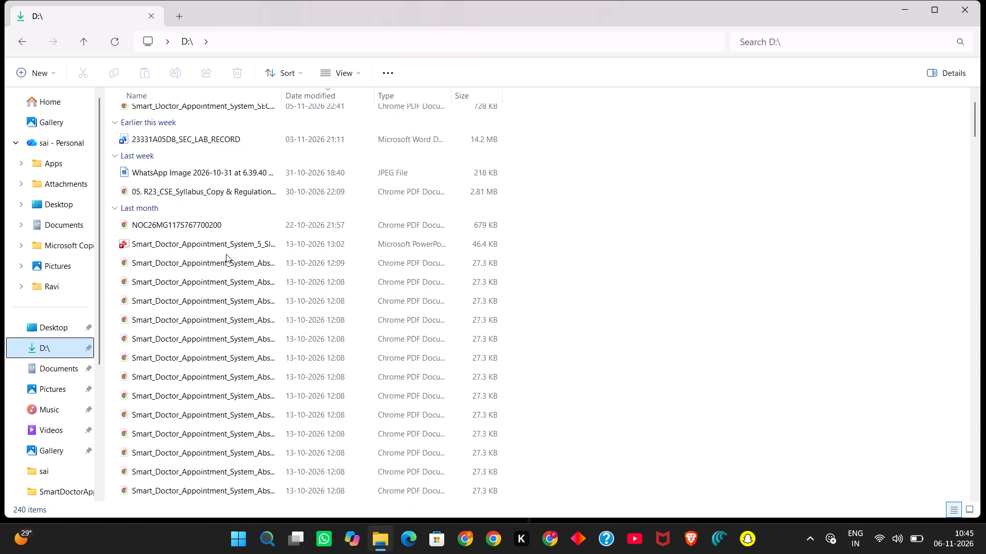
scroll(226, 254, "down", 4)
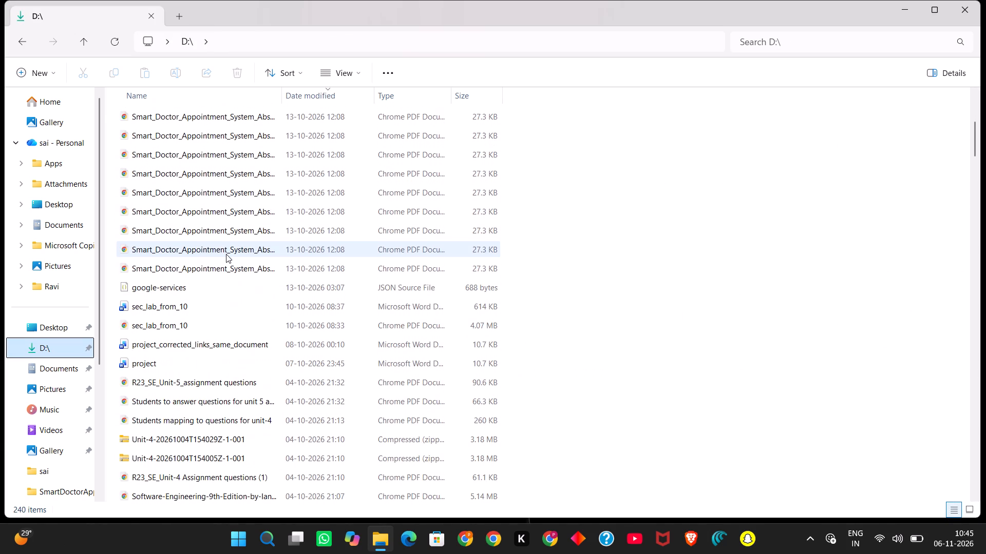
scroll(226, 254, "down", 4)
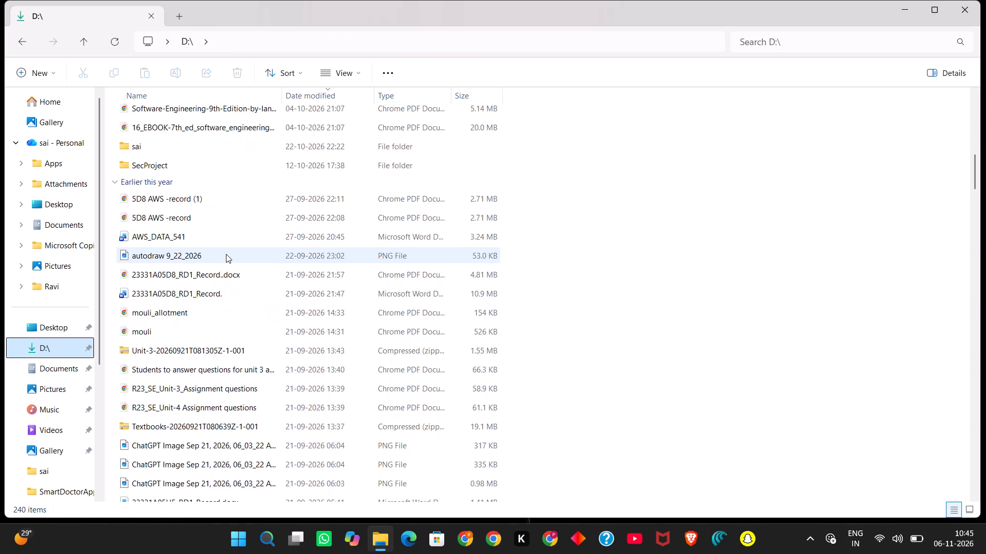
scroll(226, 254, "down", 5)
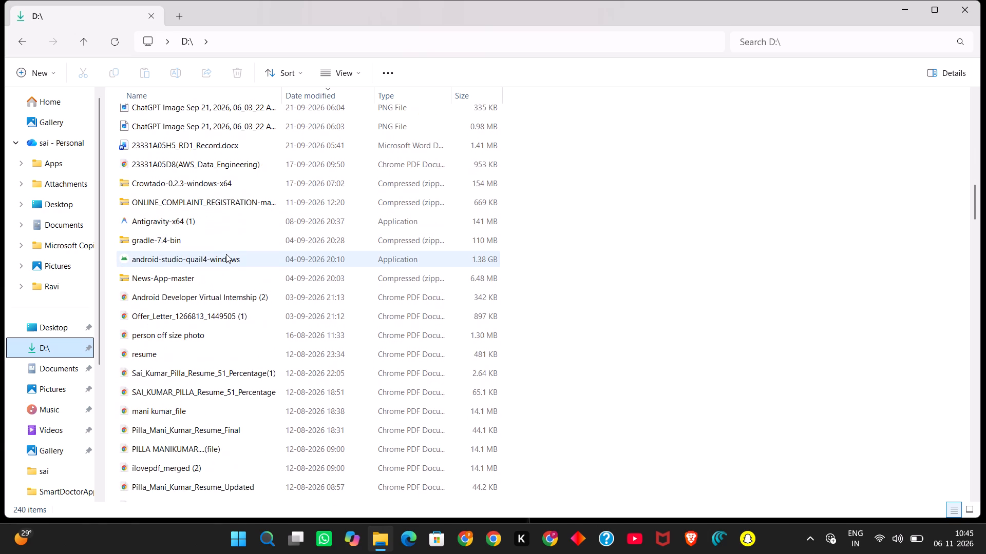
scroll(226, 254, "down", 4)
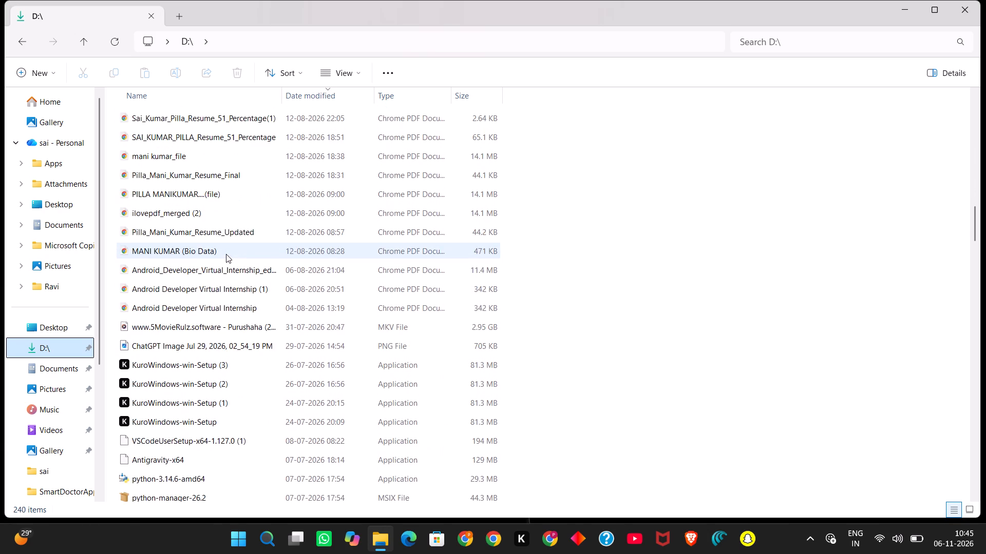
scroll(226, 254, "down", 5)
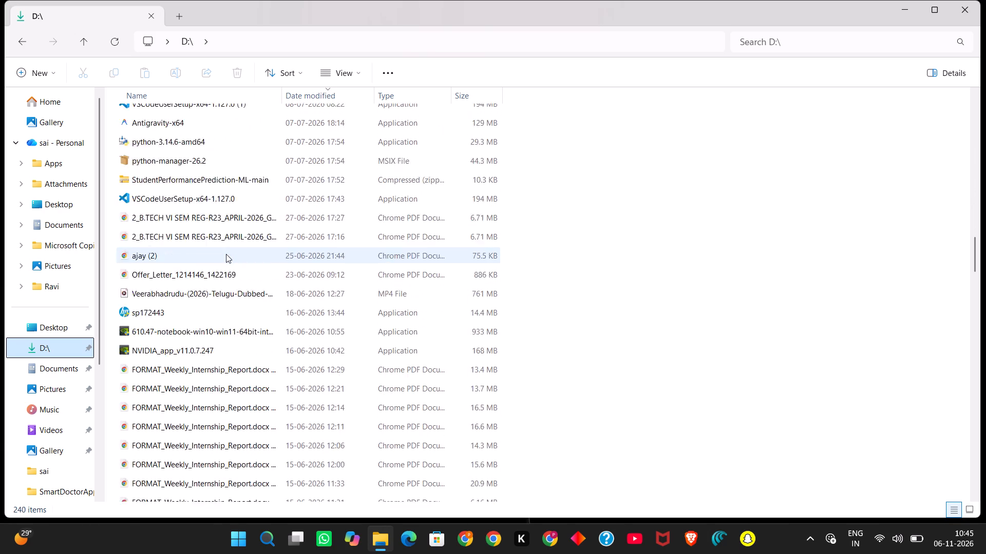
scroll(226, 254, "down", 9)
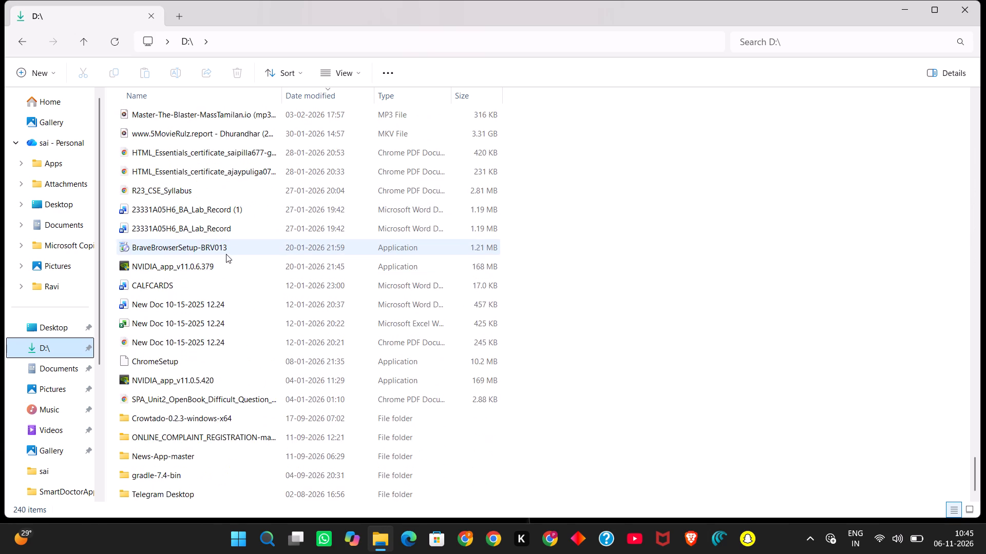
scroll(226, 254, "down", 2)
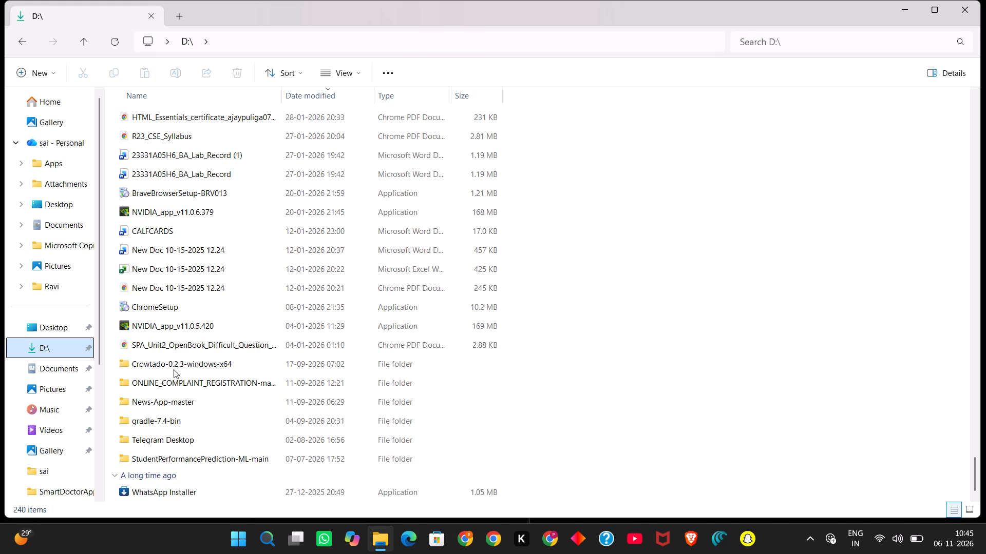
scroll(61, 412, "up", 6)
Look through the SmartDoctorAppointmentSystem folder and the top level of the C: drive for the project report files.
left_click(73, 491)
left_click(73, 491)
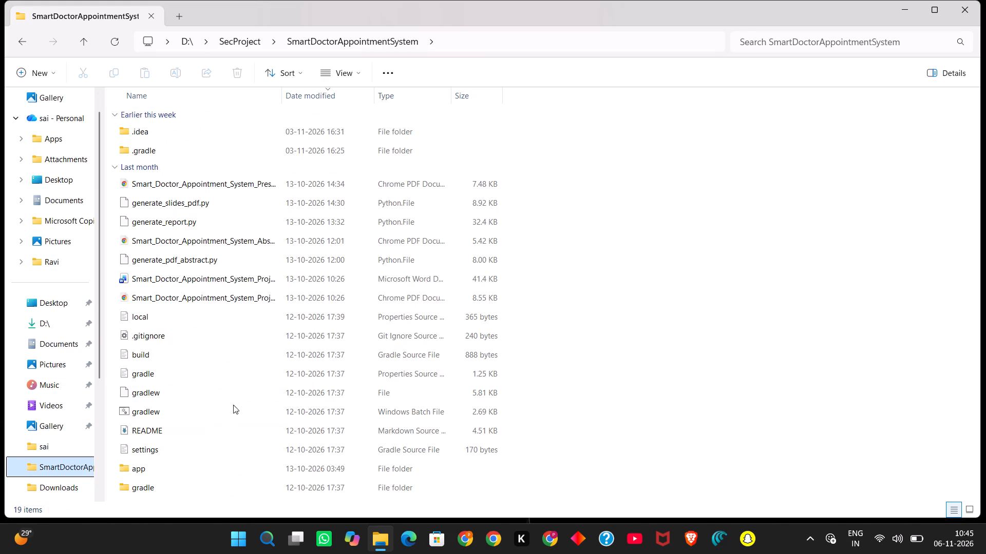
scroll(239, 401, "down", 4)
scroll(59, 441, "down", 5)
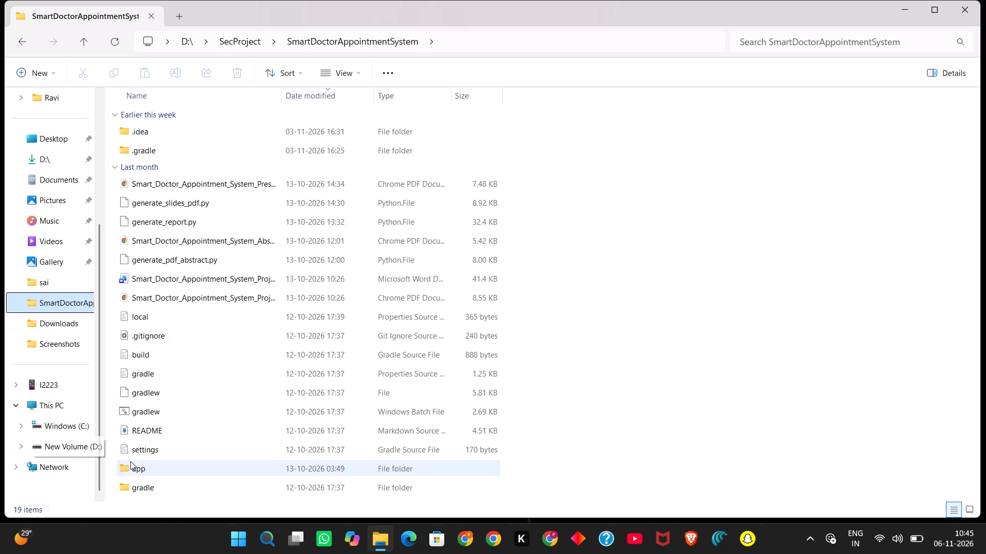
double_click(60, 403)
double_click(236, 126)
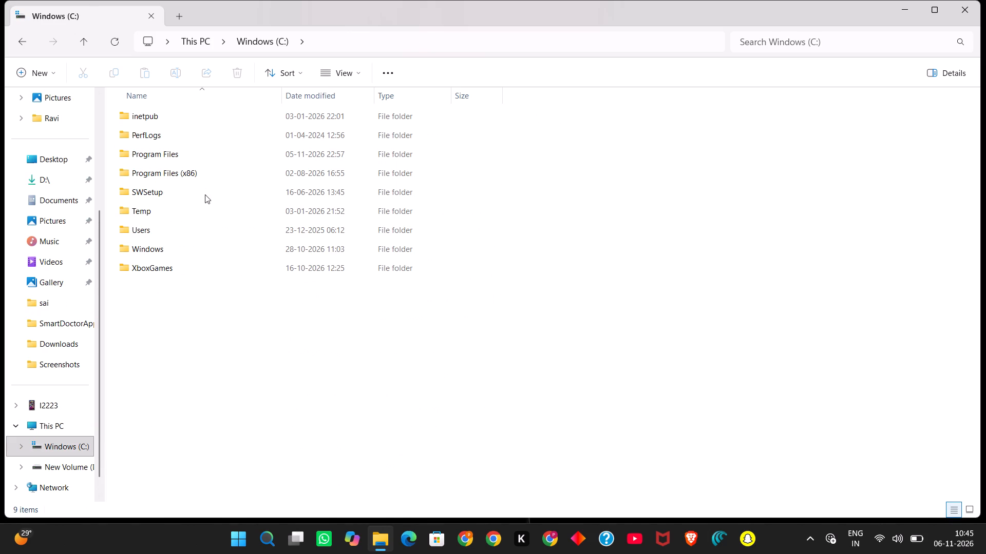
left_click(17, 41)
Open the Smart_Doctor_Appointment_System_SEC_Project_Report PDF from the D: drive and look through its cover, Declaration and Certificate pages.
double_click(295, 123)
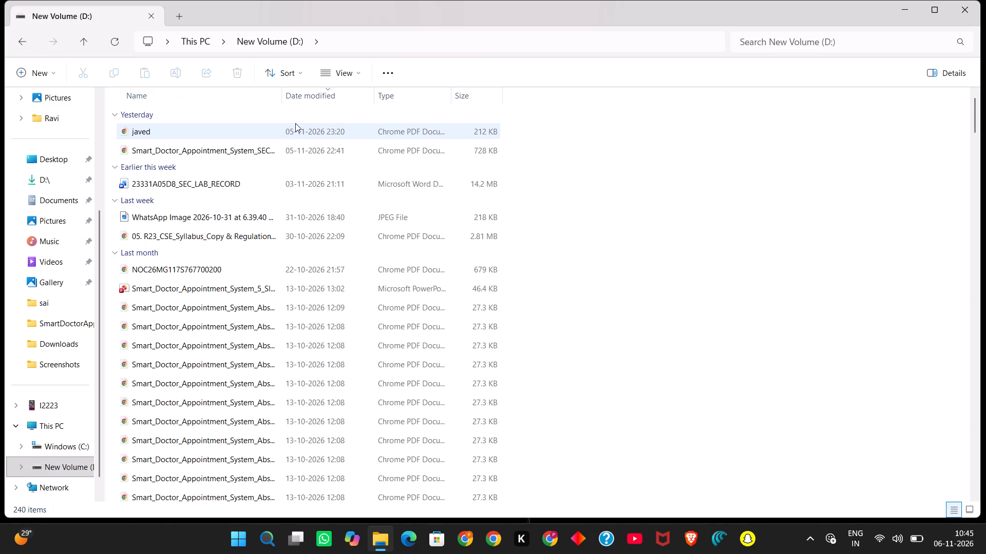
double_click(268, 153)
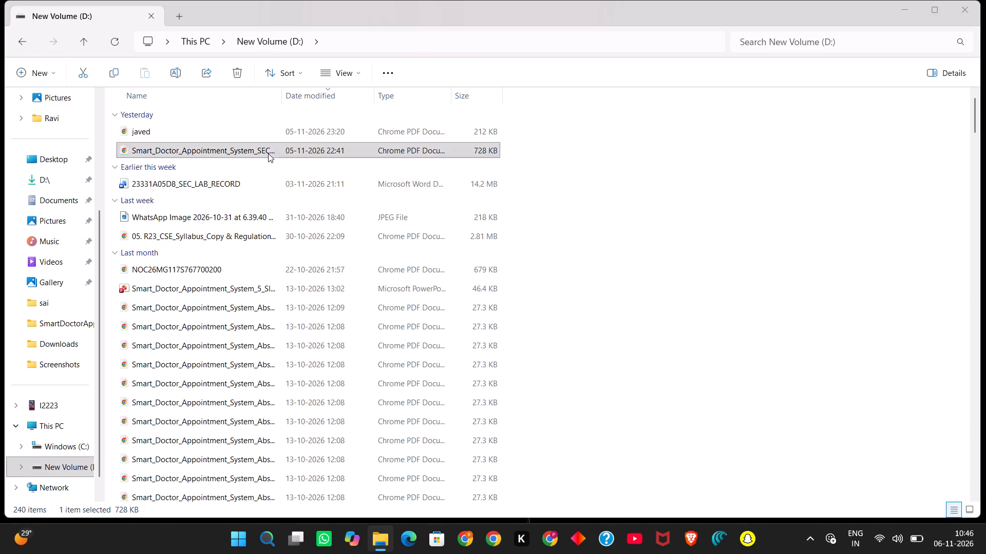
scroll(495, 270, "down", 1)
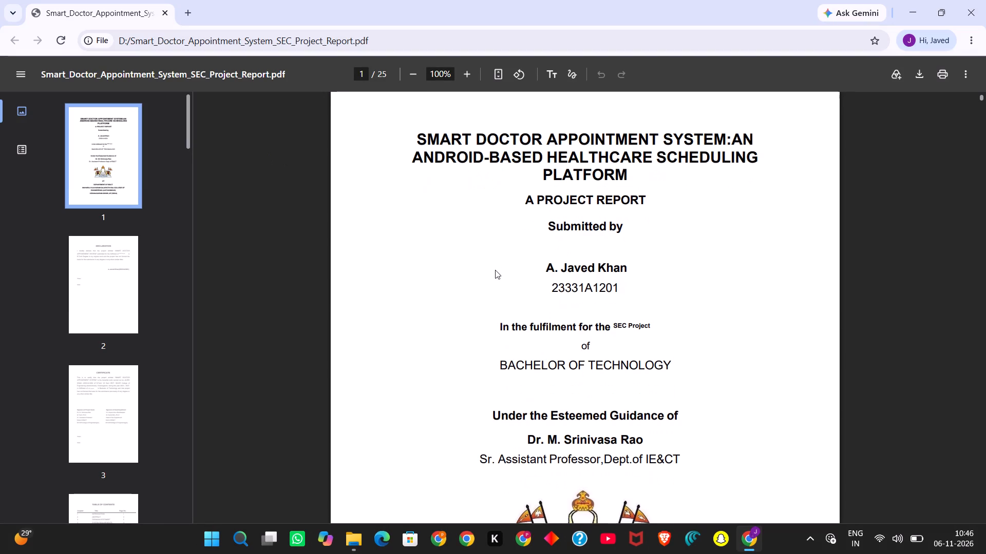
scroll(495, 270, "down", 4)
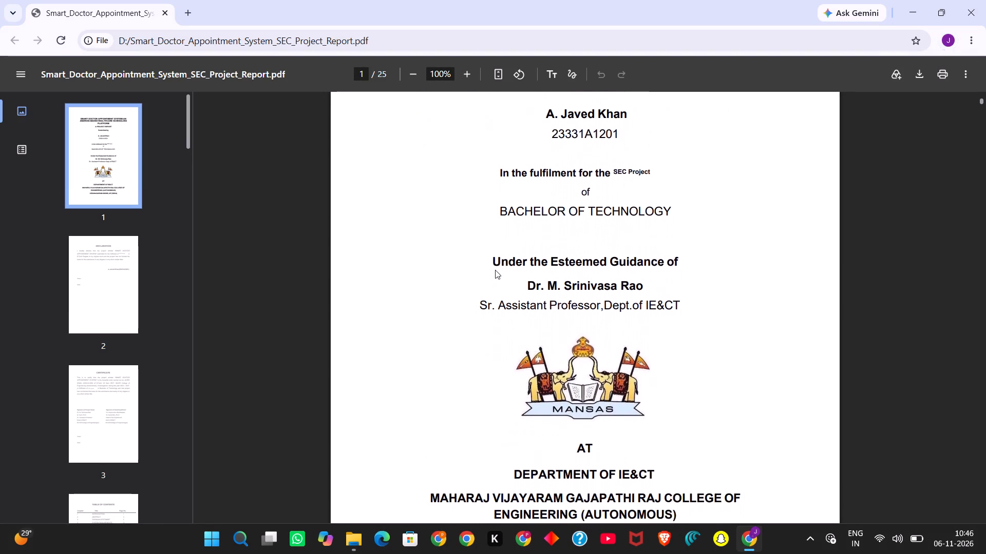
scroll(495, 270, "down", 5)
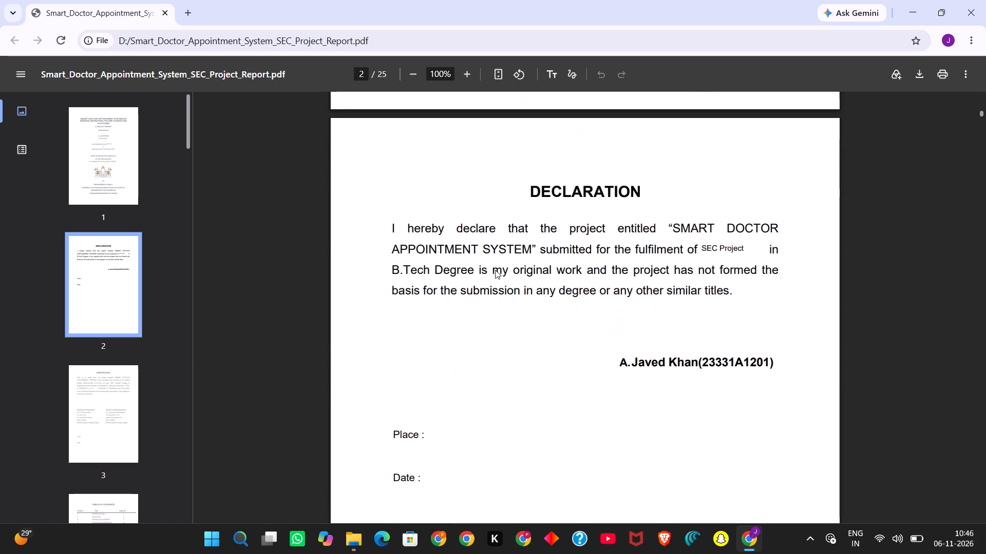
scroll(495, 270, "down", 3)
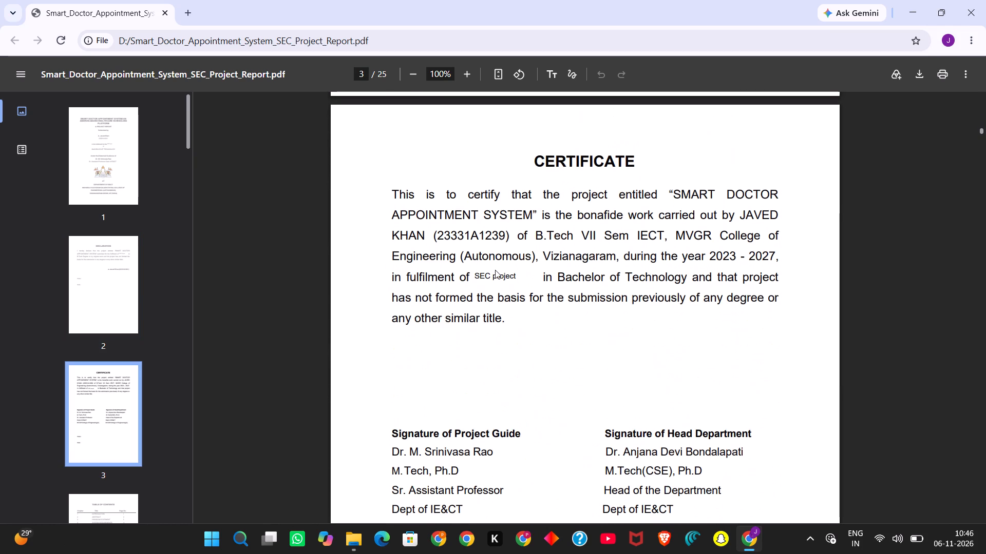
scroll(495, 270, "down", 2)
scroll(495, 270, "right", 1)
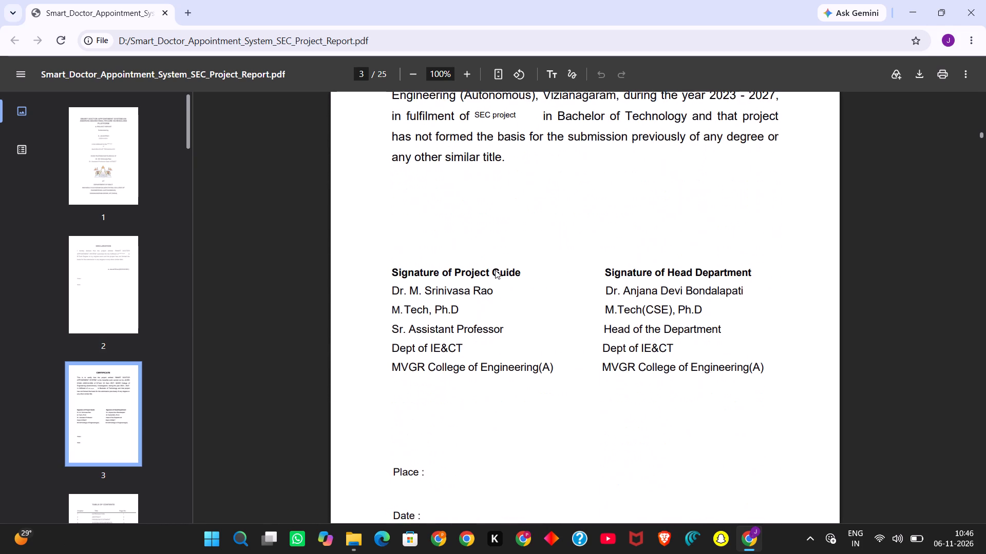
scroll(495, 270, "right", 1)
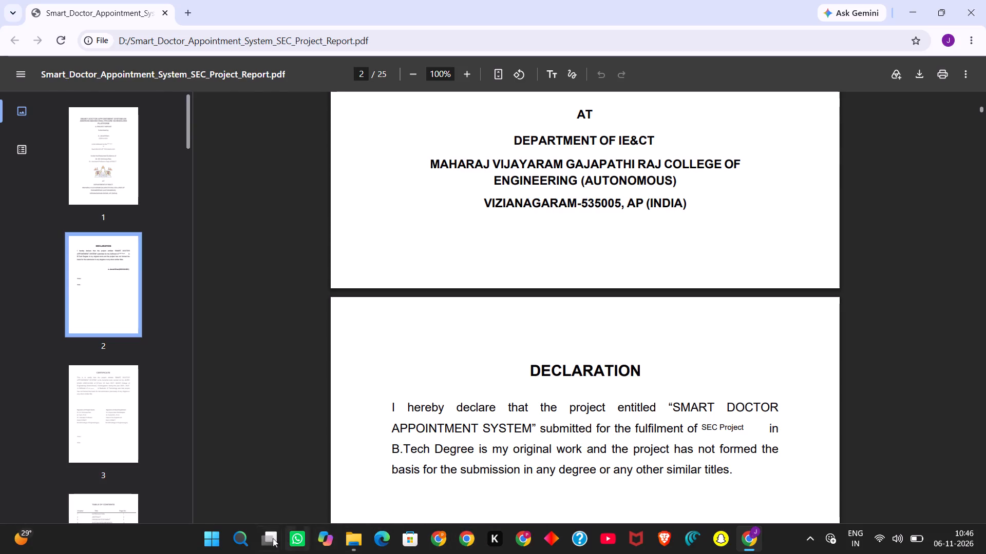
Open Word and look through its recent, shared and favorite document lists for the project report.
left_click(243, 539)
type("wp")
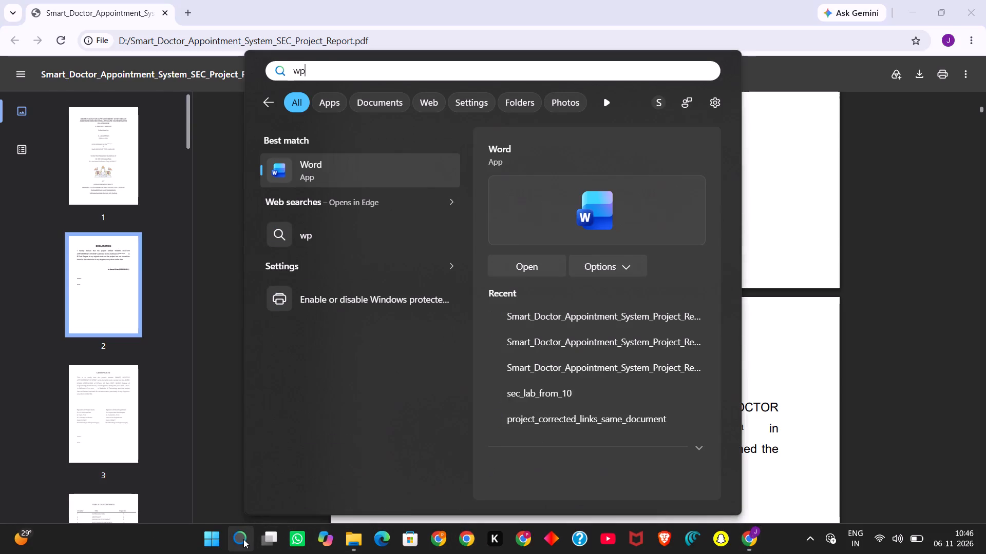
key("BackSpace")
key("o")
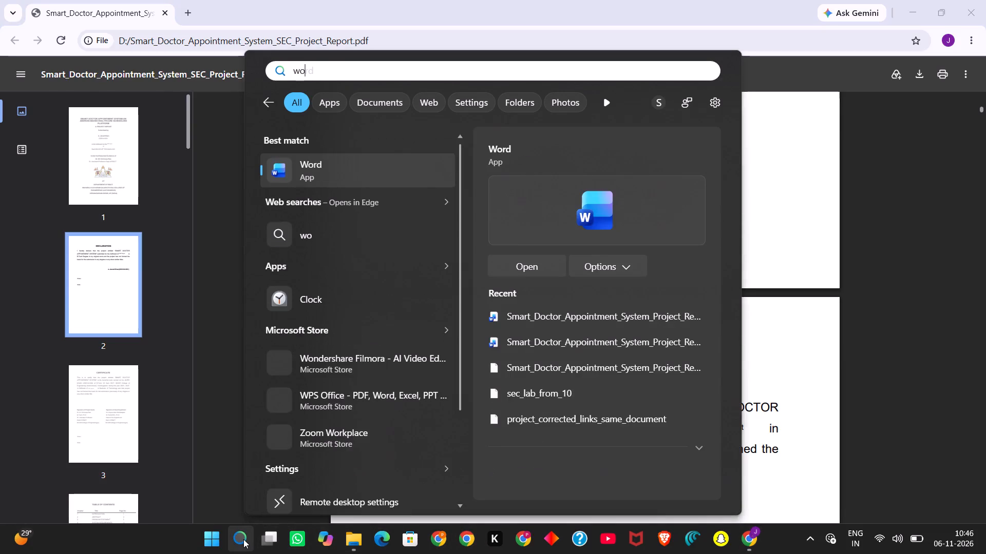
key("Return")
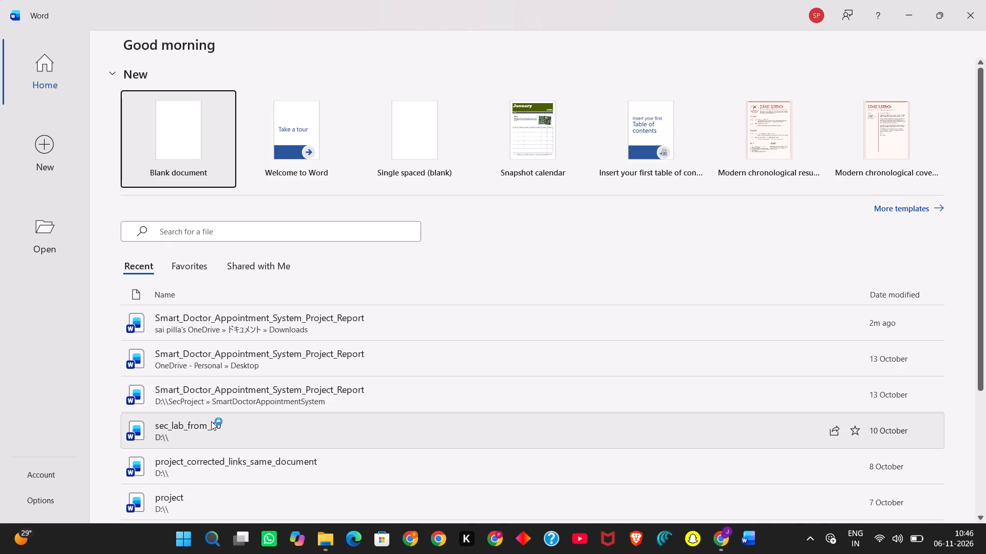
scroll(250, 378, "down", 1)
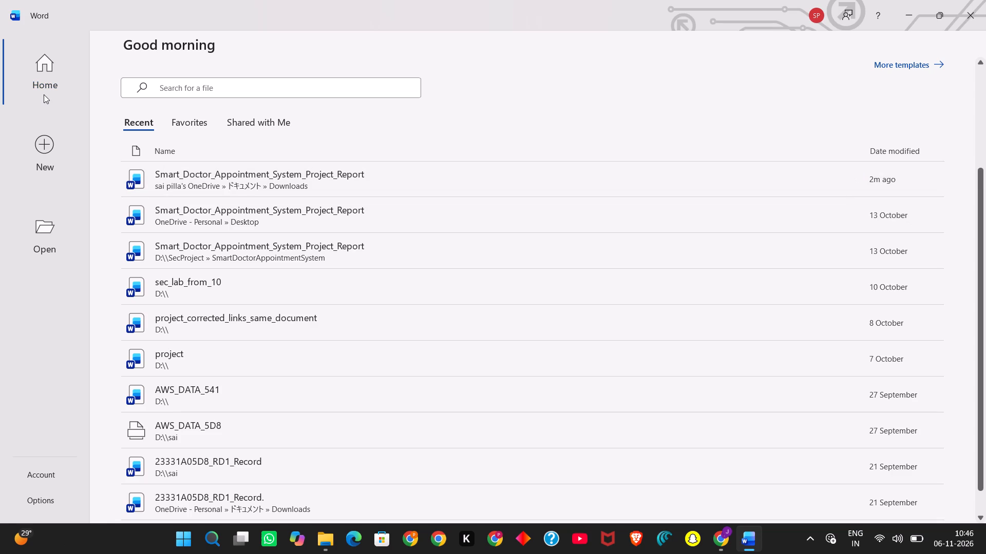
left_click(235, 125)
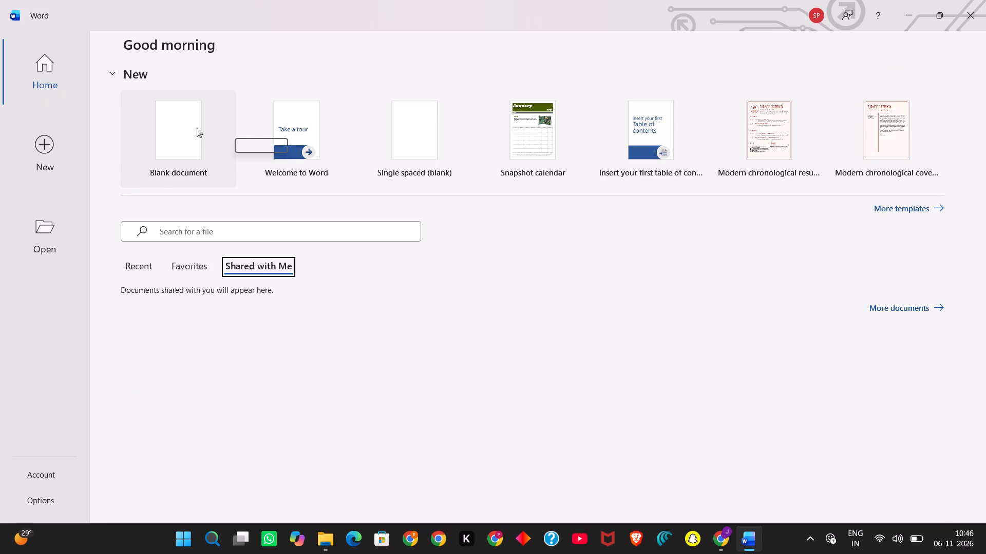
left_click(110, 70)
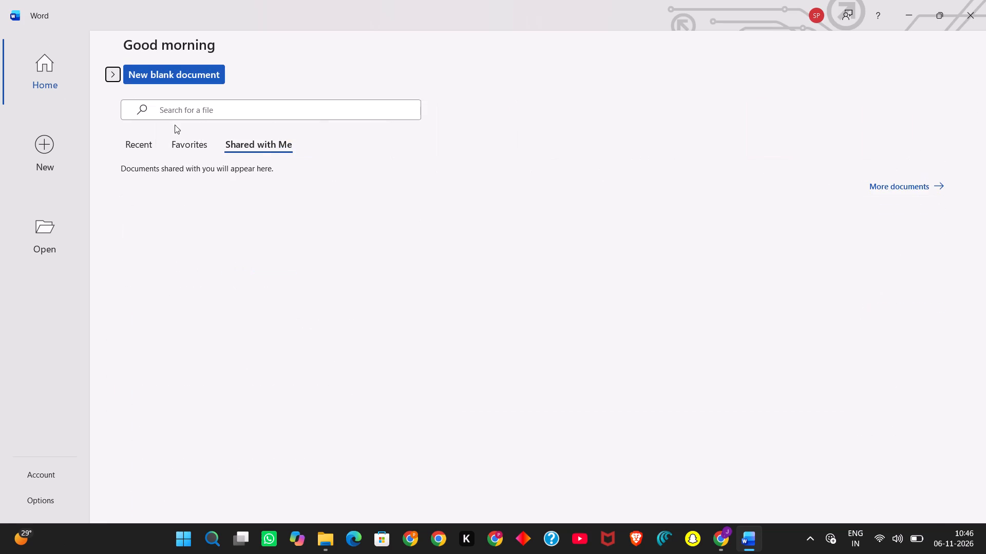
left_click(186, 144)
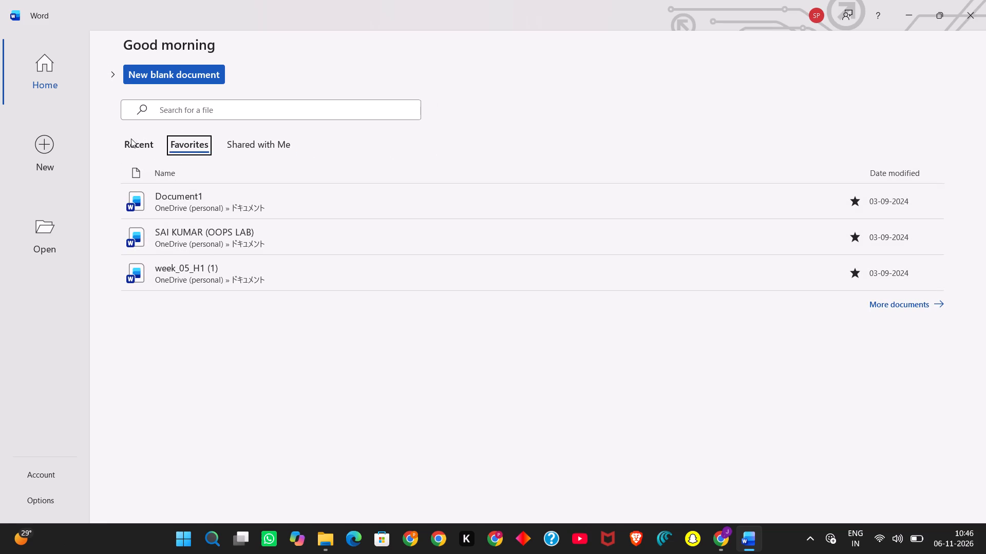
left_click(131, 150)
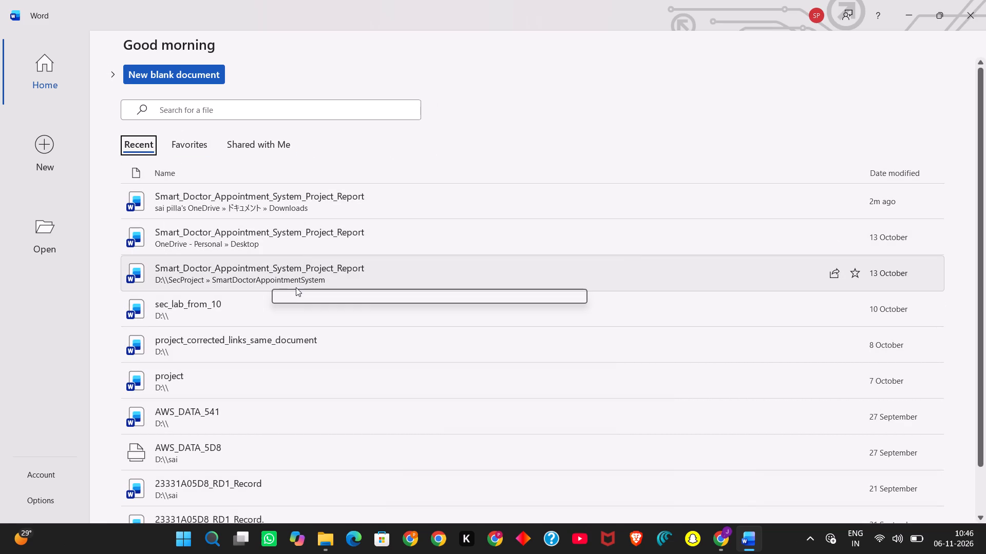
Open the Smart_Doctor_Appointment_System_Project_Report document stored in D:\SecProject\SmartDoctorAppointmentSystem, look through it, and close it.
double_click(261, 279)
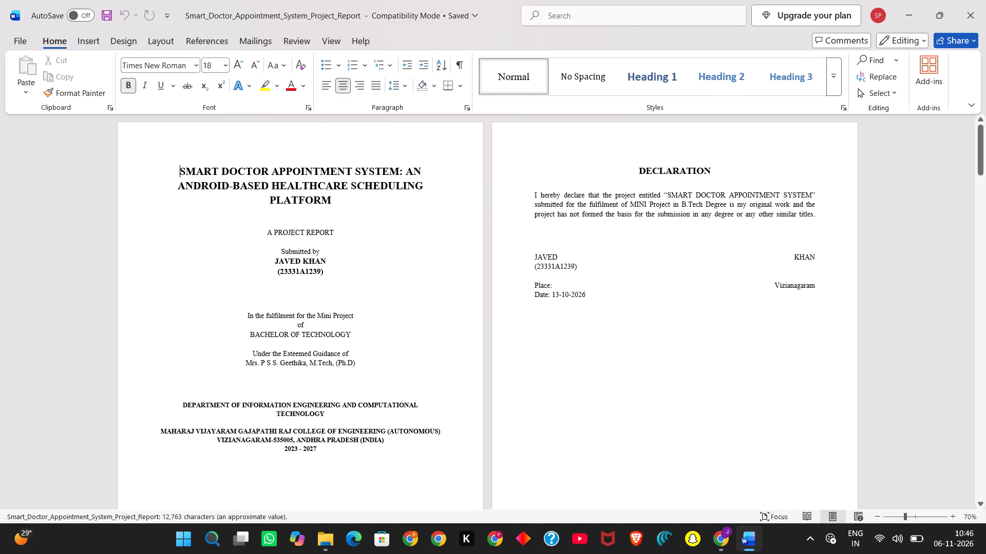
scroll(312, 322, "down", 16)
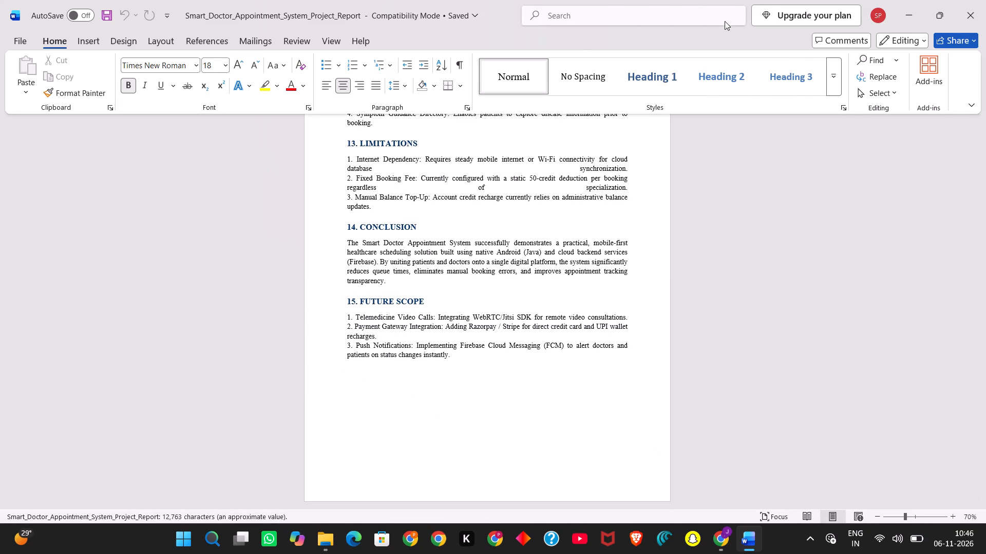
left_click(979, 15)
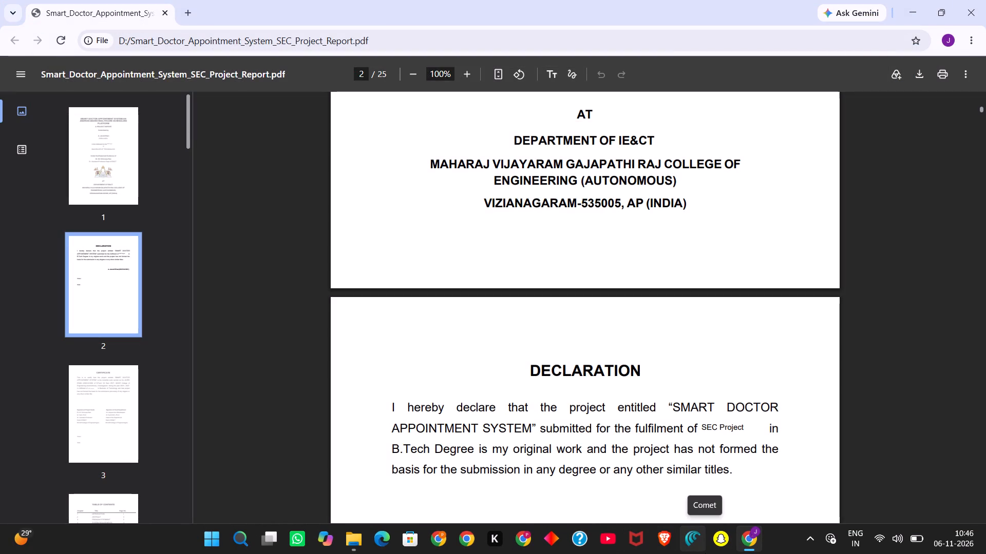
Switch to File Explorer and search Home for JAVED.
left_click(363, 534)
scroll(68, 108, "up", 5)
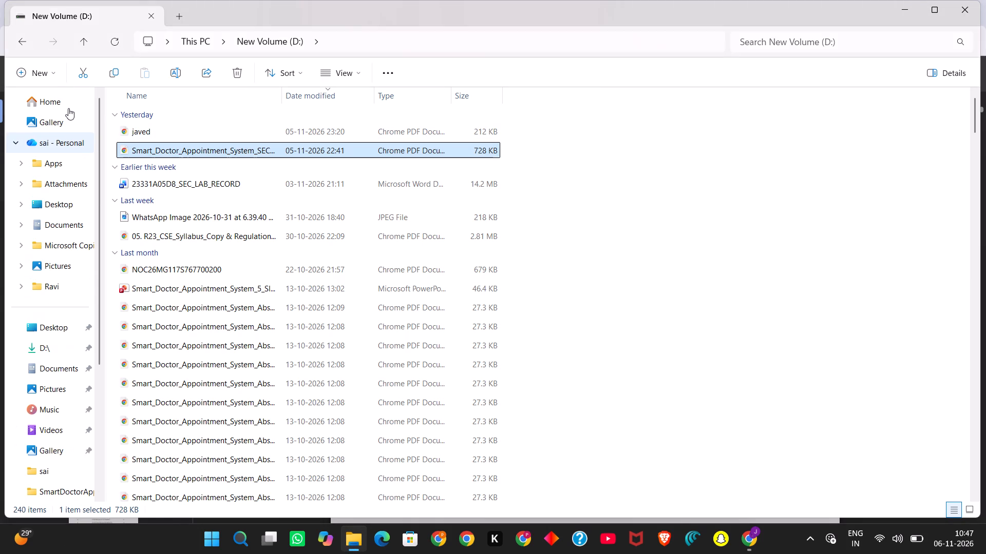
left_click(58, 100)
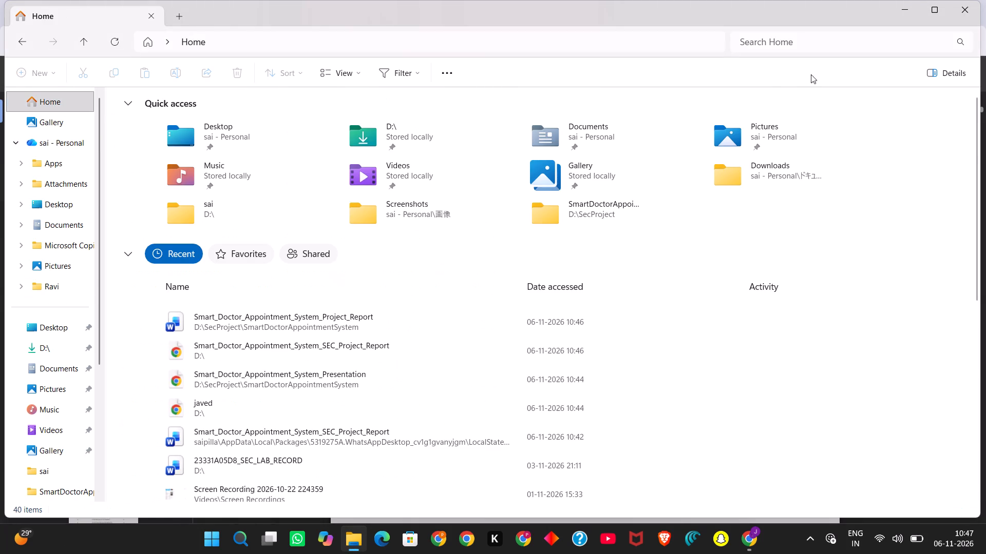
left_click(803, 35)
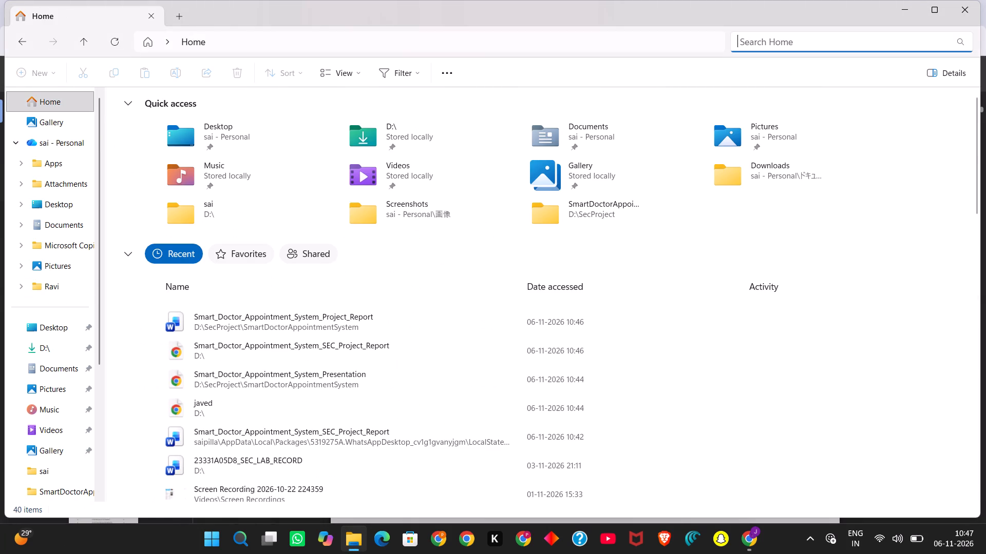
type("ja")
key("BackSpace")
key("BackSpace")
type("JAVED")
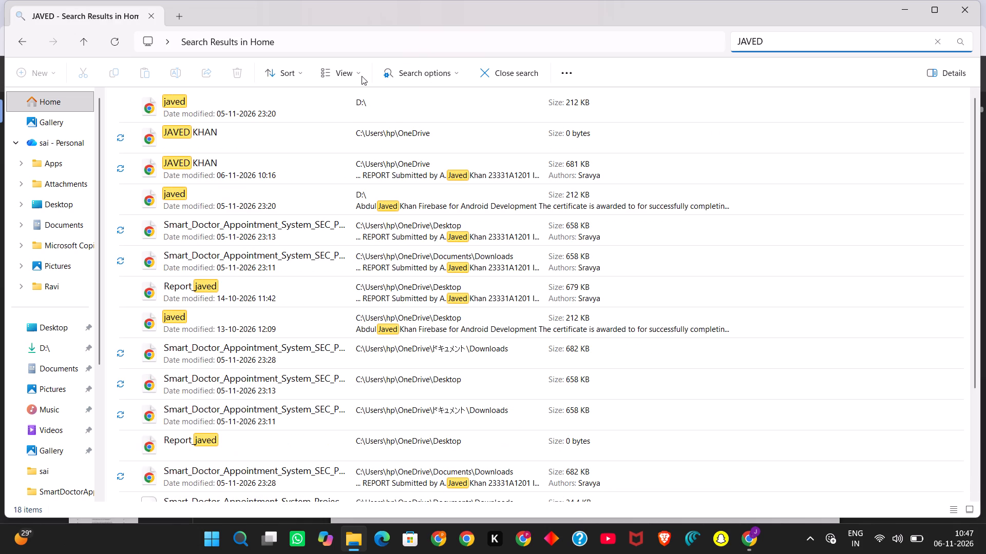
Open the PDF named after the student from the OneDrive folder and look through its cover, Declaration and Certificate pages.
double_click(196, 125)
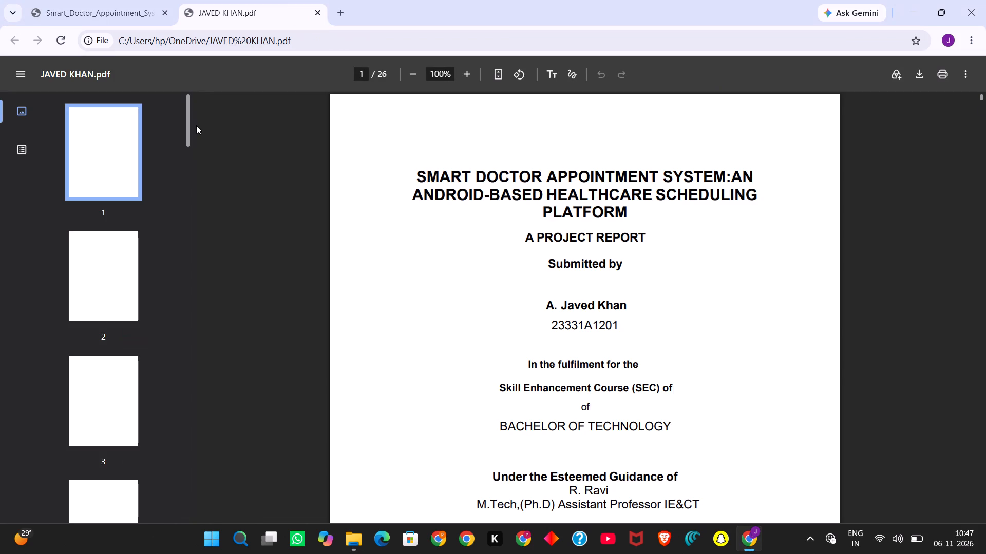
scroll(469, 251, "down", 3)
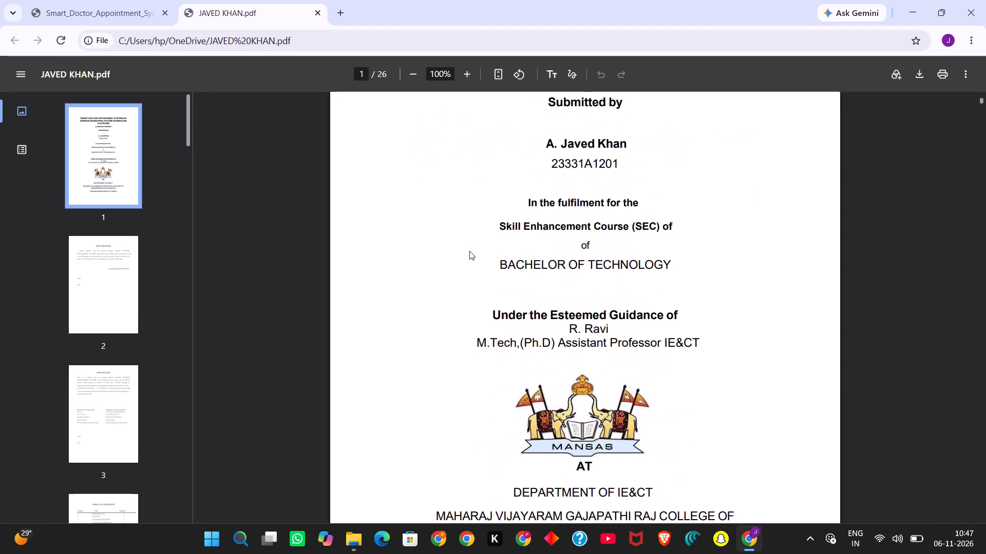
scroll(469, 251, "down", 4)
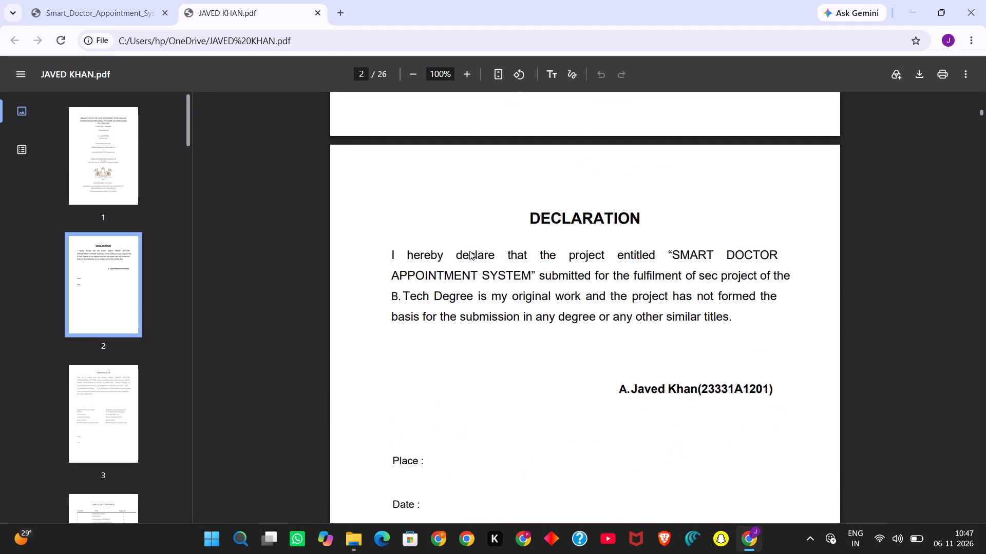
scroll(472, 241, "down", 4)
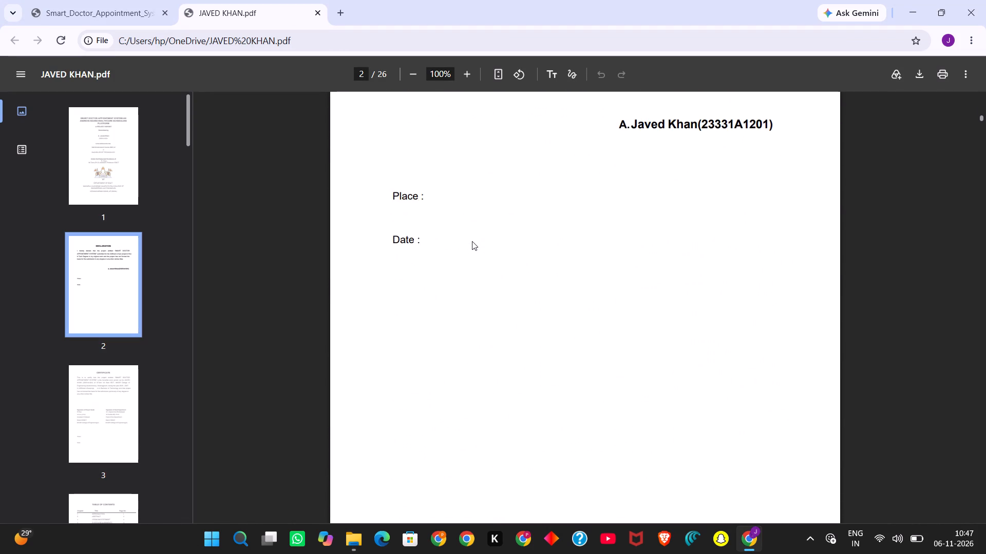
scroll(472, 241, "down", 4)
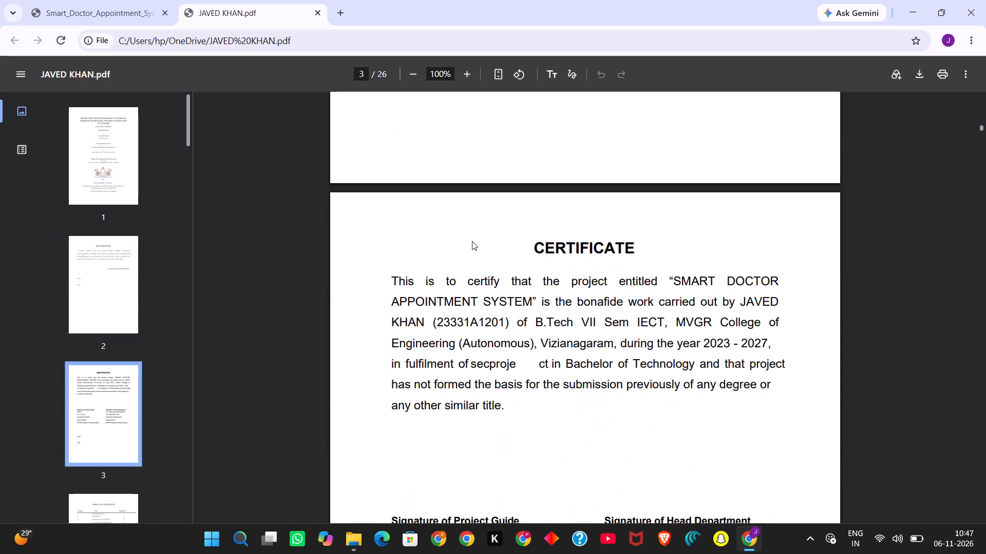
scroll(472, 241, "down", 3)
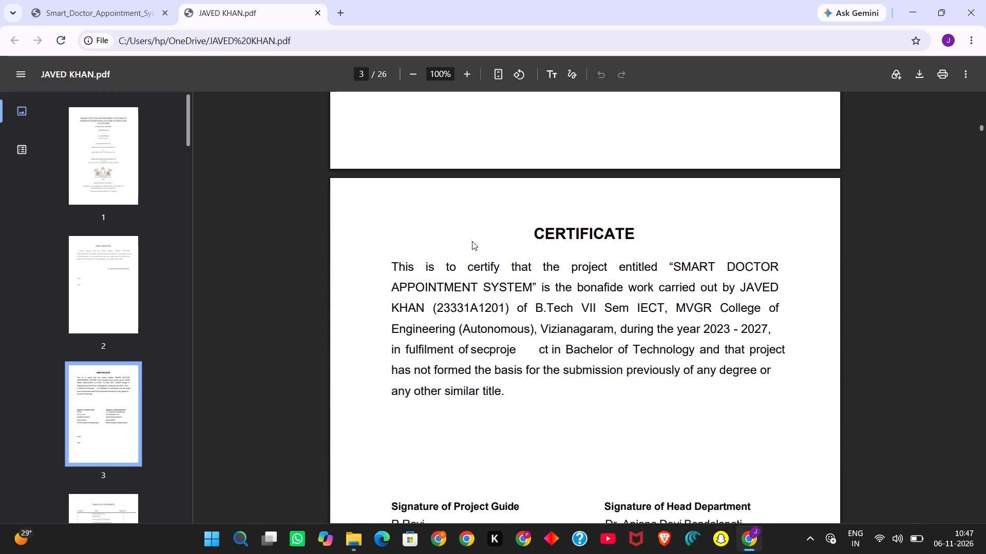
Look through the rest of the report PDF, from the table of contents and Introduction to the closing pages, and return to the cover.
scroll(472, 241, "down", 6)
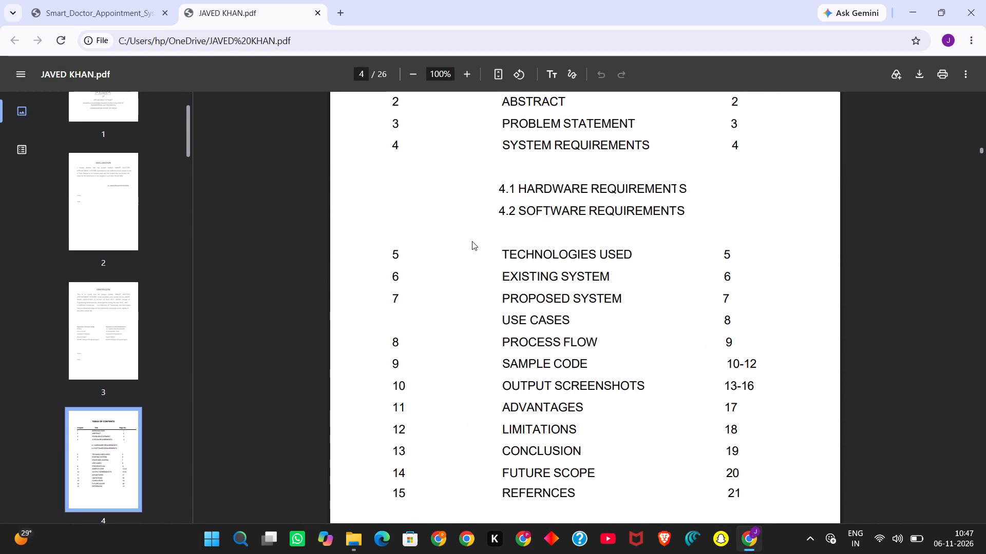
scroll(472, 241, "down", 7)
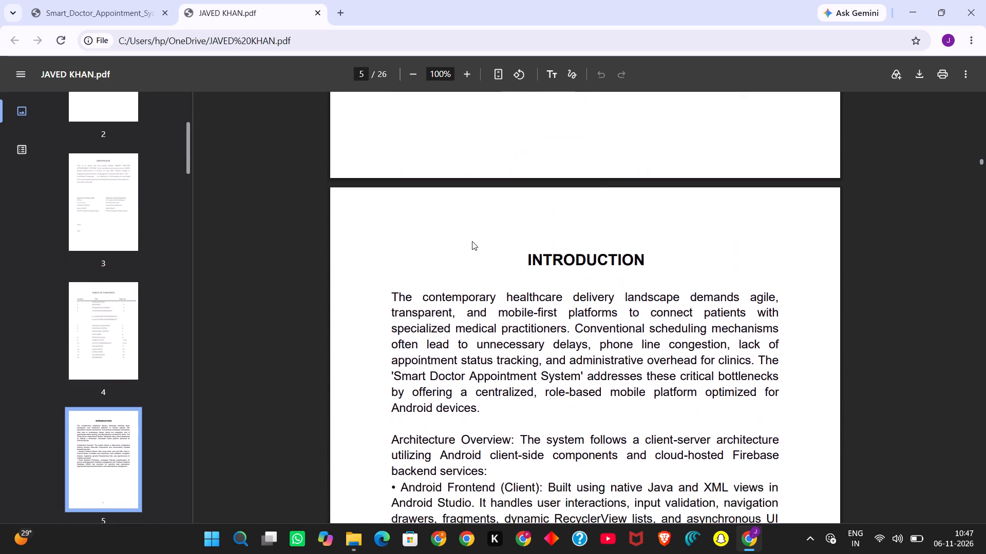
scroll(472, 241, "down", 20)
scroll(472, 241, "down", 14)
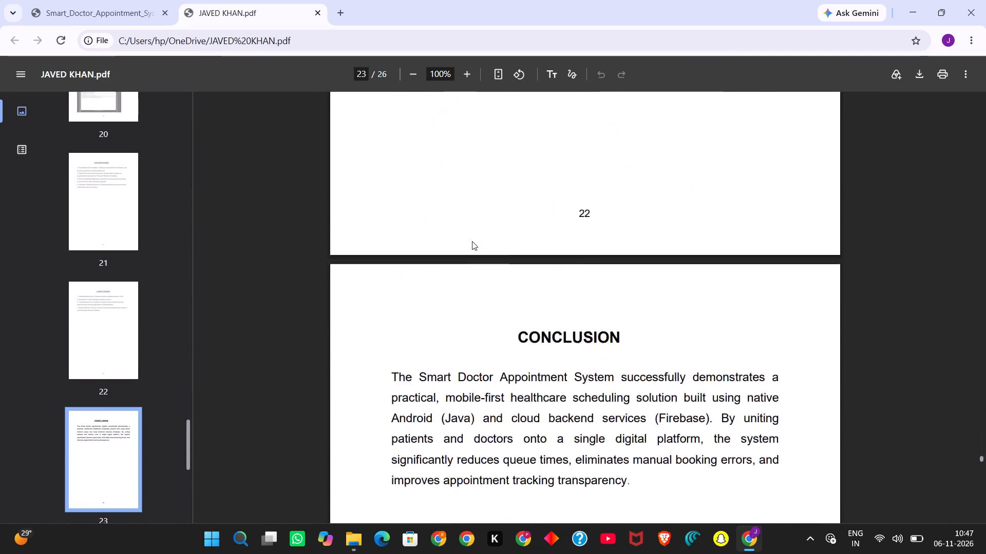
scroll(472, 241, "down", 19)
scroll(472, 241, "up", 18)
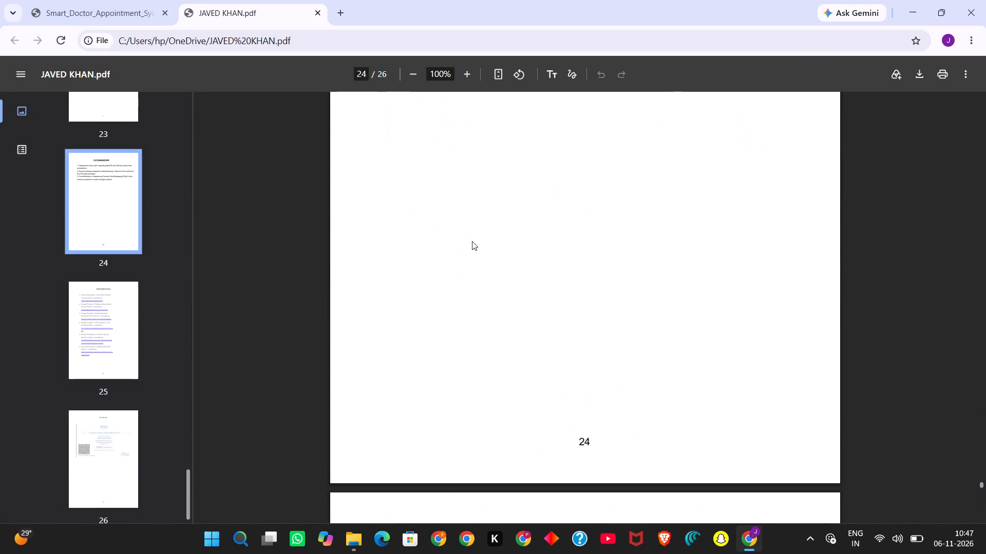
scroll(472, 241, "up", 20)
scroll(472, 241, "up", 20)
scroll(472, 241, "up", 13)
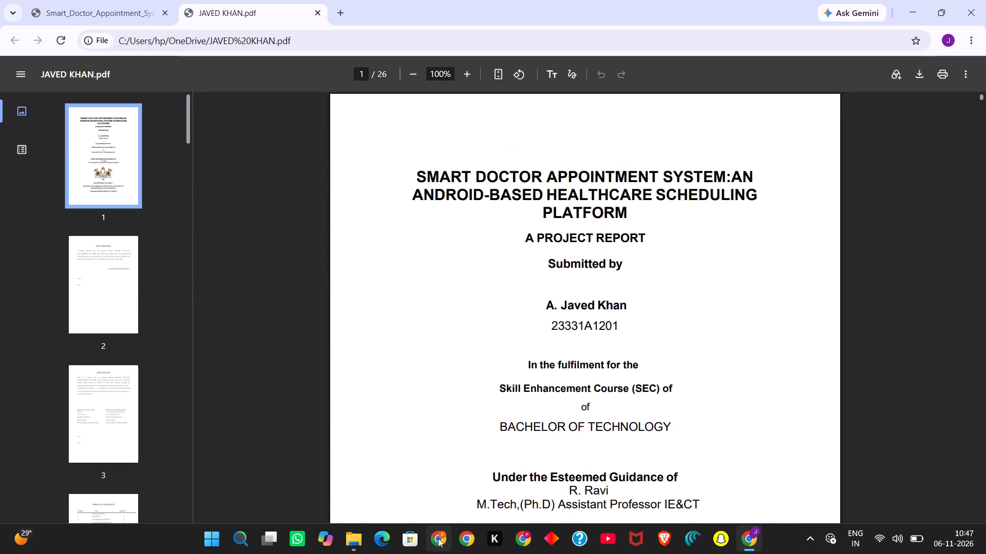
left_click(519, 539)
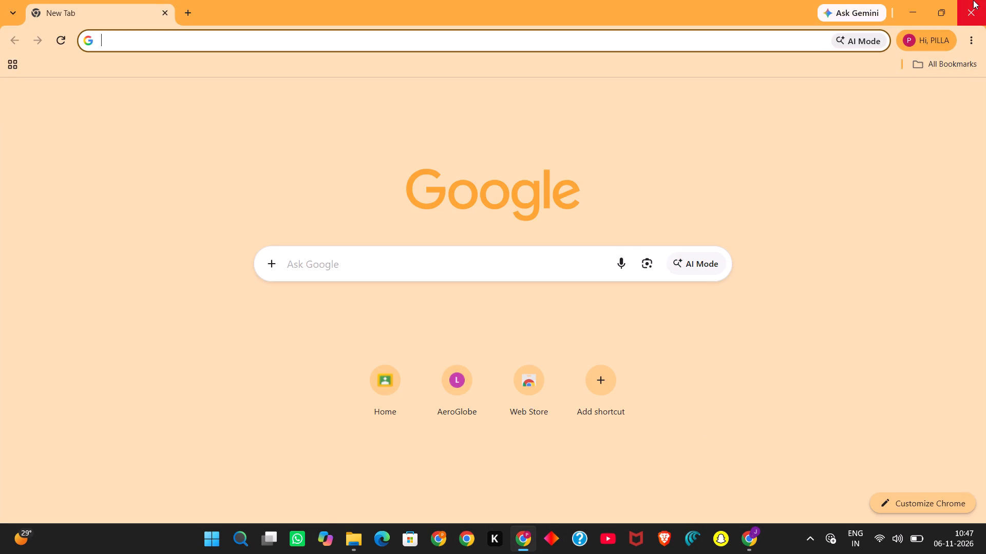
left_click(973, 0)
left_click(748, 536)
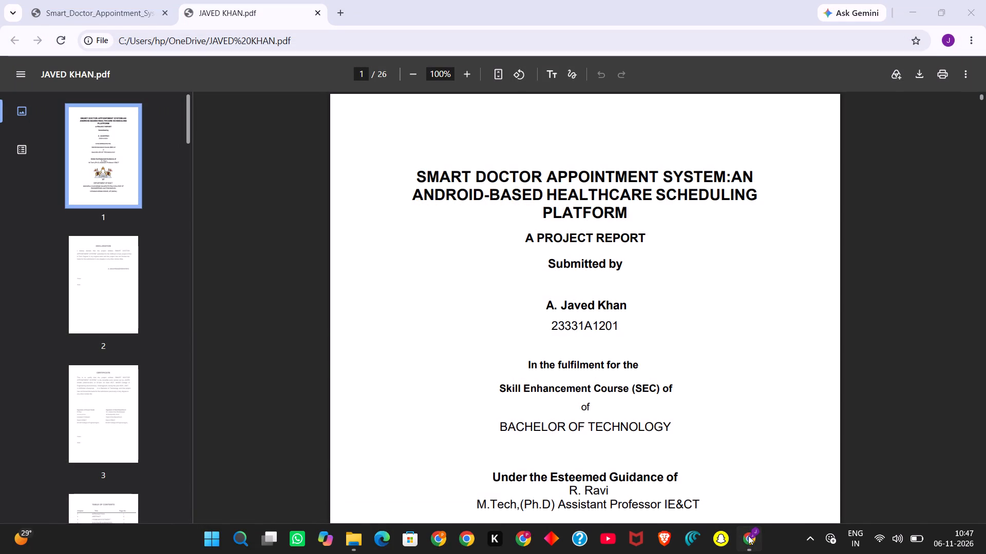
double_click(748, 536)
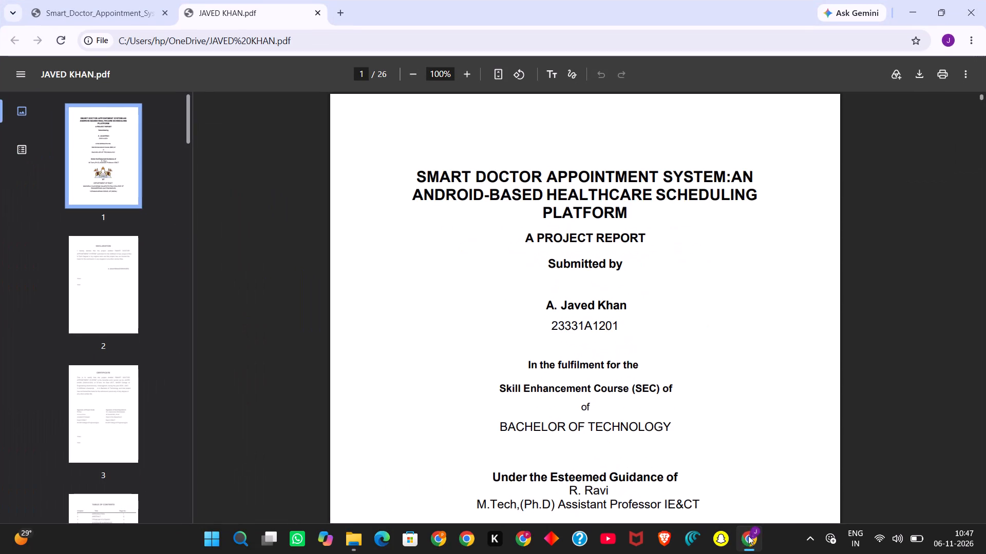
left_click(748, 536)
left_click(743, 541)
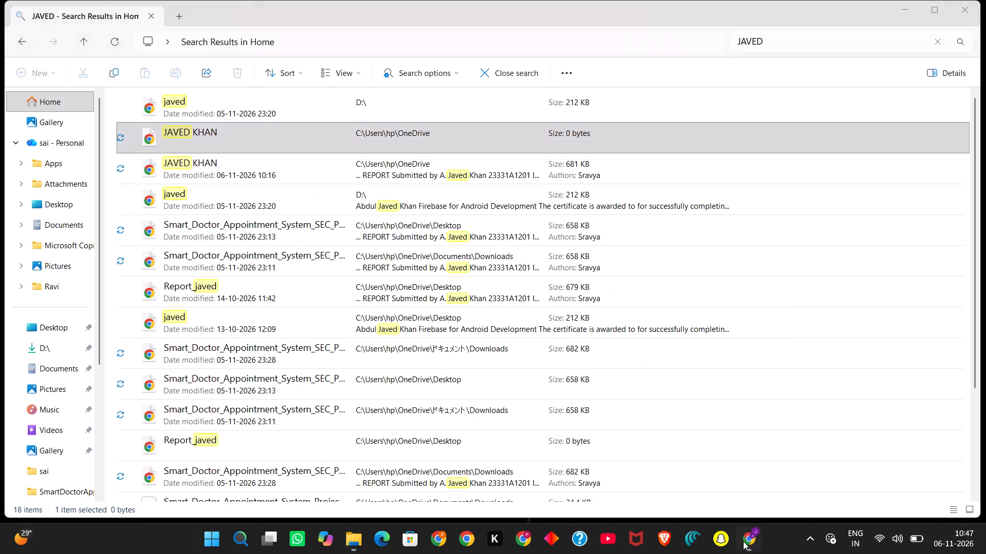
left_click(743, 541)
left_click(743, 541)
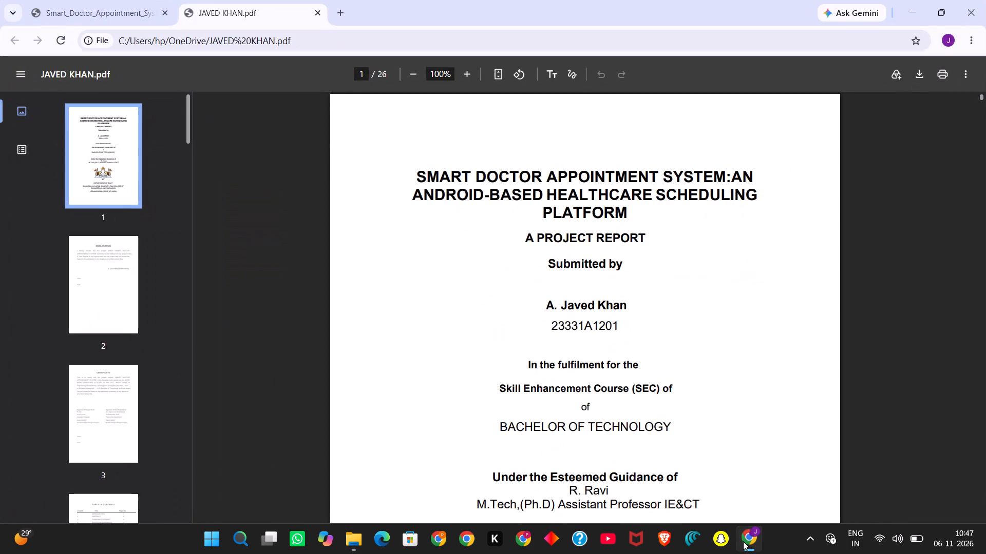
Open the iLovePDF website in a new browser tab.
left_click(340, 8)
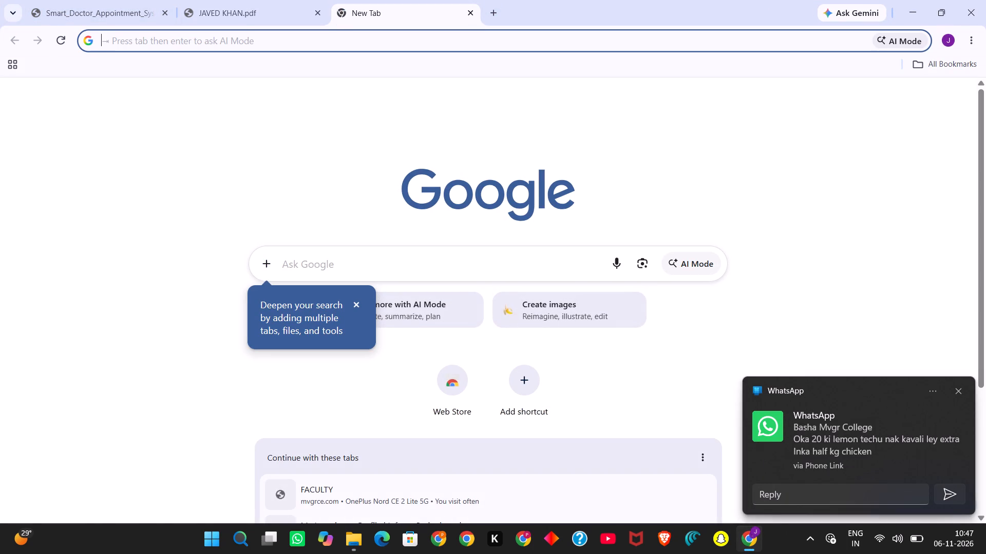
key("i")
key("space")
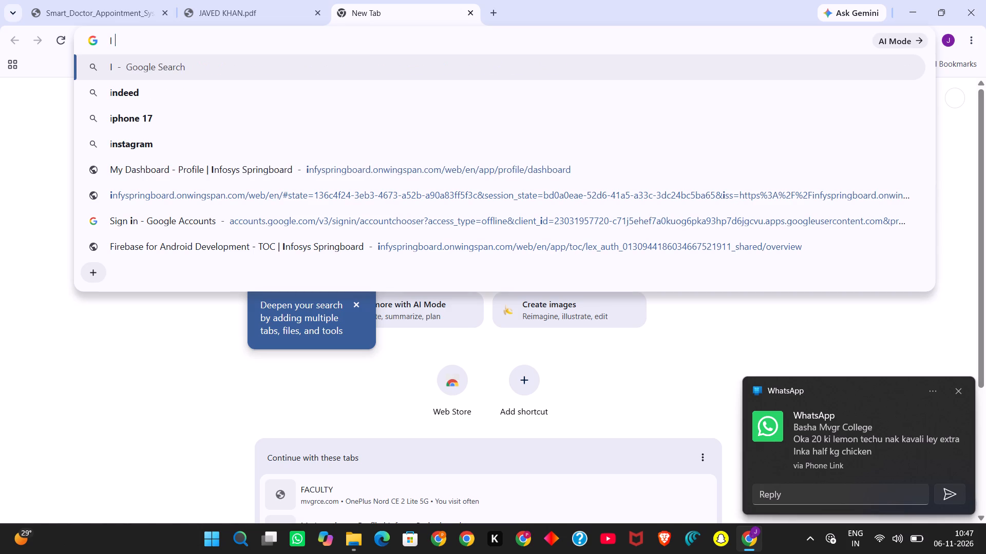
type("LO")
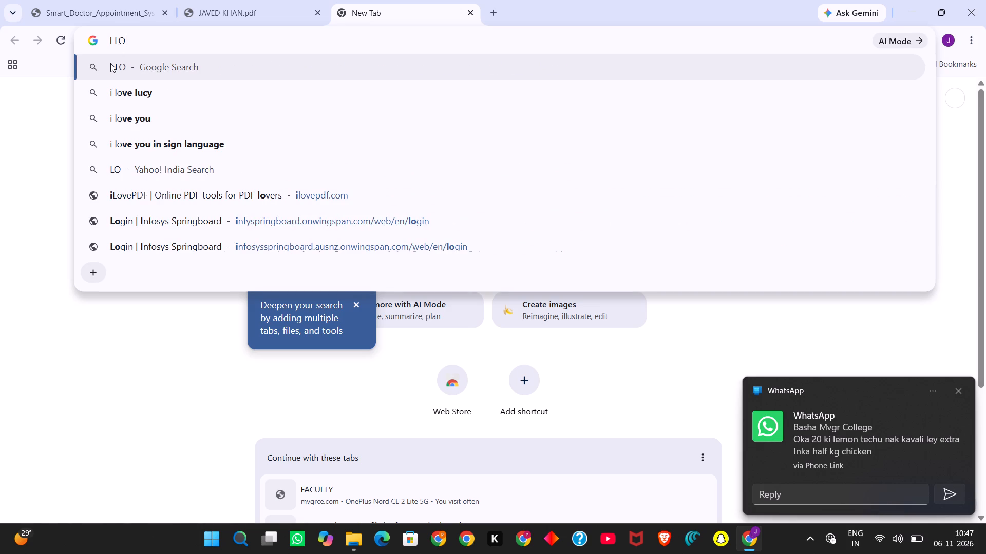
double_click(150, 190)
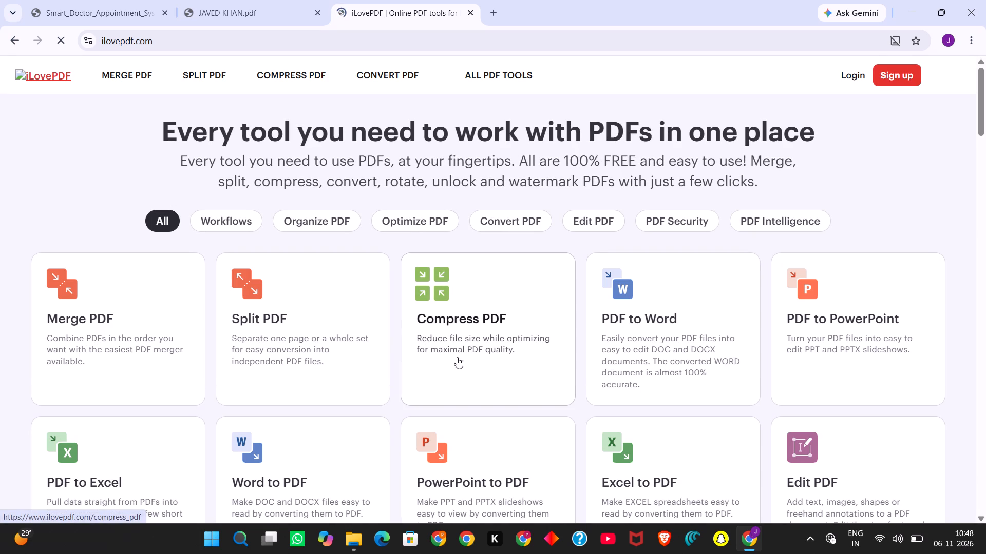
Open iLovePDF's PDF to Word conversion tool.
left_click(669, 329)
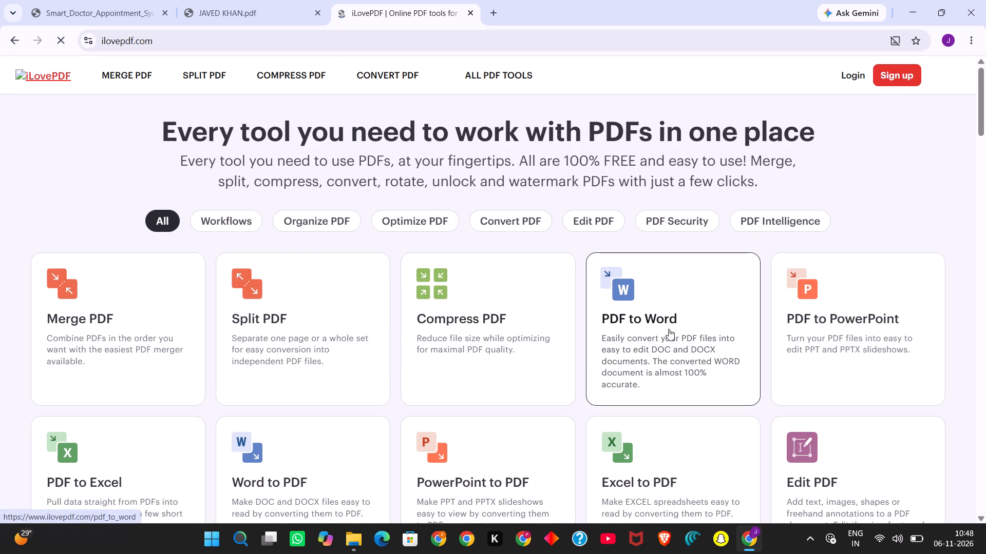
double_click(666, 320)
double_click(634, 289)
double_click(655, 349)
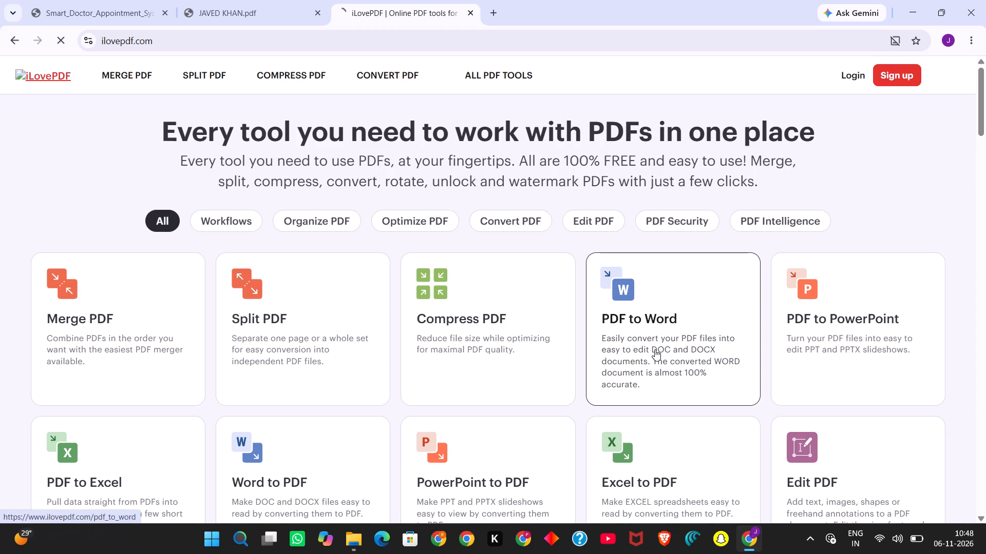
right_click(655, 349)
left_click(647, 327)
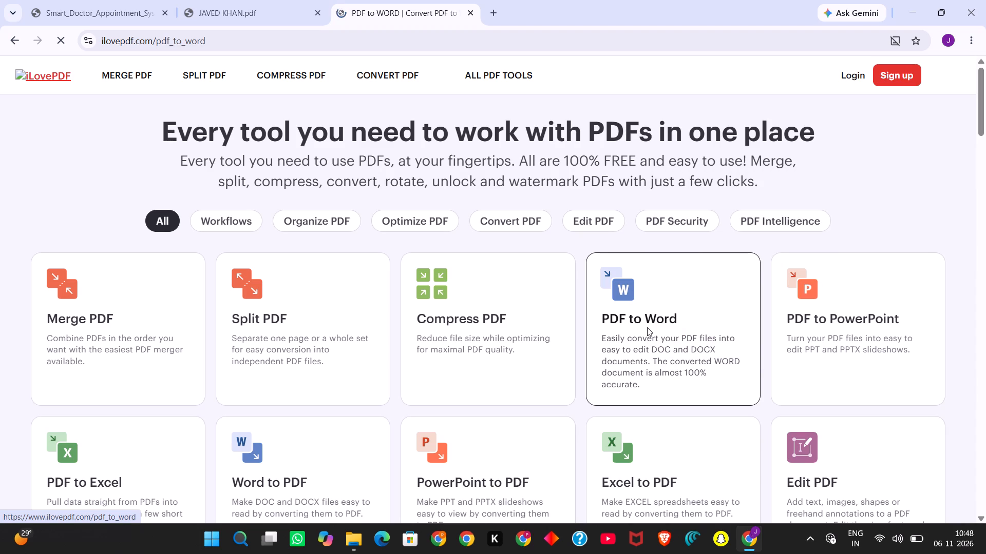
double_click(647, 327)
Return to the student's report PDF and reread its cover, Declaration and Certificate pages.
left_click(233, 0)
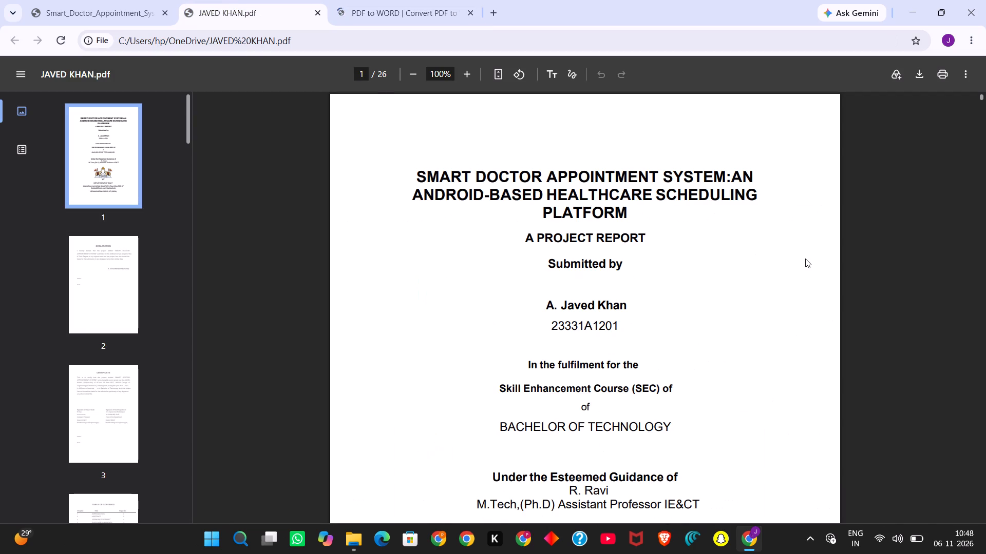
left_click(967, 76)
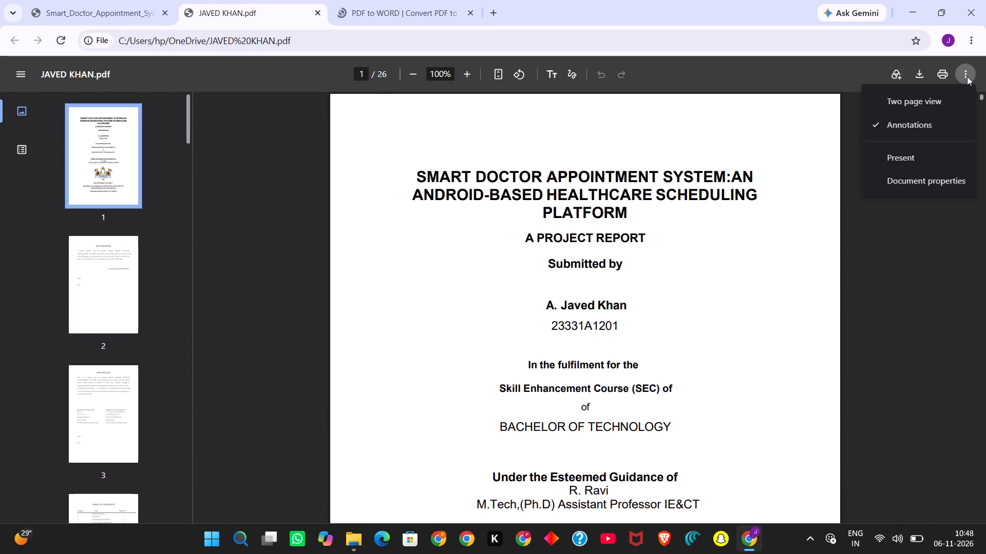
left_click(845, 112)
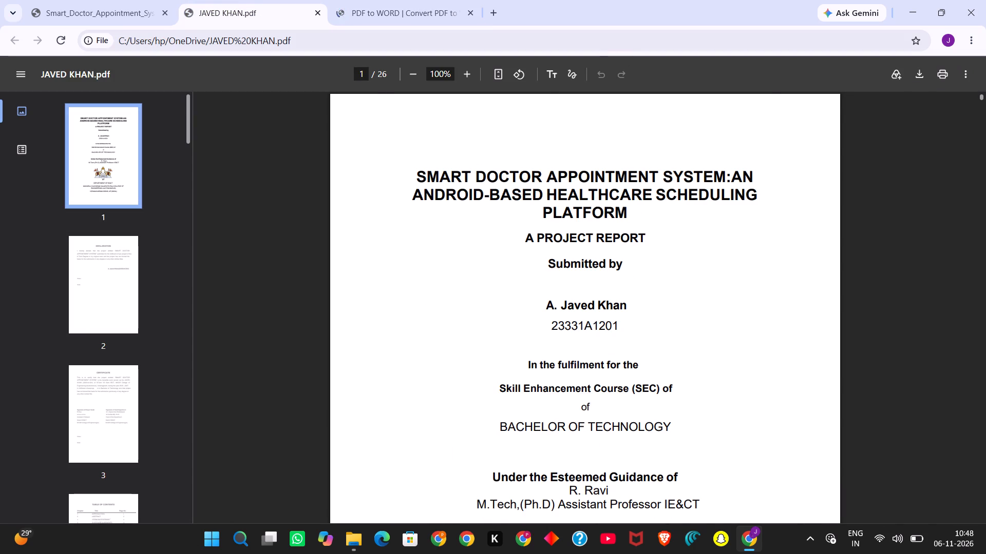
scroll(518, 296, "down", 8)
scroll(518, 296, "up", 1)
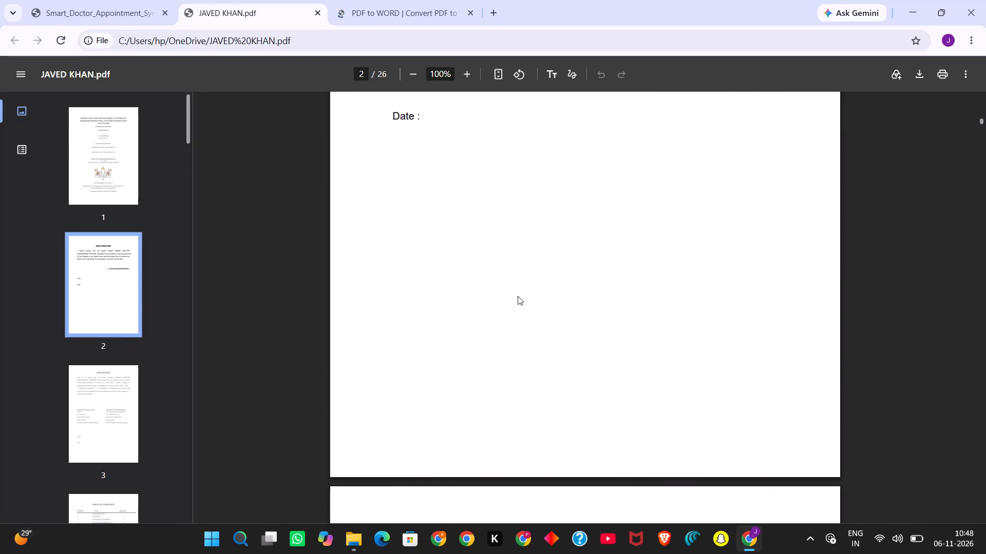
scroll(518, 296, "up", 6)
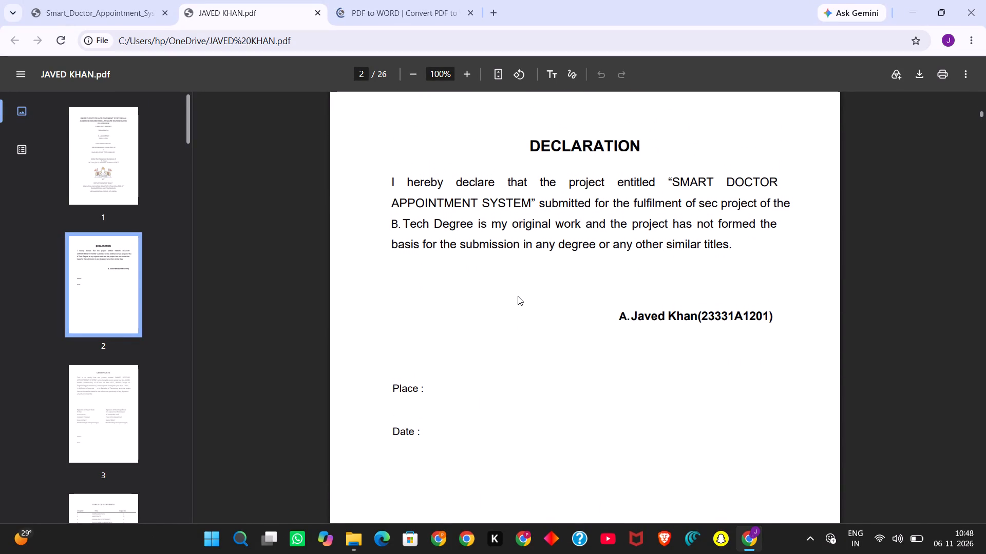
scroll(518, 296, "down", 4)
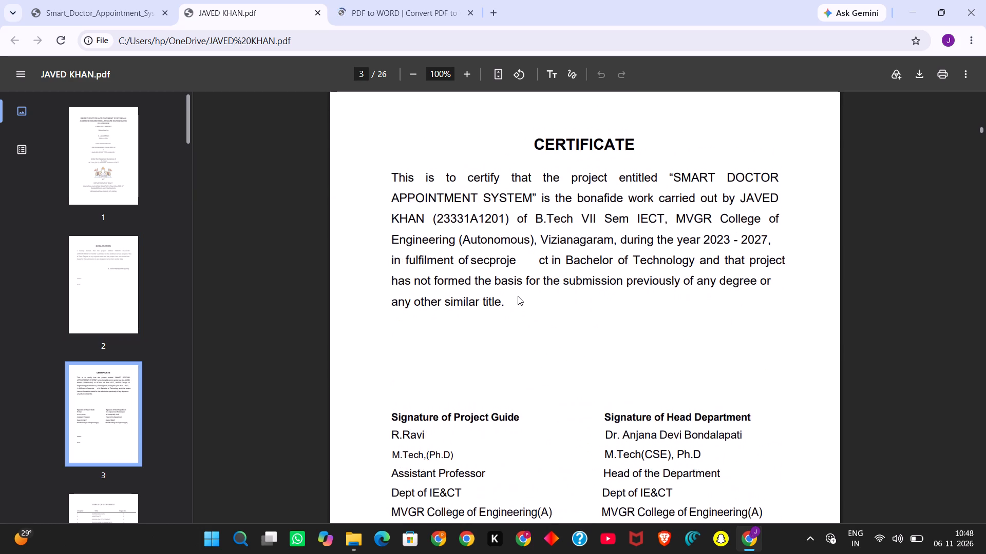
scroll(518, 296, "down", 2)
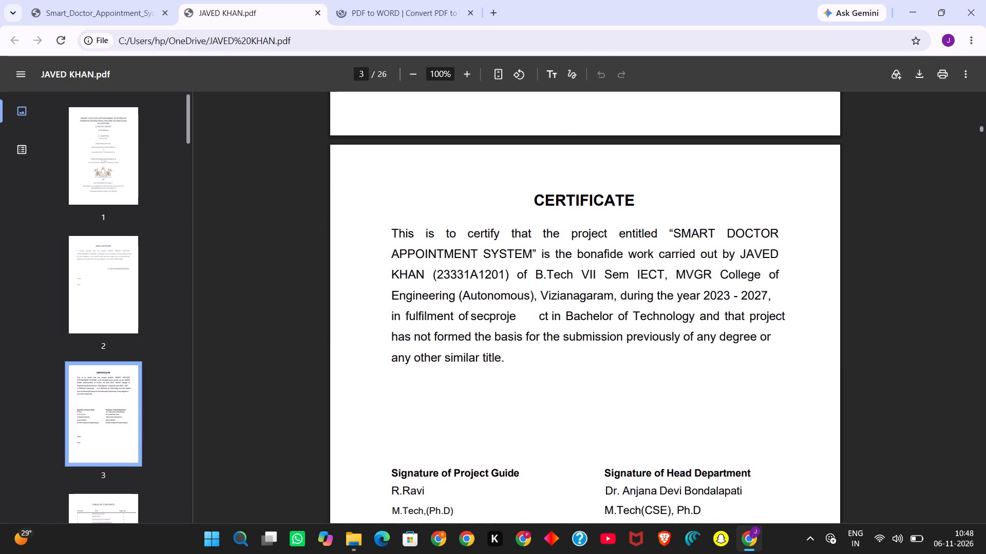
scroll(581, 349, "up", 11)
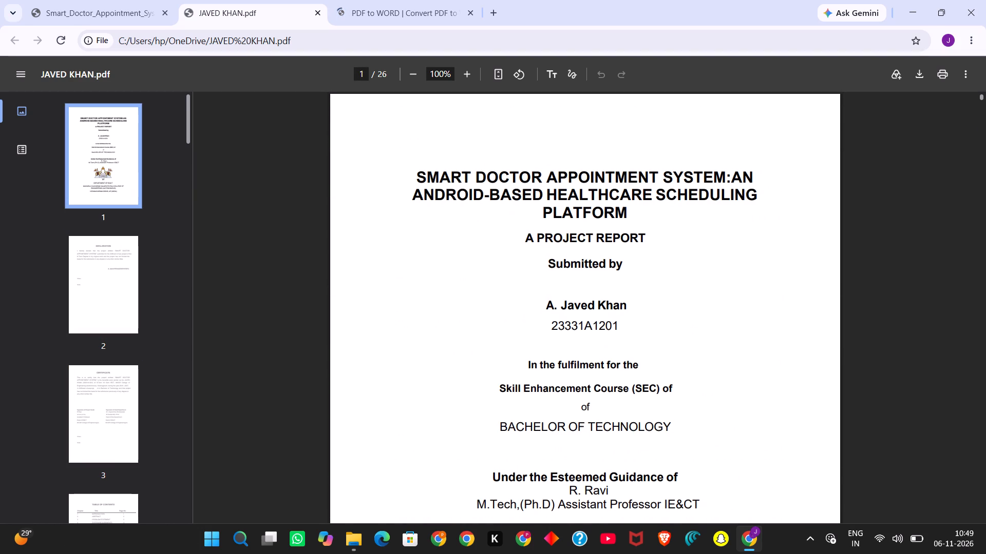
Download a copy of the report PDF to the Desktop under its existing name, with the file type set to All Files.
left_click(918, 77)
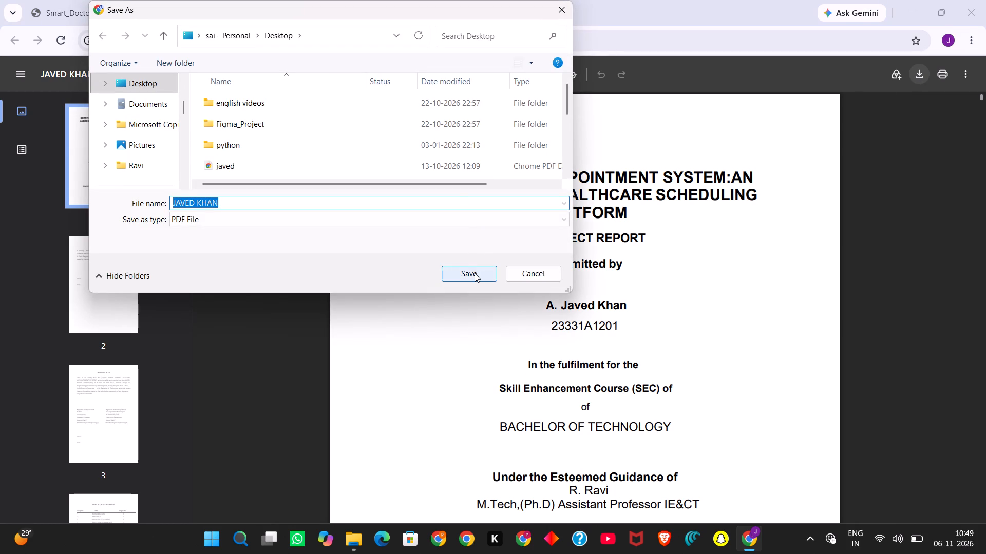
left_click(485, 221)
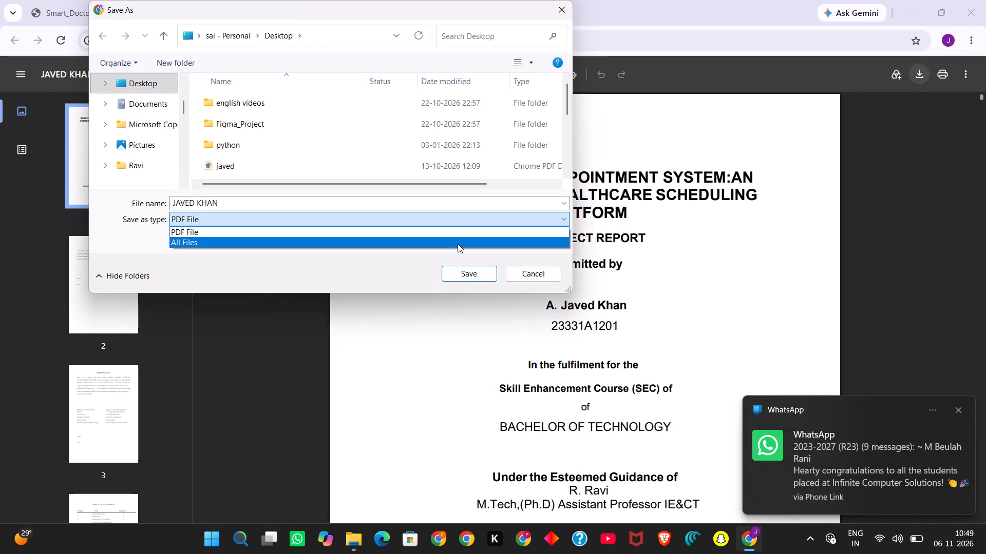
left_click(458, 244)
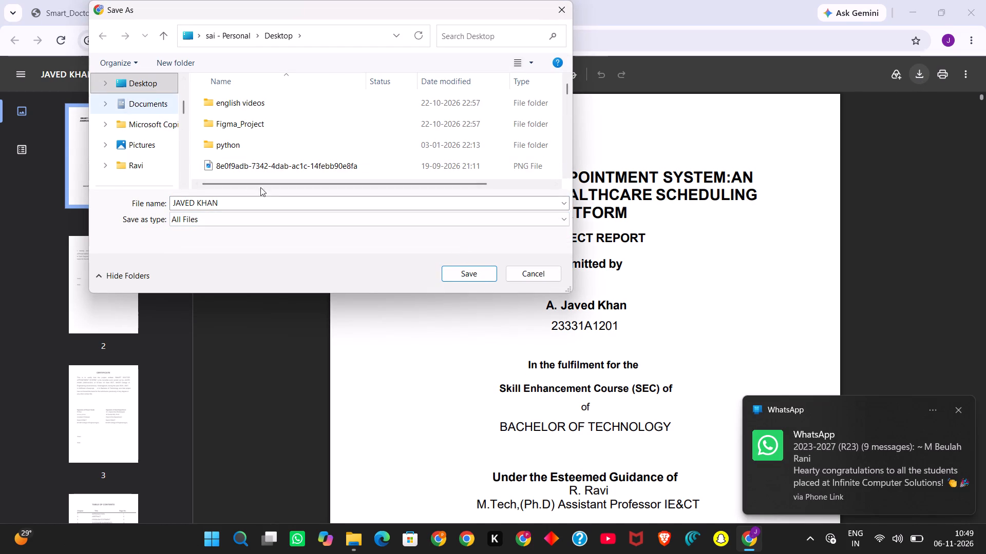
left_click(450, 274)
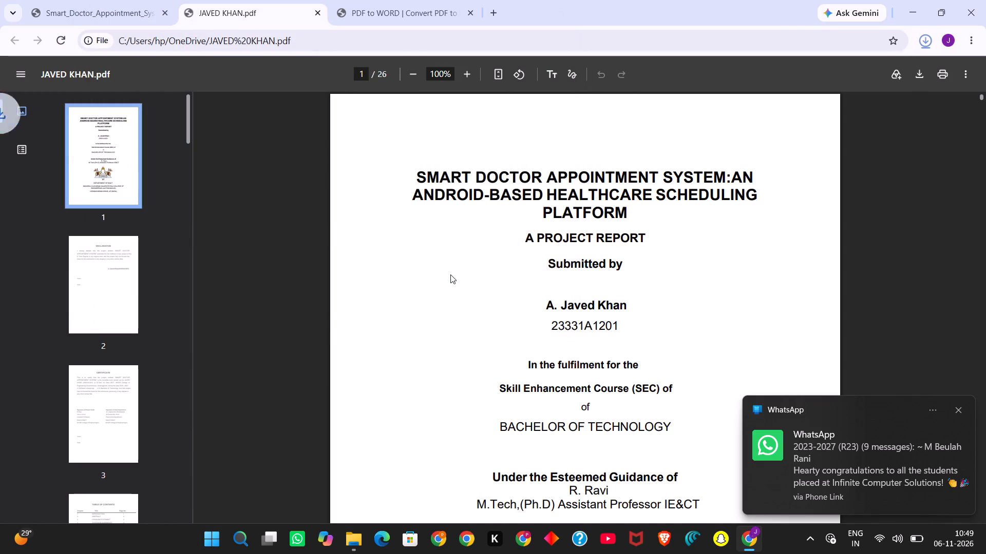
Minimize the browser and File Explorer windows and put the computer to sleep.
left_click(908, 17)
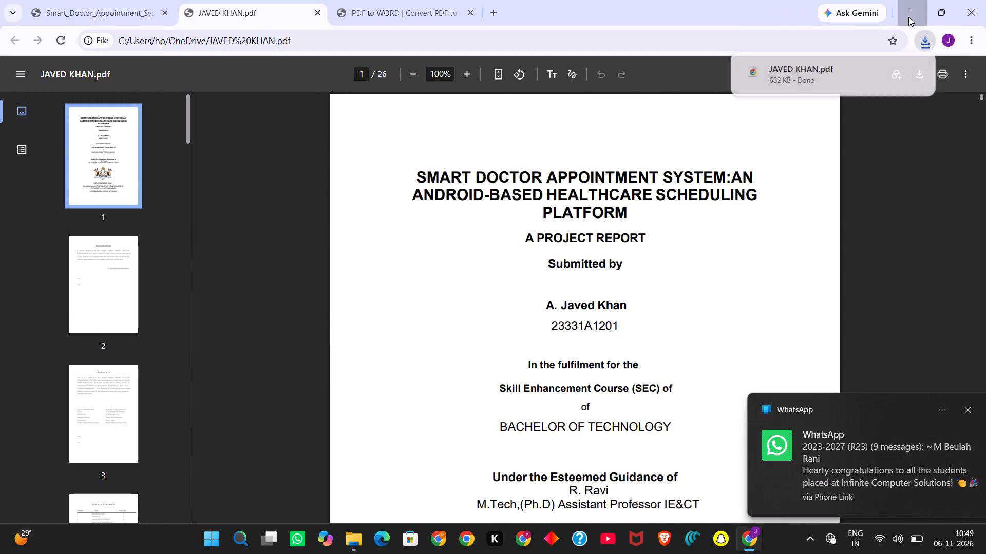
right_click(908, 17)
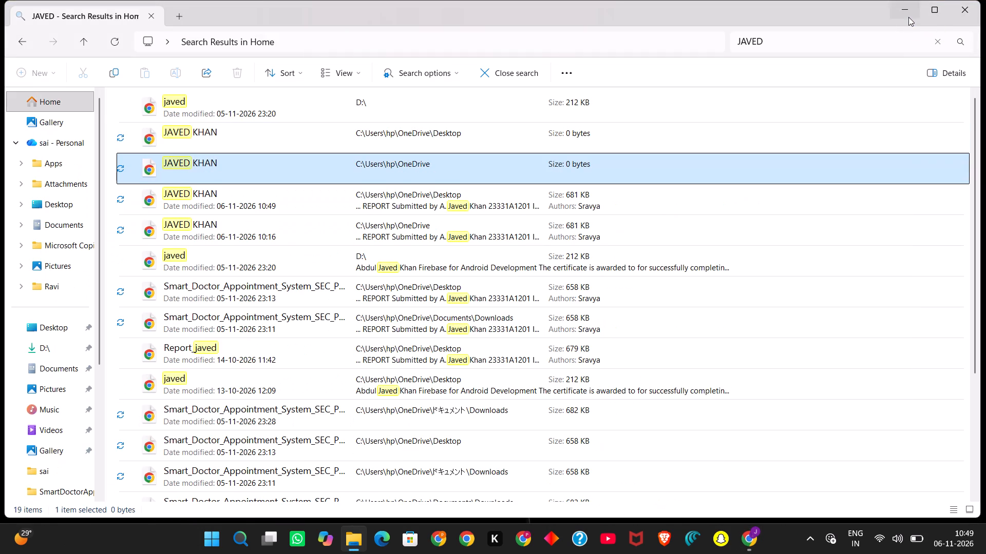
triple_click(908, 17)
left_click(908, 17)
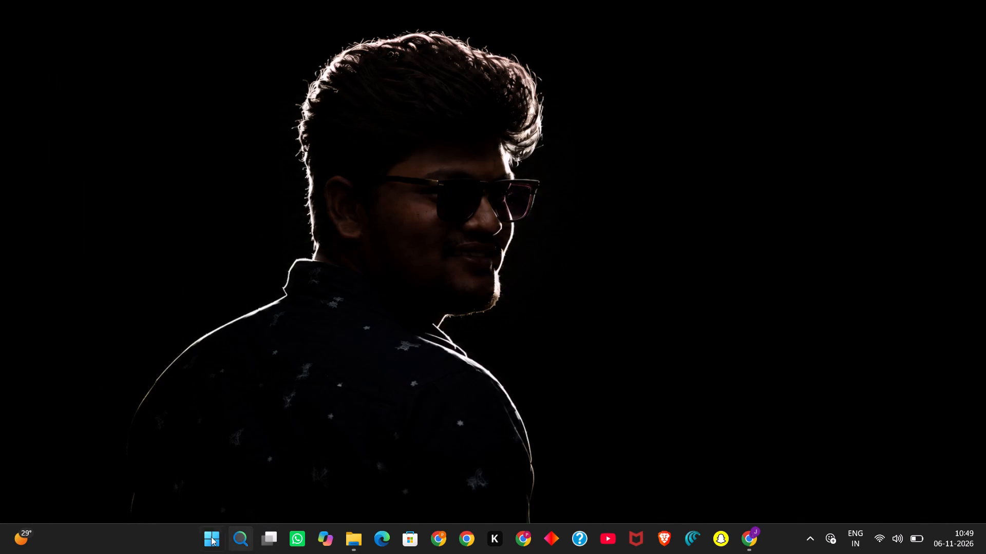
left_click(206, 533)
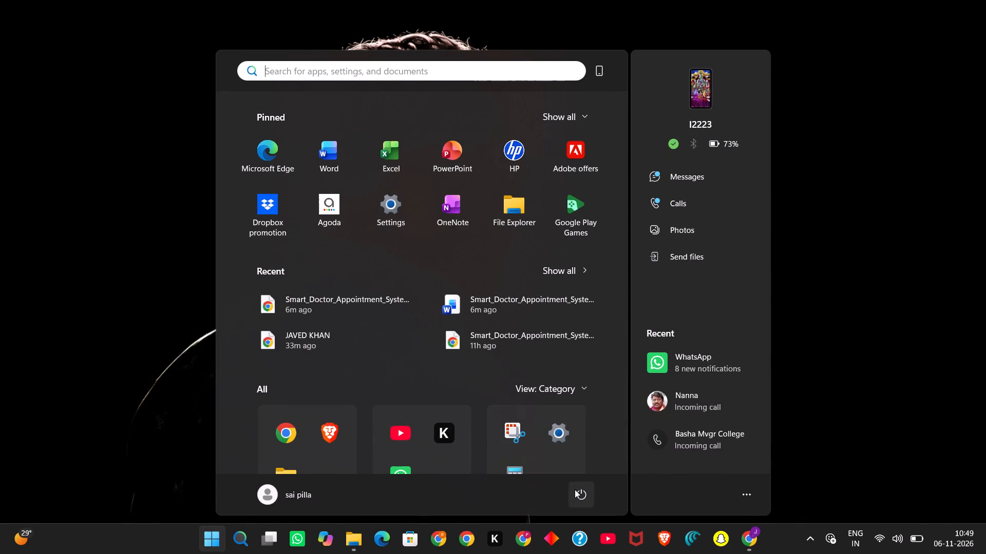
left_click(575, 490)
left_click(574, 429)
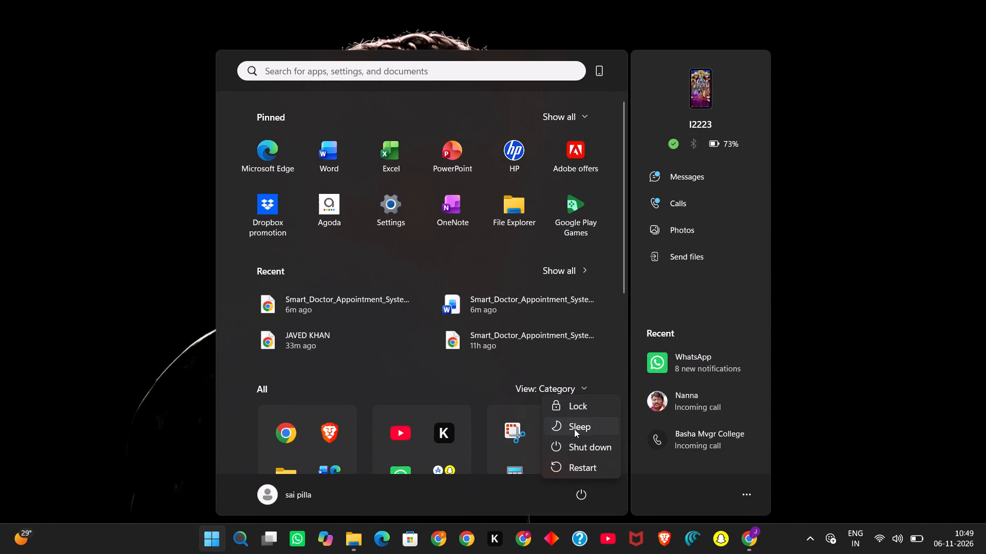
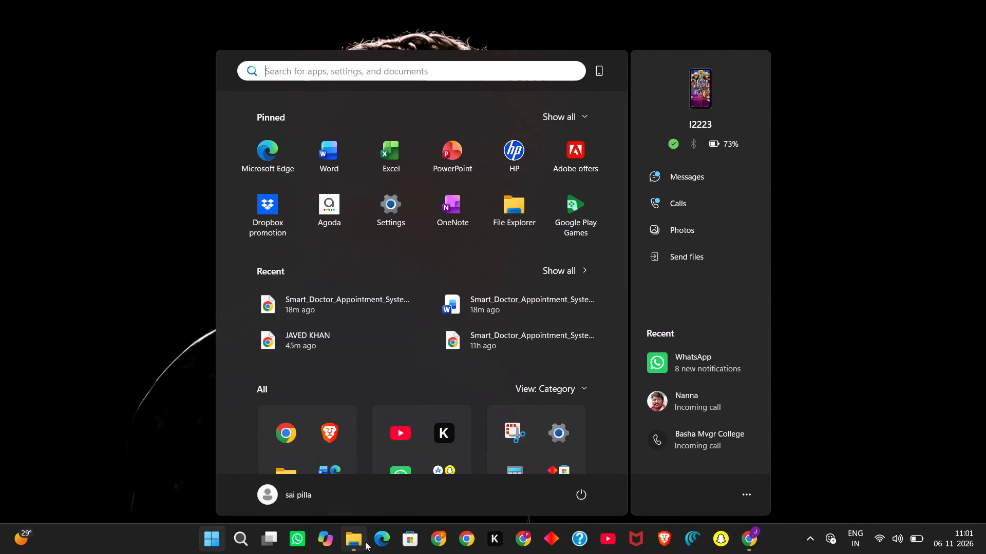
Open the 681 KB Desktop copy of the student's report PDF from the File Explorer search results.
left_click(350, 540)
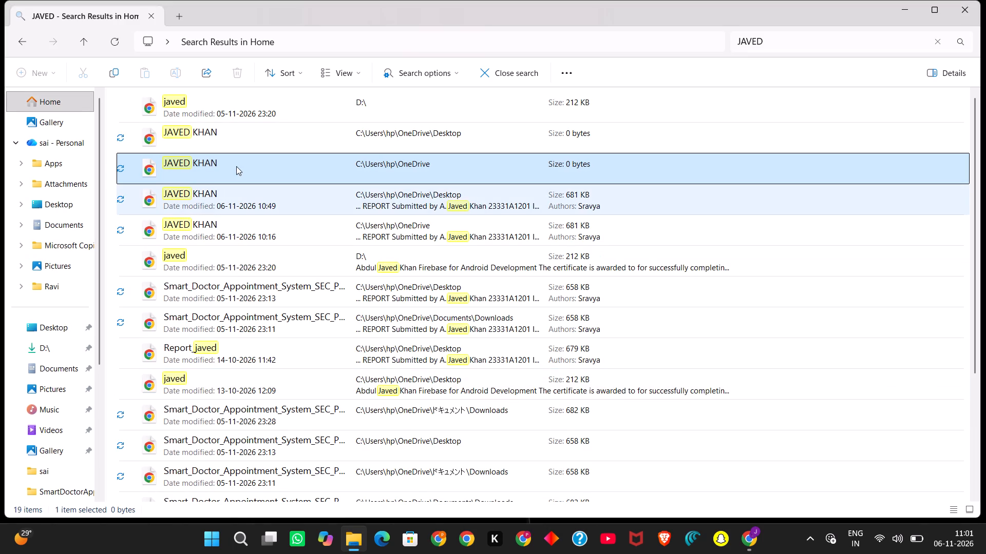
double_click(207, 188)
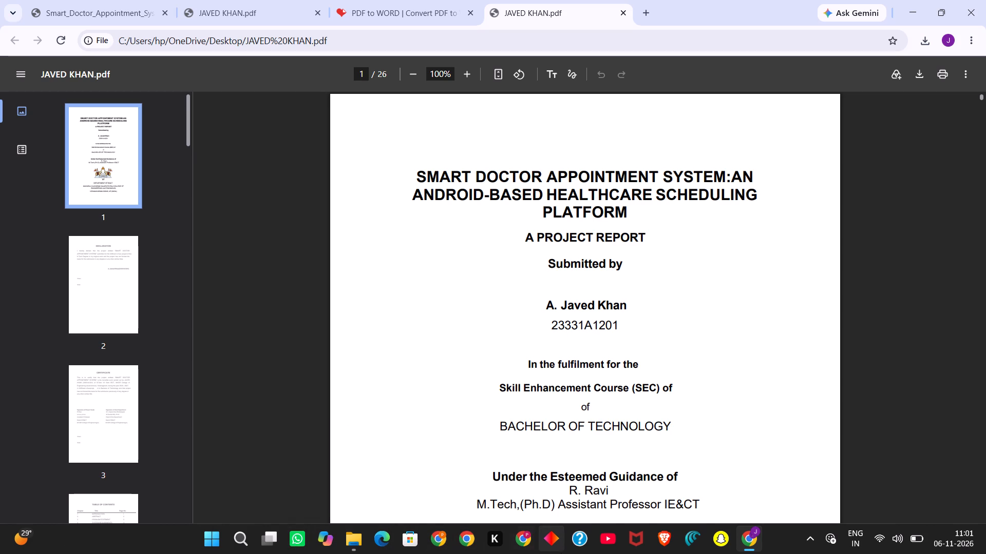
left_click(750, 540)
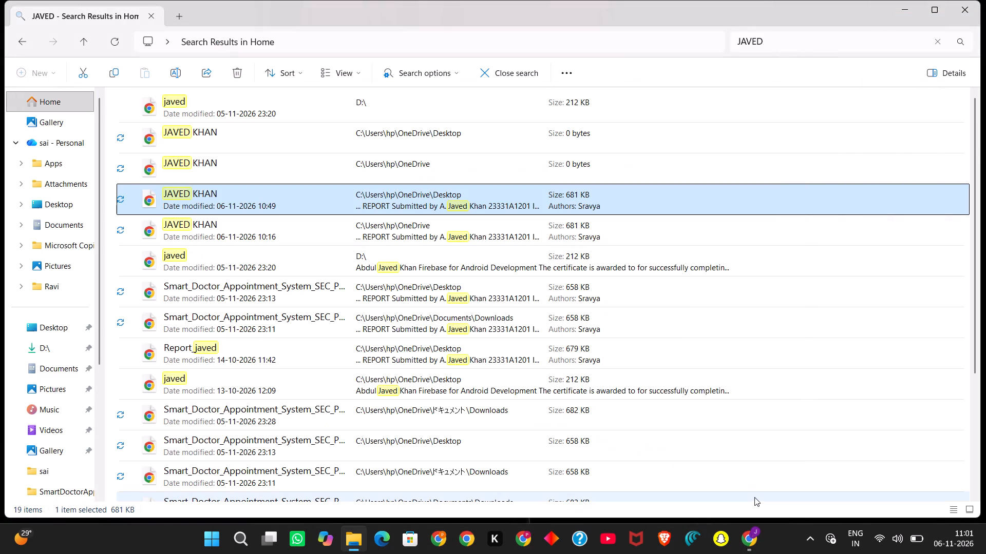
left_click(756, 533)
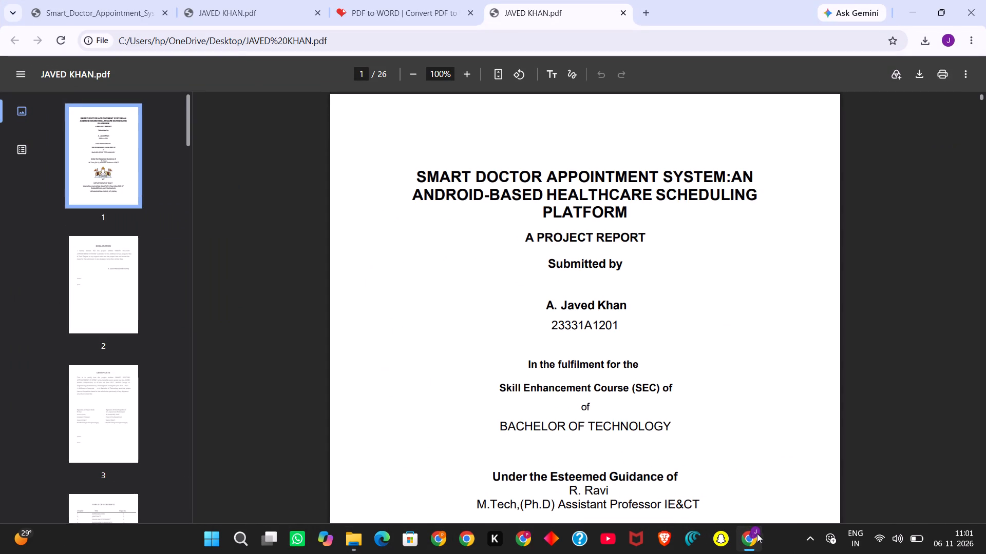
Start selecting a PDF in iLovePDF's PDF to Word converter and look through the SmartDoctorAppointmentSystem folder for the report.
left_click(399, 10)
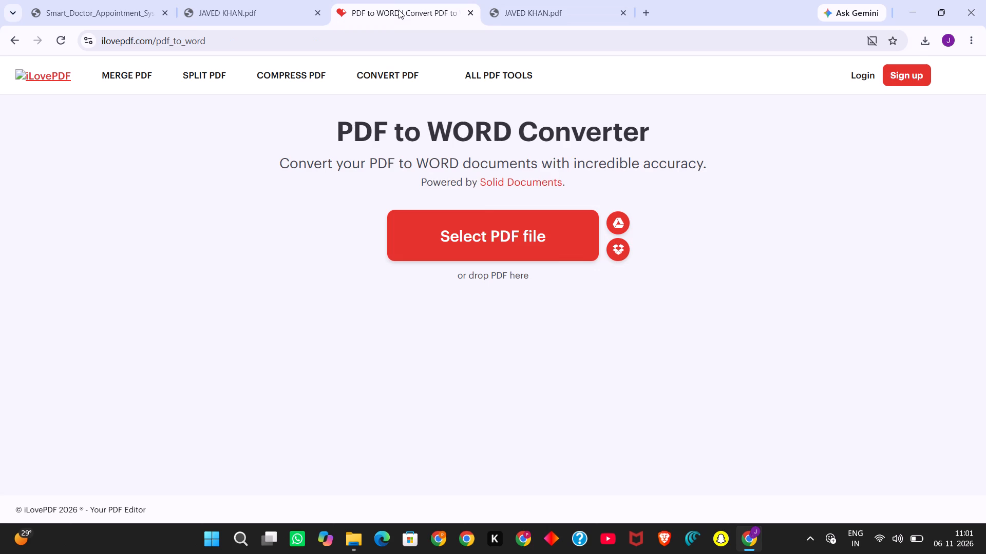
left_click(569, 246)
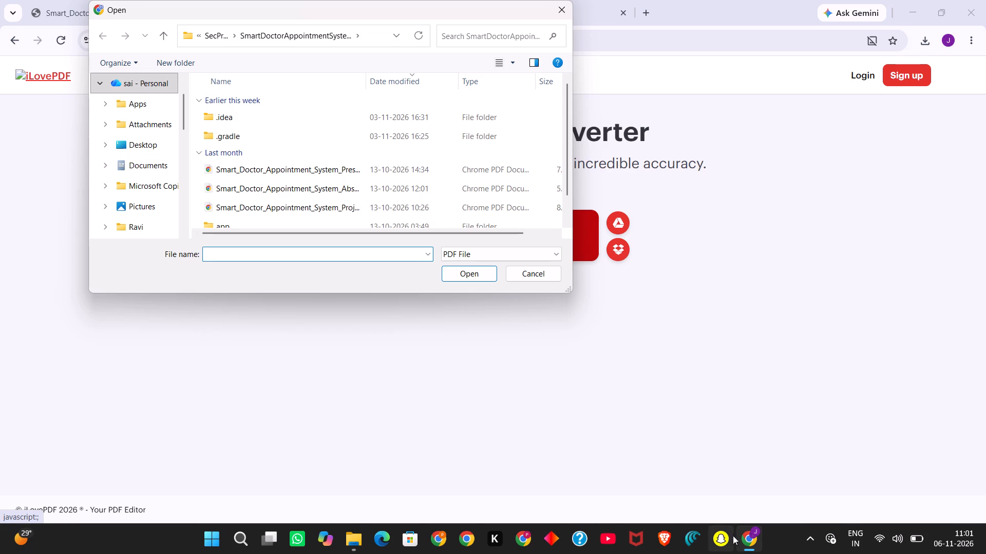
left_click(358, 537)
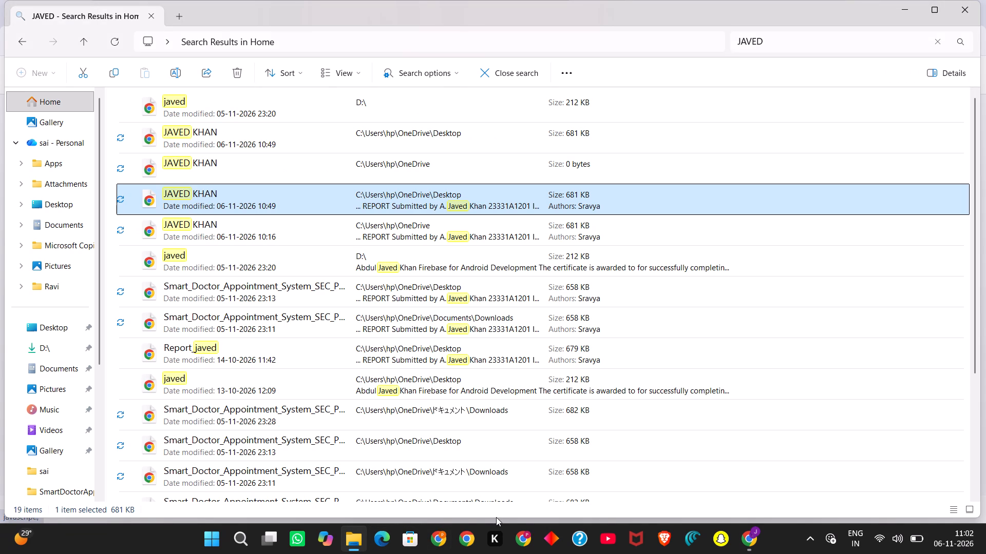
left_click(751, 538)
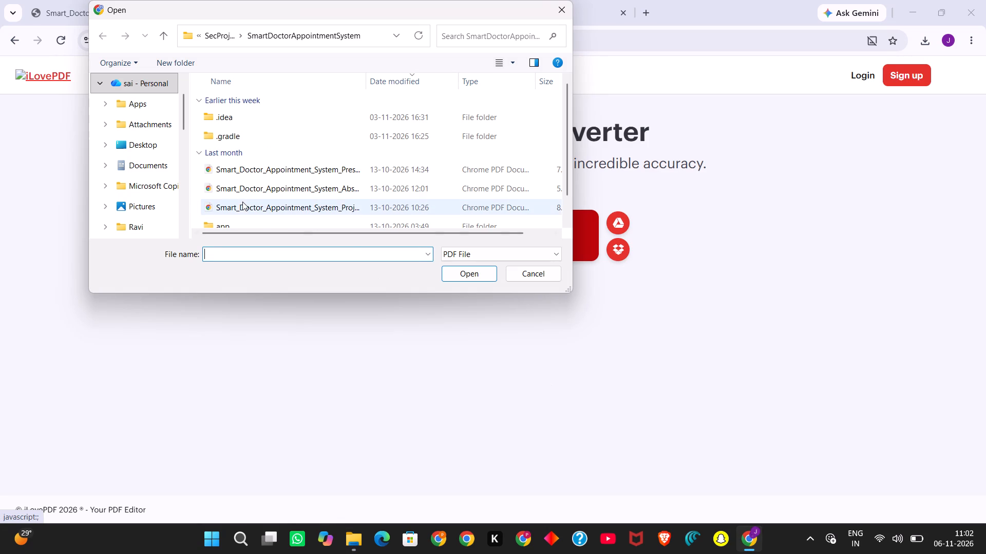
scroll(242, 199, "down", 2)
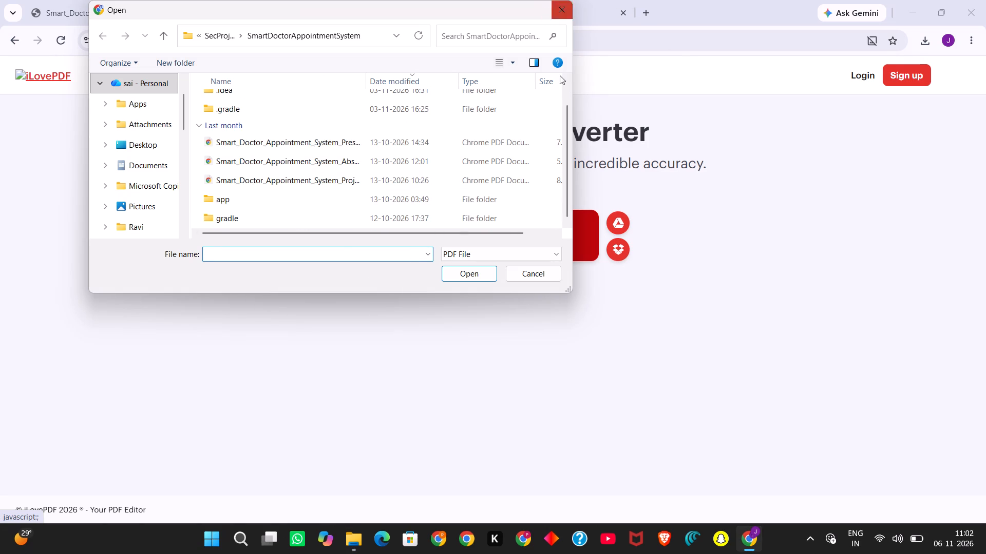
scroll(625, 460, "up", 1)
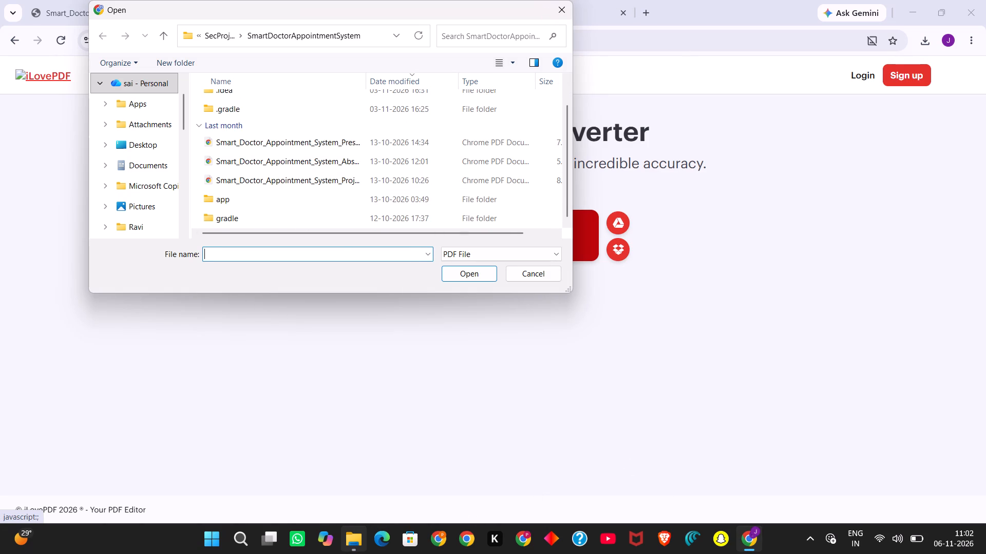
Check the file properties of the Desktop copy of the student's report PDF in the File Explorer search results.
left_click(361, 542)
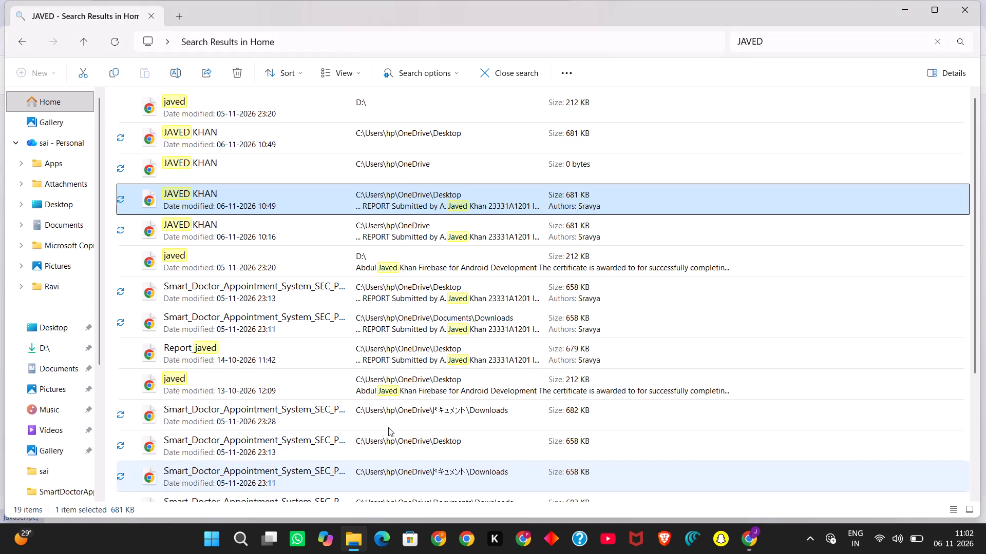
right_click(572, 204)
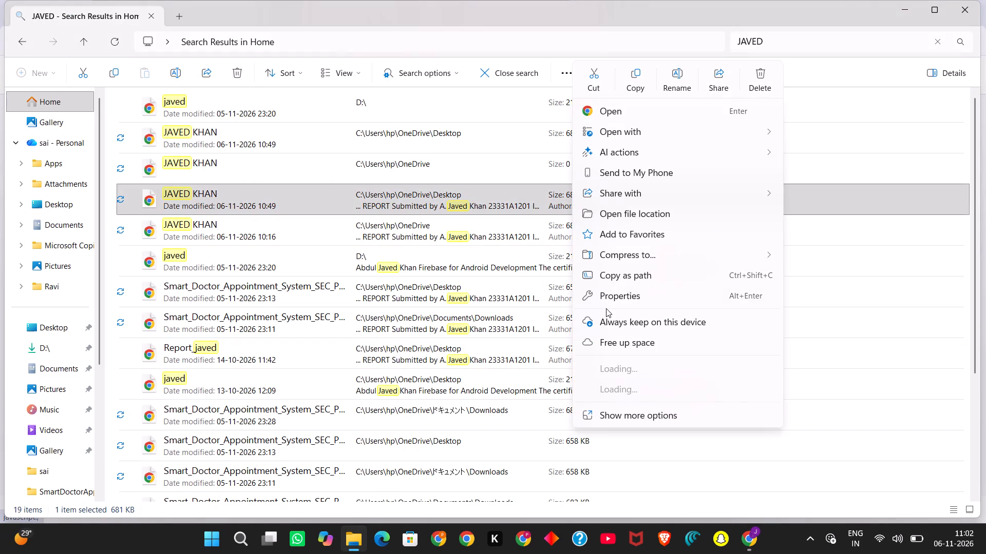
left_click(612, 294)
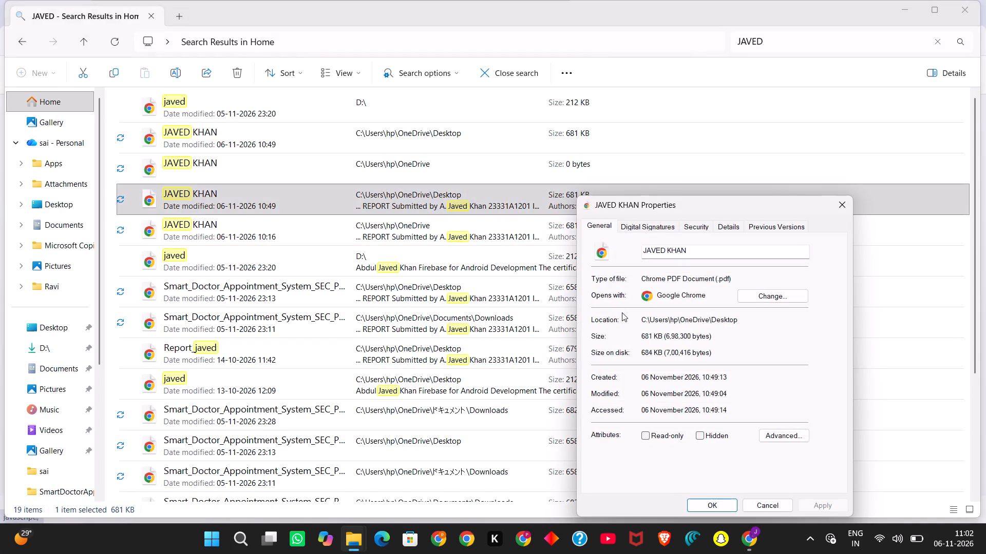
left_click(843, 208)
Copy the file path of the Desktop copy of the student's report PDF.
left_click(650, 202)
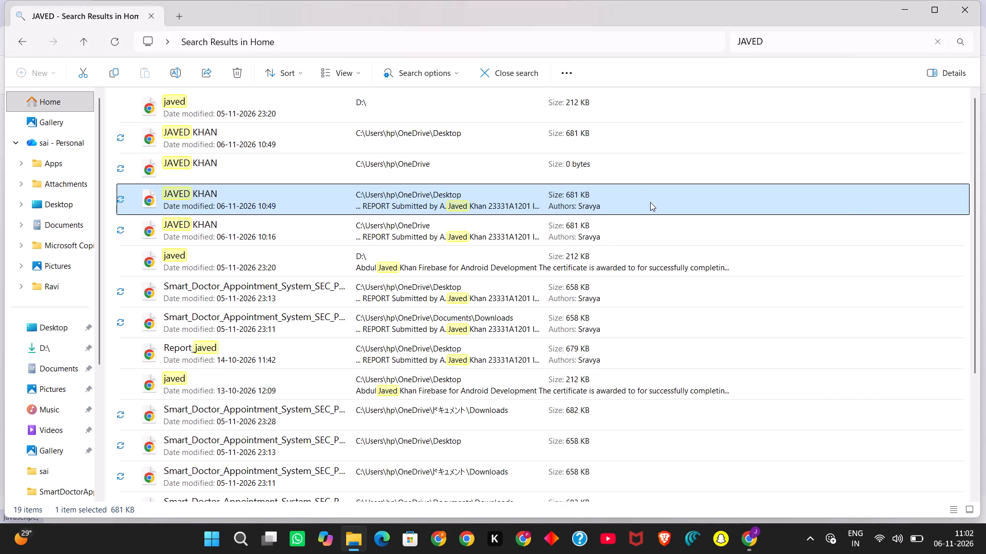
right_click(640, 200)
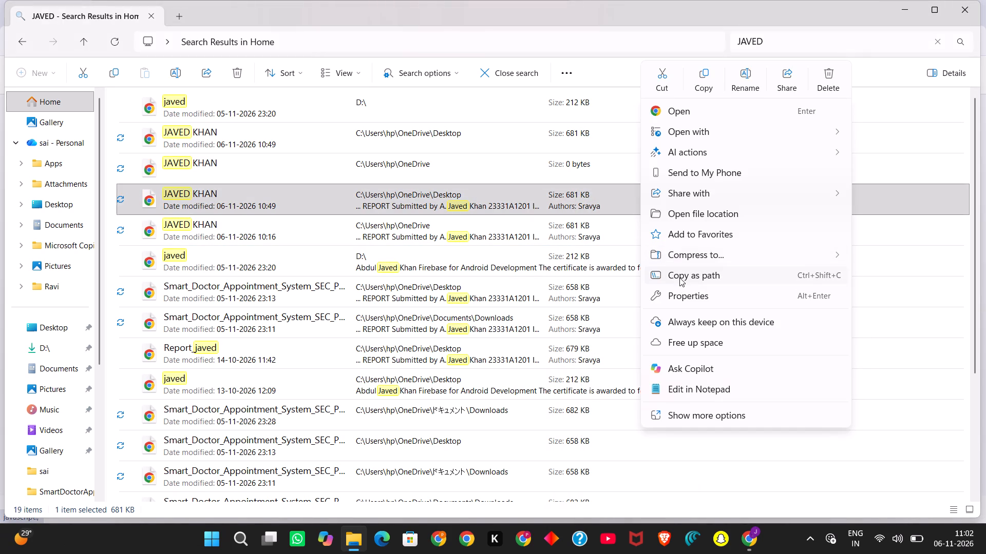
left_click(679, 278)
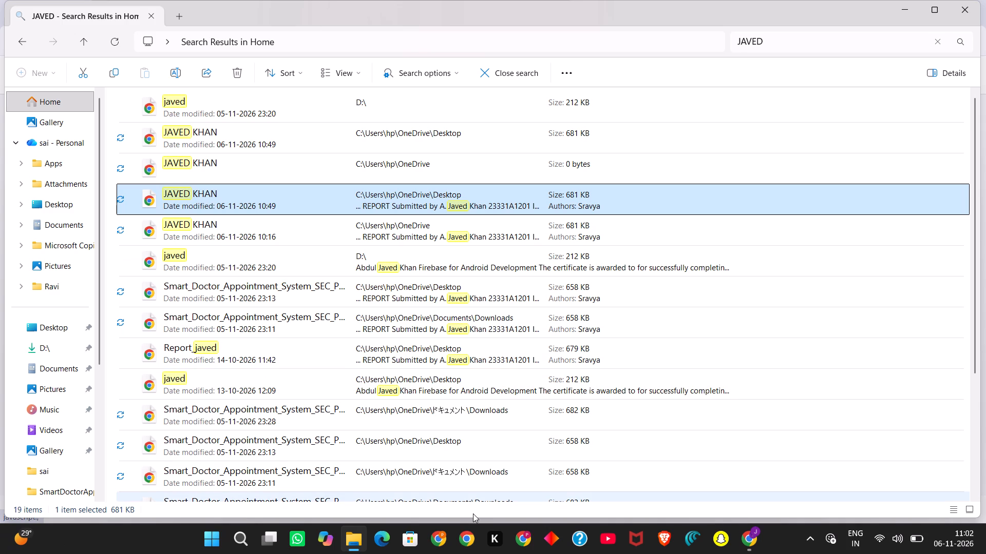
Open the other Desktop entry of the student's report PDF from the File Explorer search results.
double_click(417, 134)
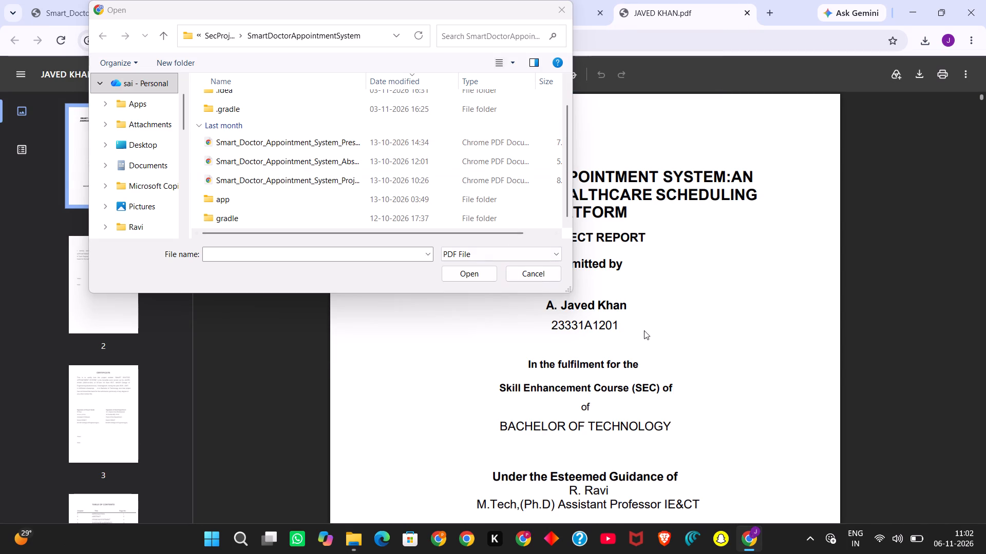
scroll(663, 350, "down", 2)
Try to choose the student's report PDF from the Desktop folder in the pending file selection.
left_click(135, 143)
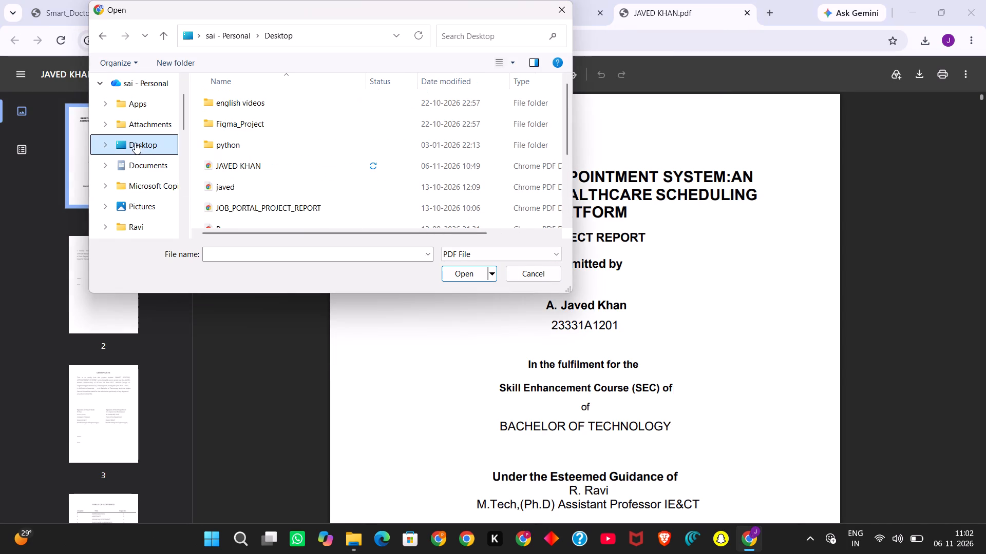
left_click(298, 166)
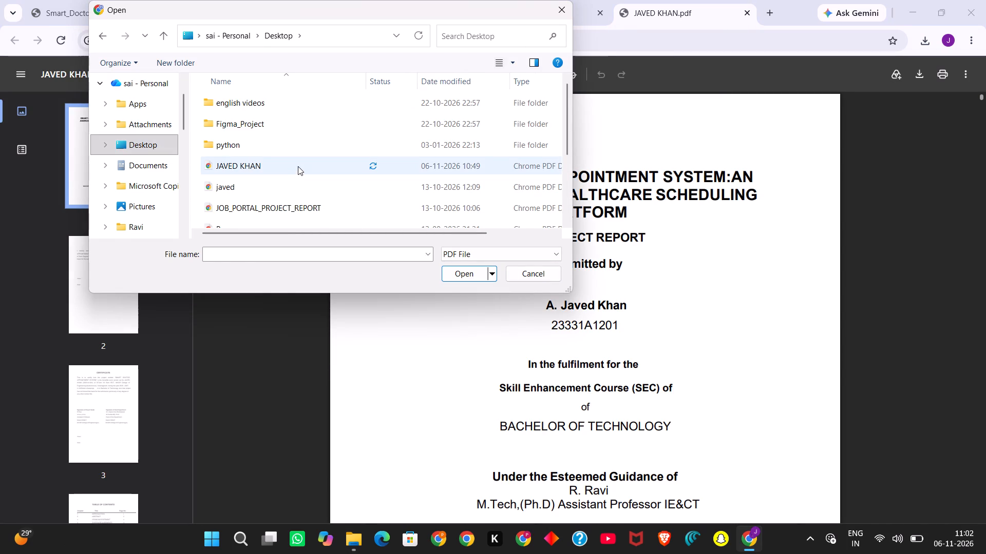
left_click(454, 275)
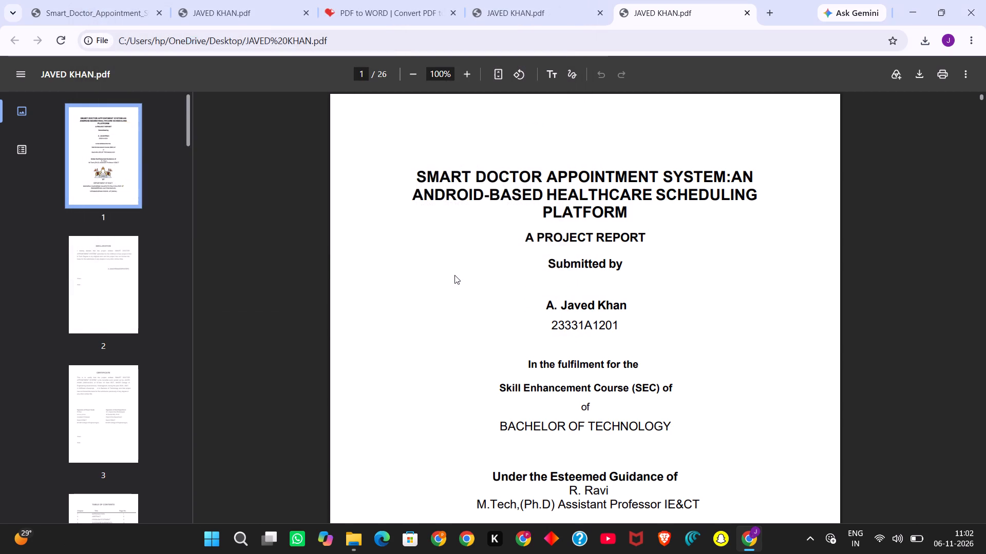
Return to the PDF to Word converter and load the student's report PDF from the Desktop folder.
left_click(405, 16)
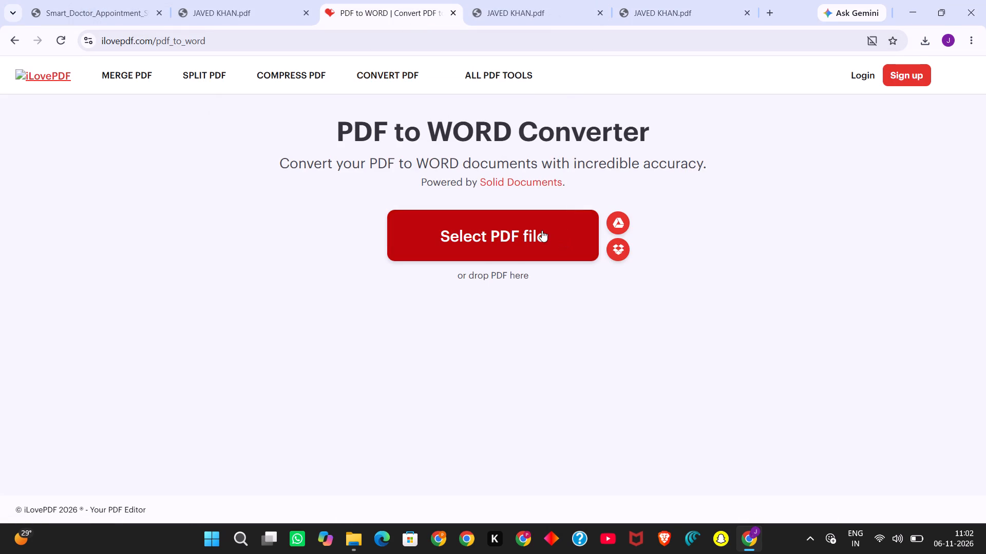
left_click(542, 230)
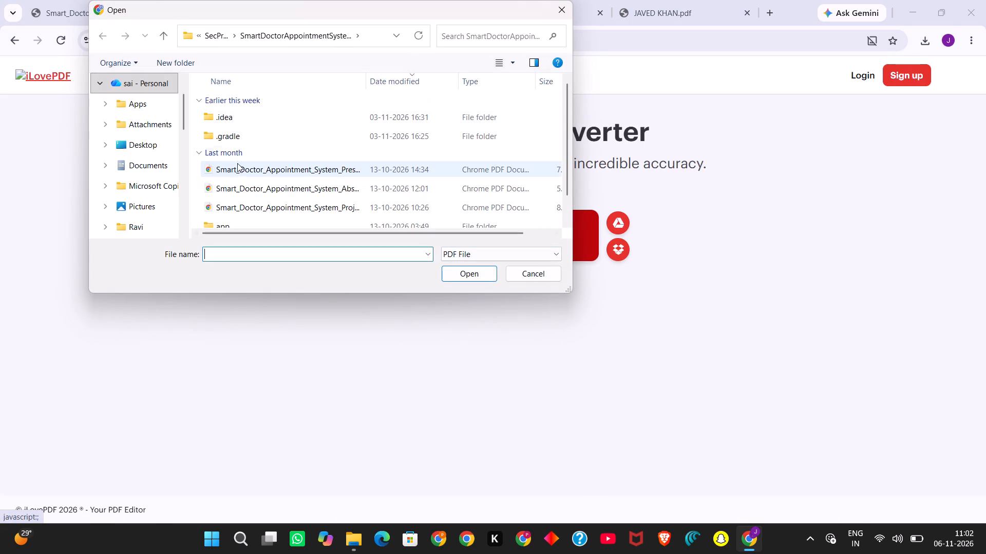
left_click(136, 142)
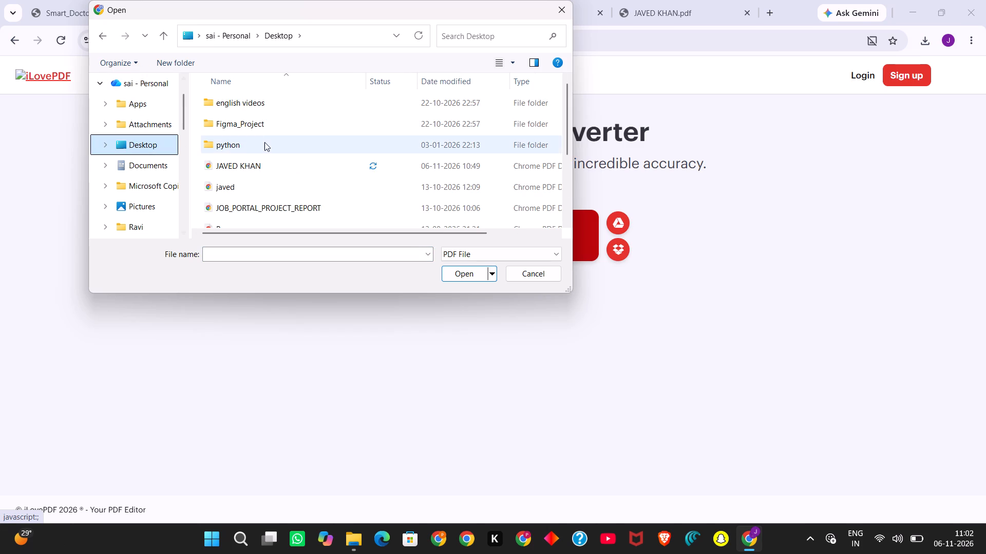
left_click(270, 165)
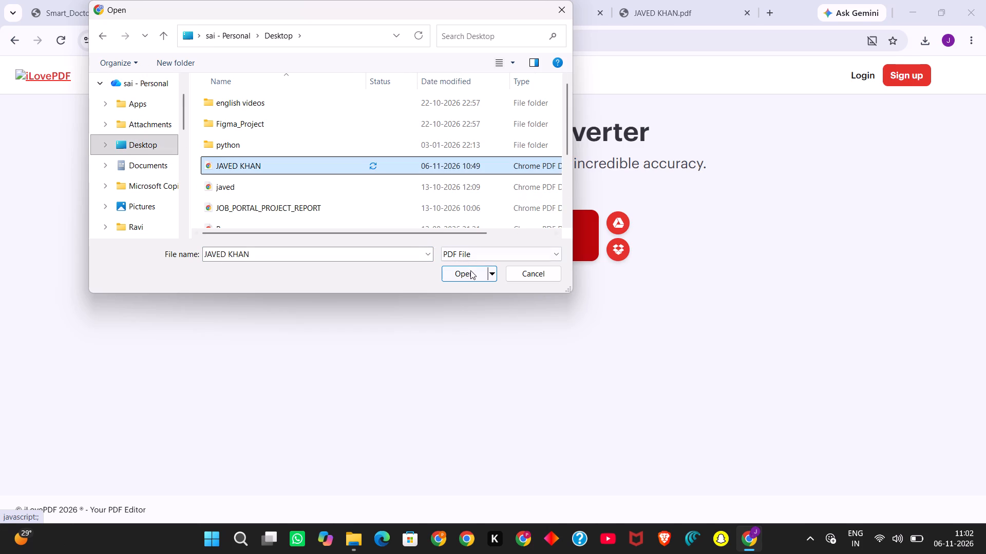
left_click(471, 273)
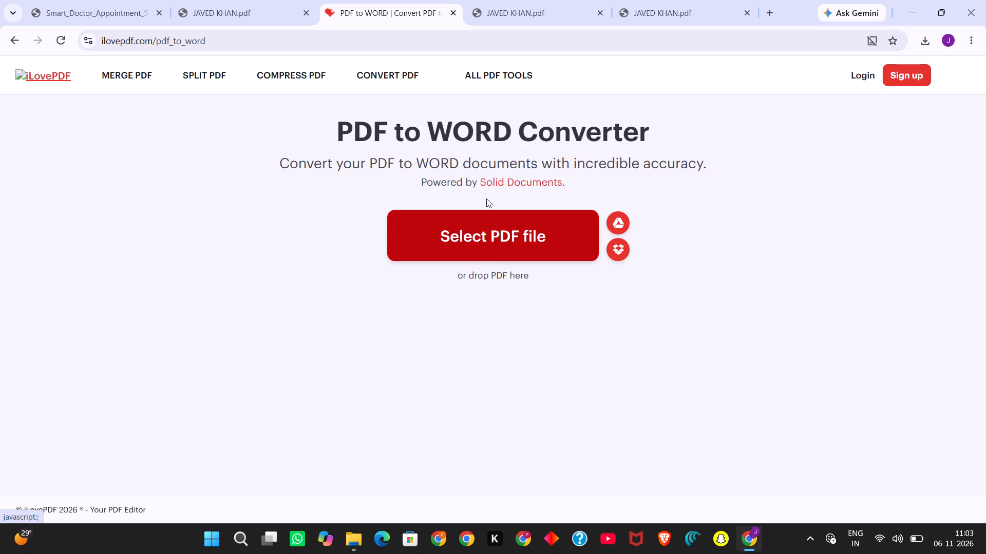
left_click(490, 230)
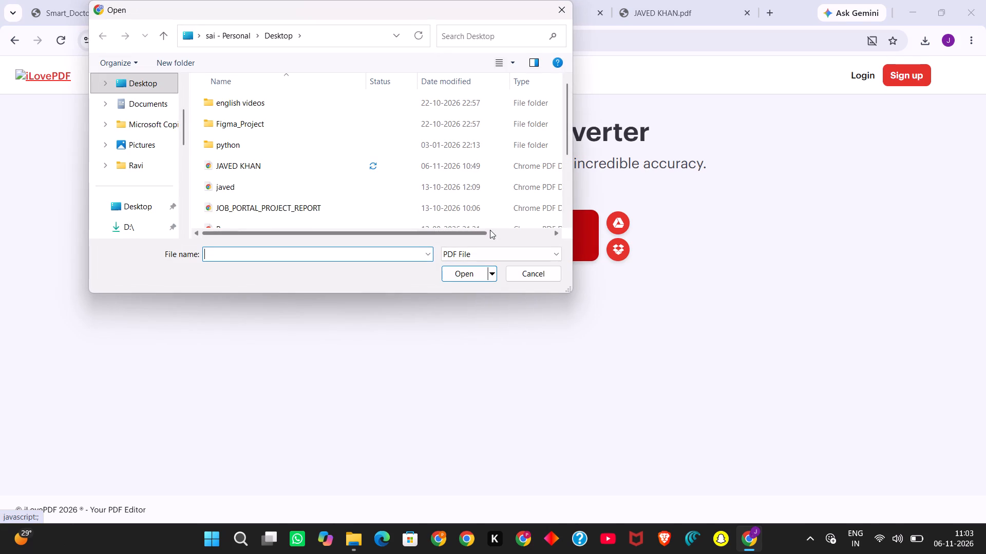
left_click(302, 171)
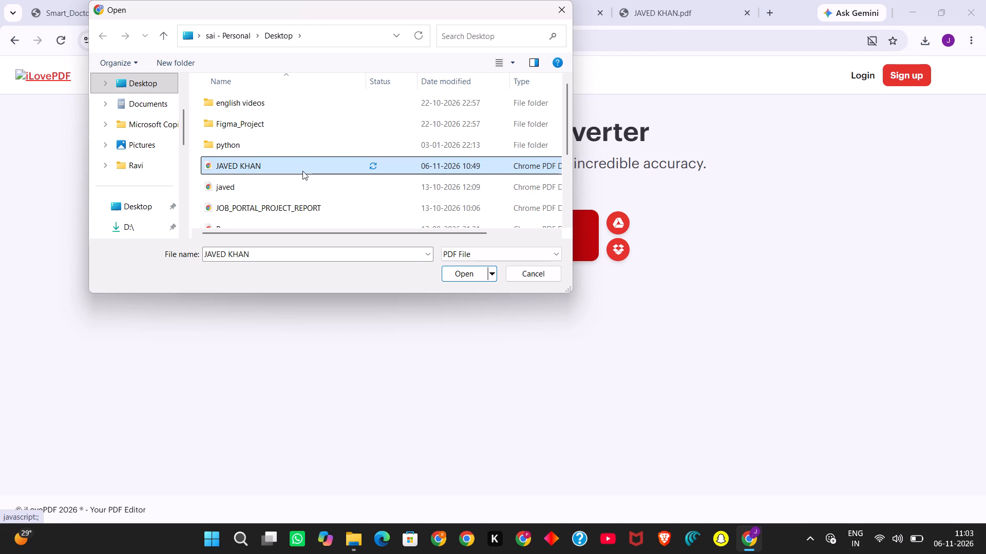
left_click(302, 171)
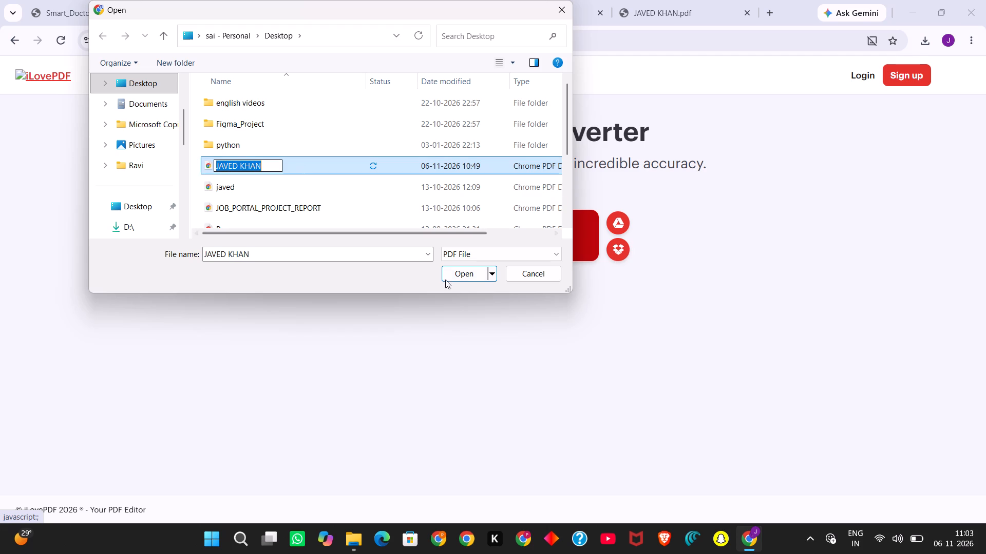
left_click(455, 274)
left_click(455, 274)
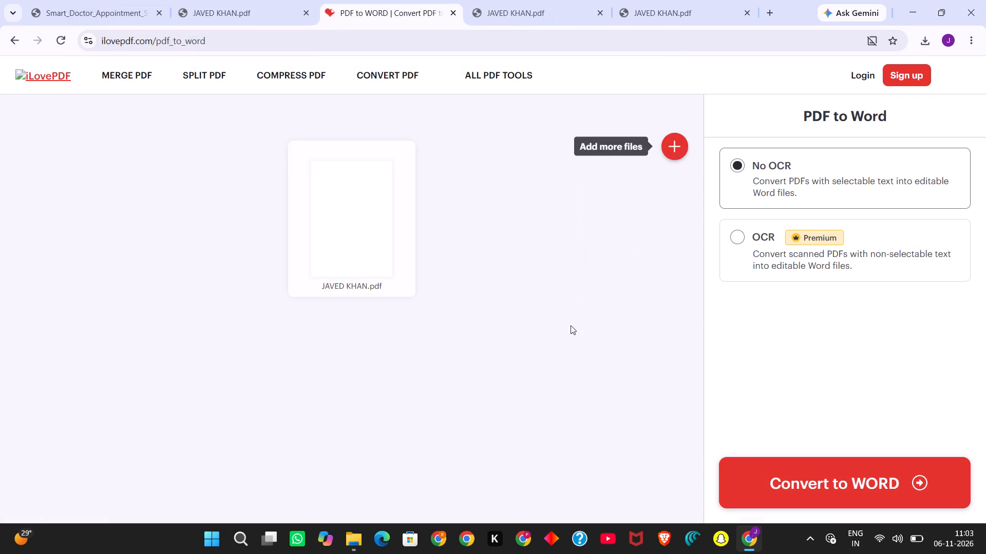
Start converting the loaded report PDF to Word with the No OCR option.
left_click(830, 483)
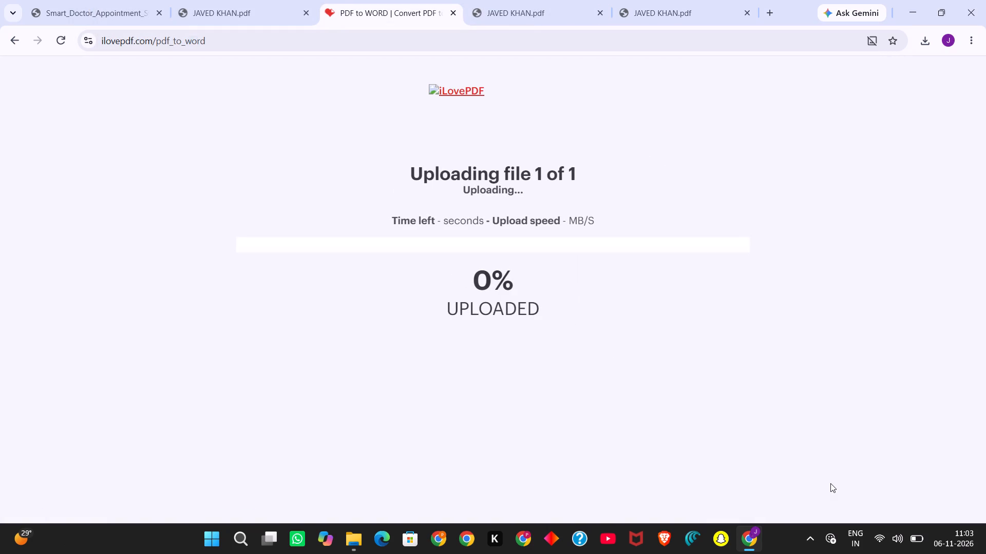
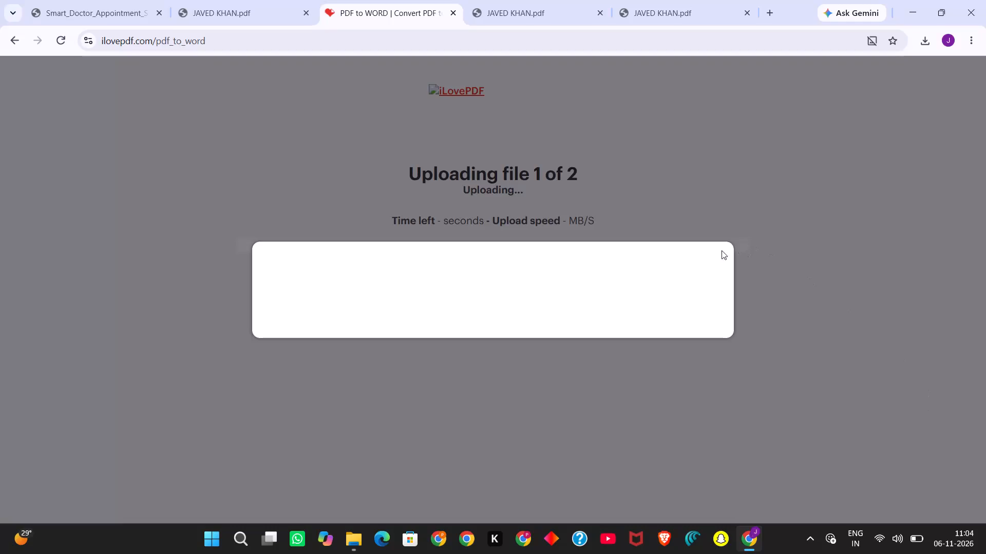
Check the computer's Wi-Fi connection in the network list while the report PDF is uploading.
left_click(714, 199)
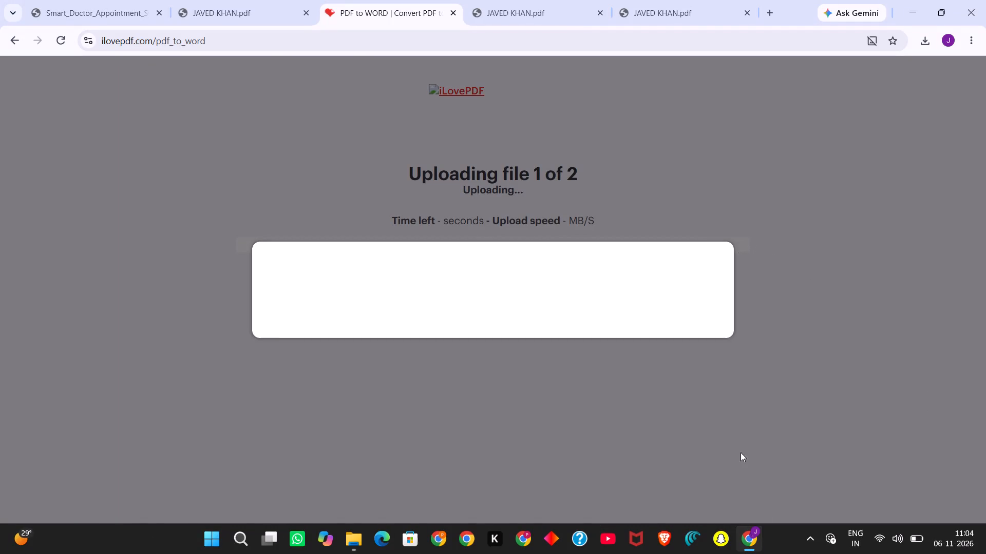
left_click(887, 547)
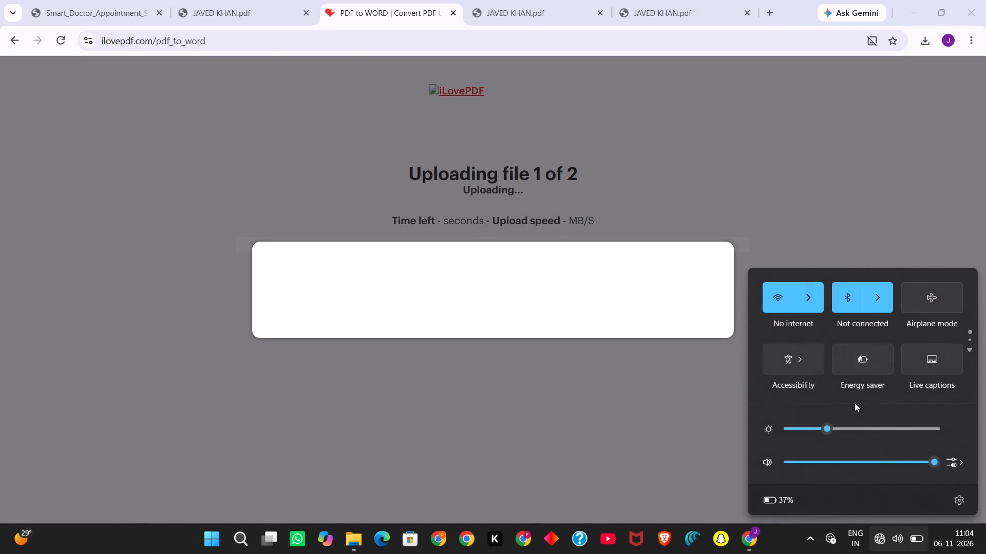
left_click(814, 290)
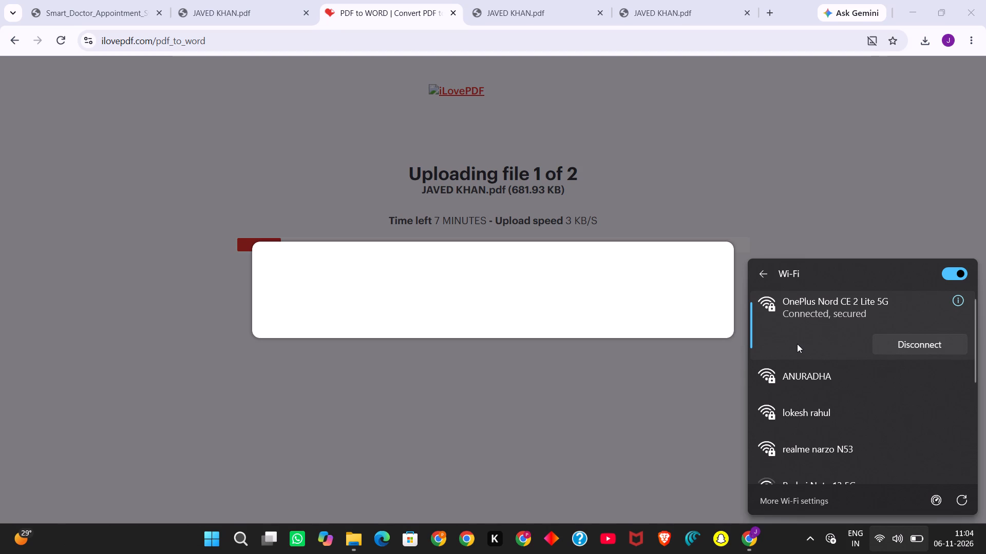
left_click(614, 361)
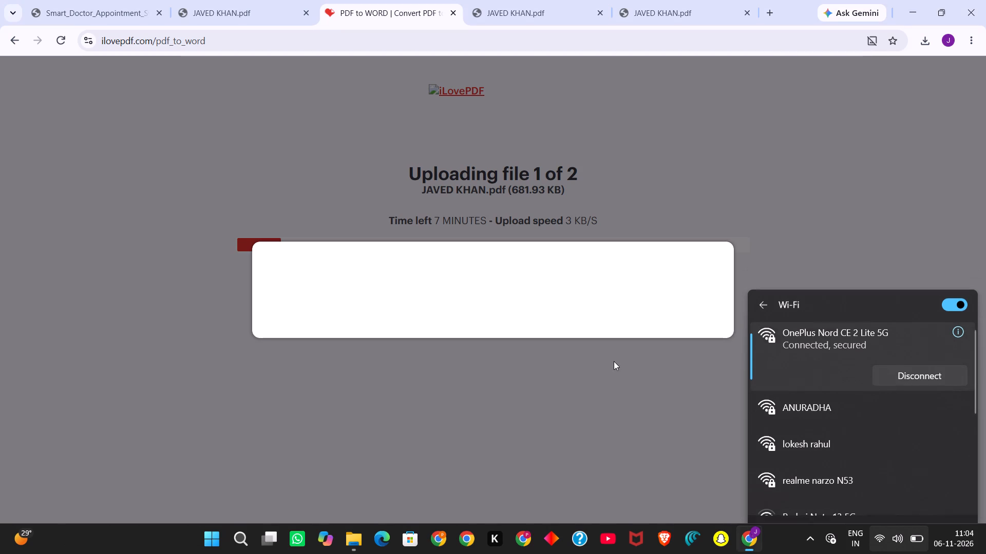
Close the three browser tabs showing the student's report PDF, keeping the project report and PDF to Word converter tabs open.
left_click(273, 12)
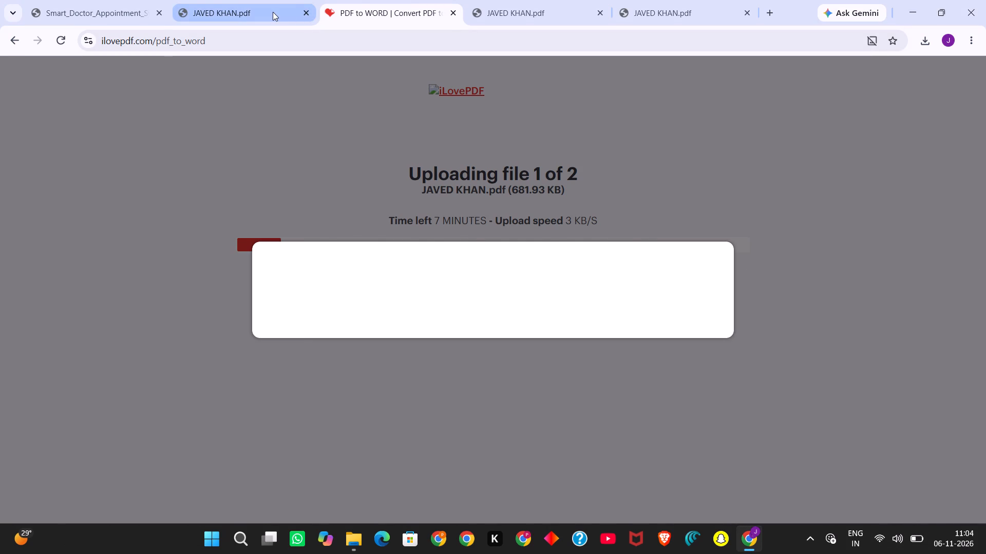
left_click(380, 13)
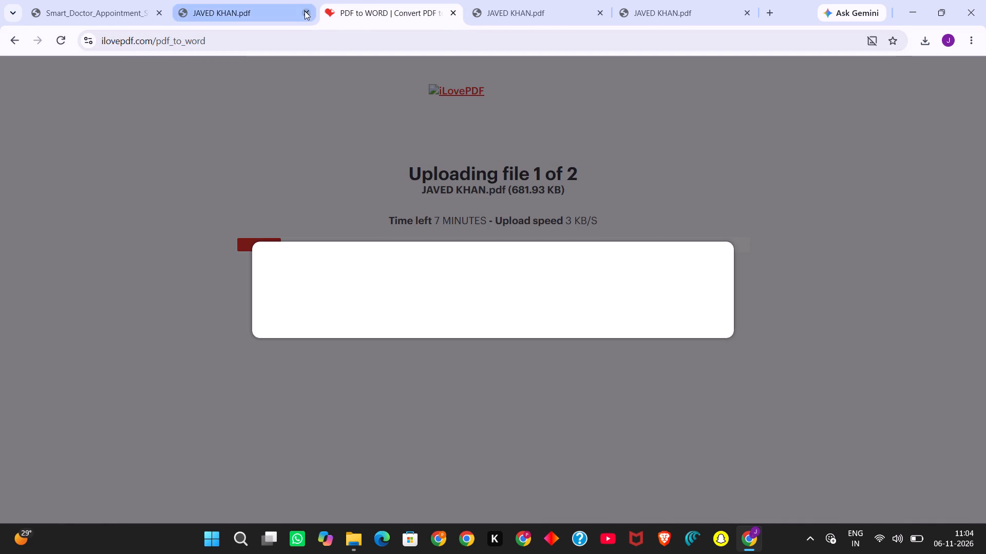
left_click(305, 11)
left_click(457, 11)
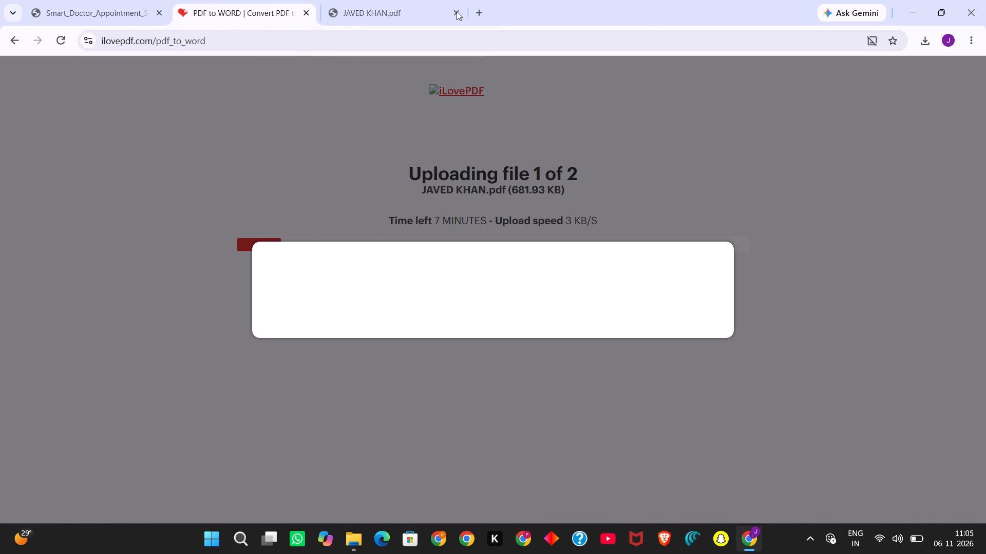
left_click(453, 12)
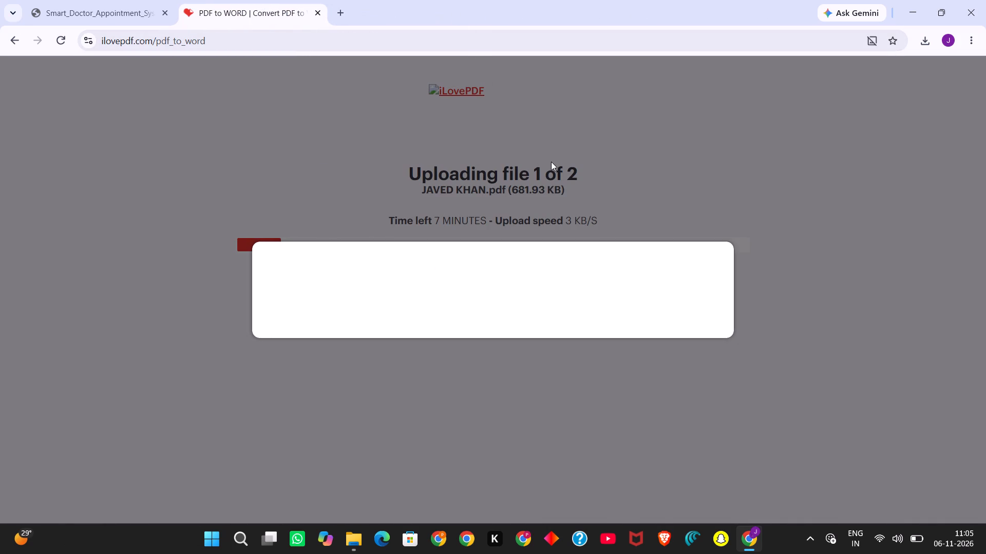
Abandon the stalled report upload by reloading the PDF to Word page and closing it.
triple_click(551, 162)
double_click(551, 162)
left_click(60, 40)
left_click(315, 12)
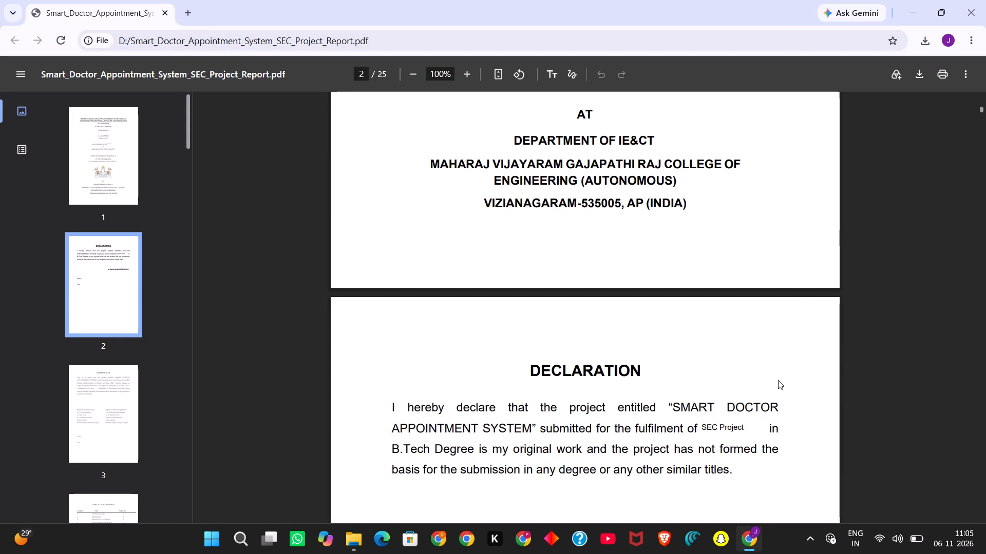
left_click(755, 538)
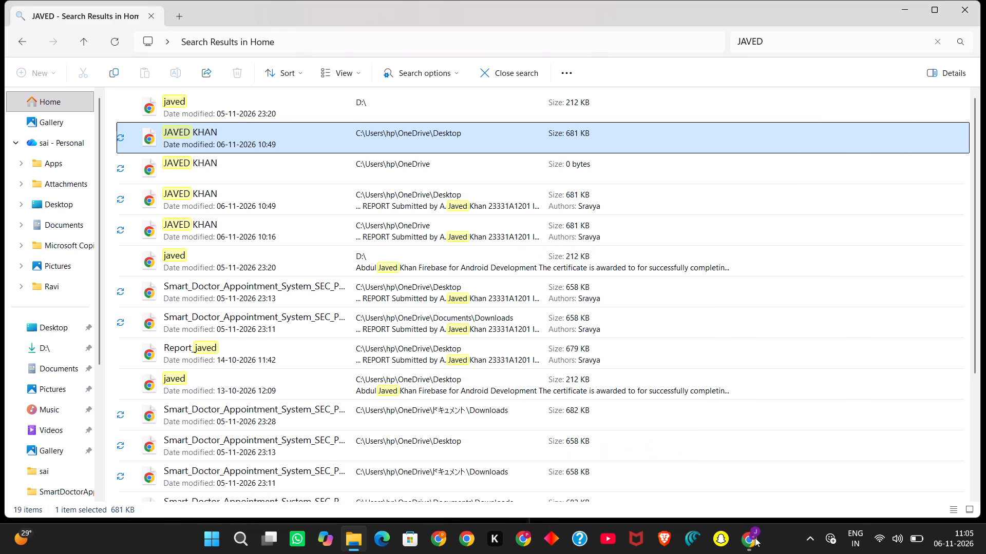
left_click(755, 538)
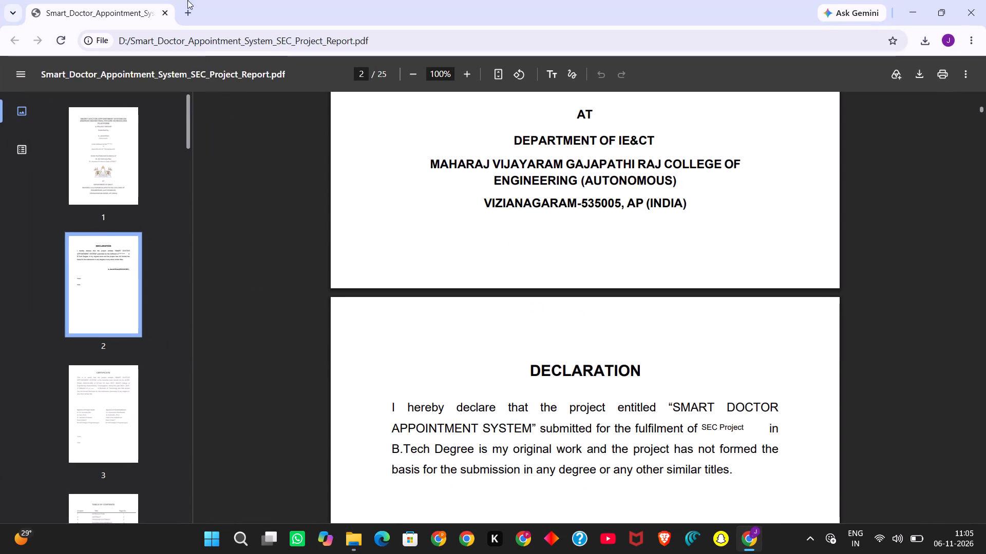
Reopen iLovePDF's PDF to Word converter in a new tab and load the student's report PDF from the Desktop folder.
left_click(185, 11)
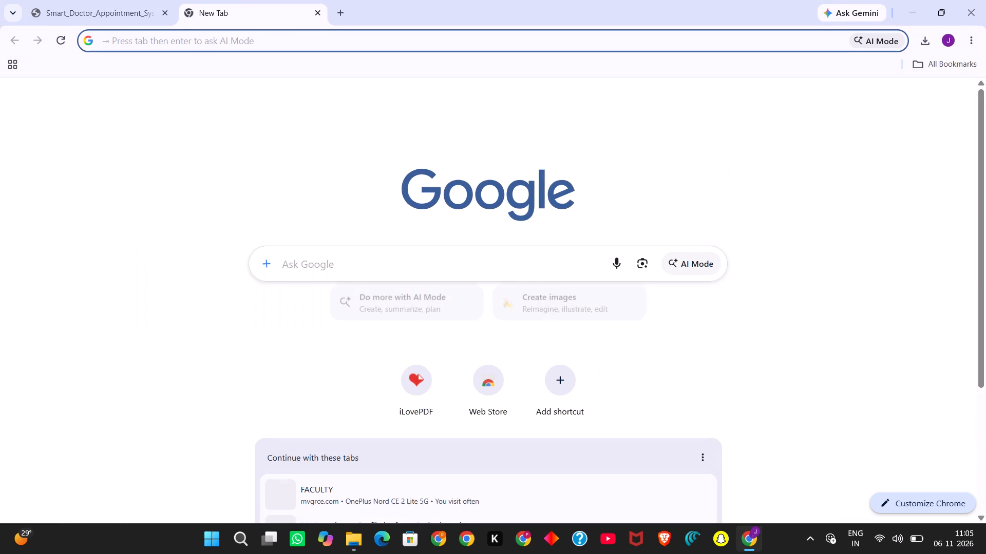
left_click(421, 398)
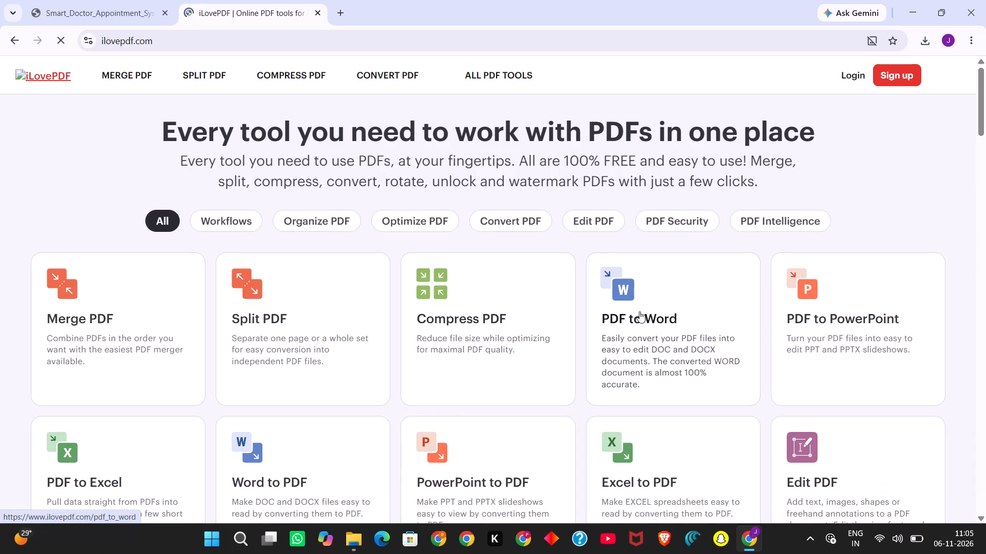
left_click(669, 316)
left_click(504, 223)
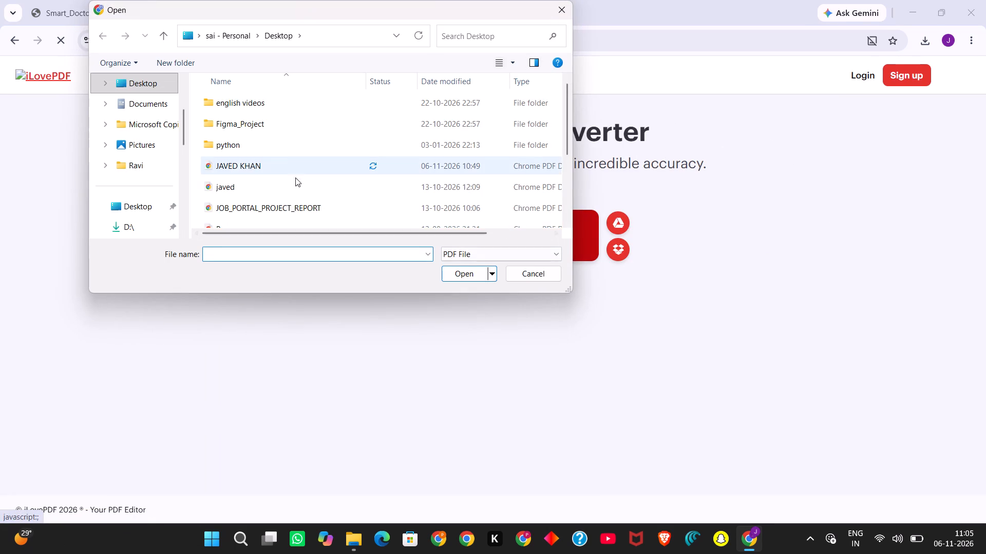
left_click(292, 167)
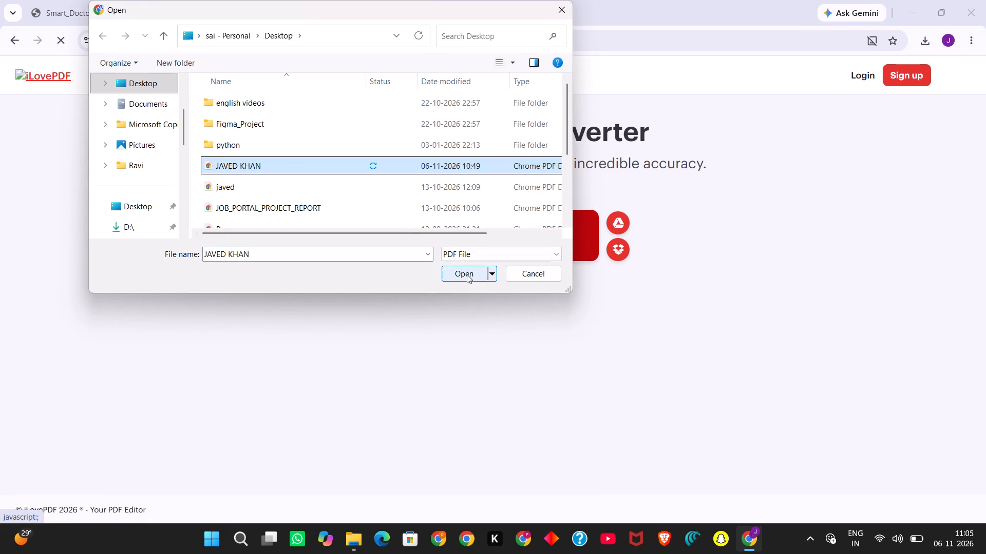
left_click(467, 274)
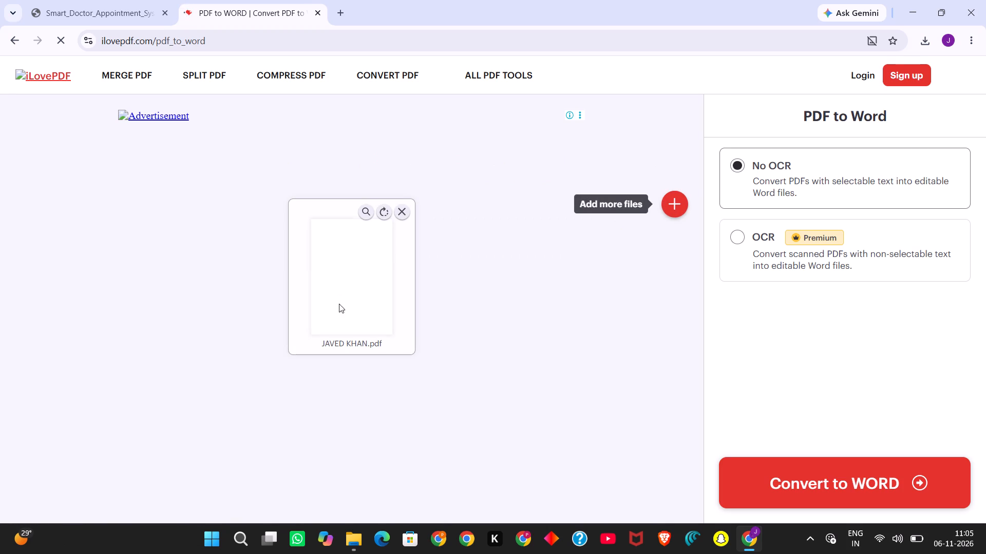
left_click(349, 294)
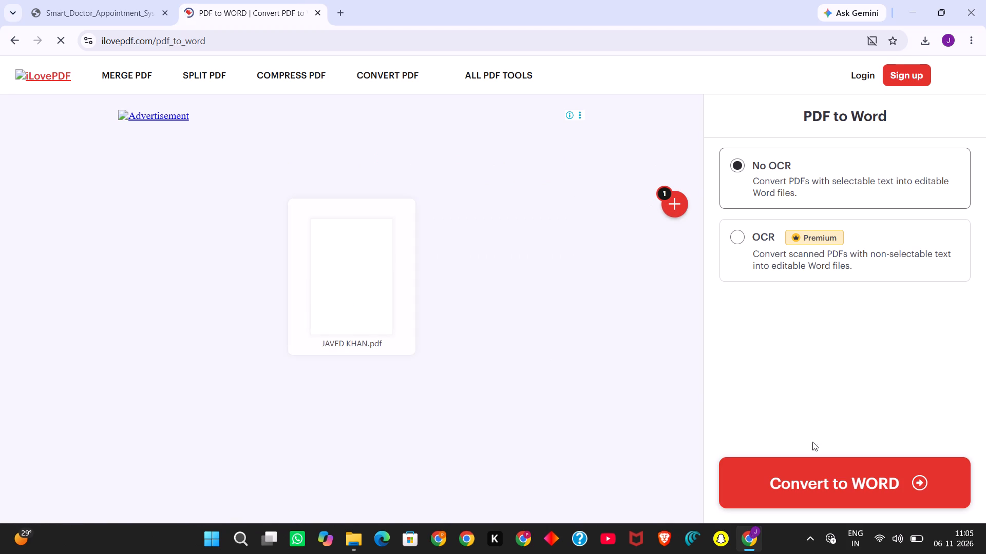
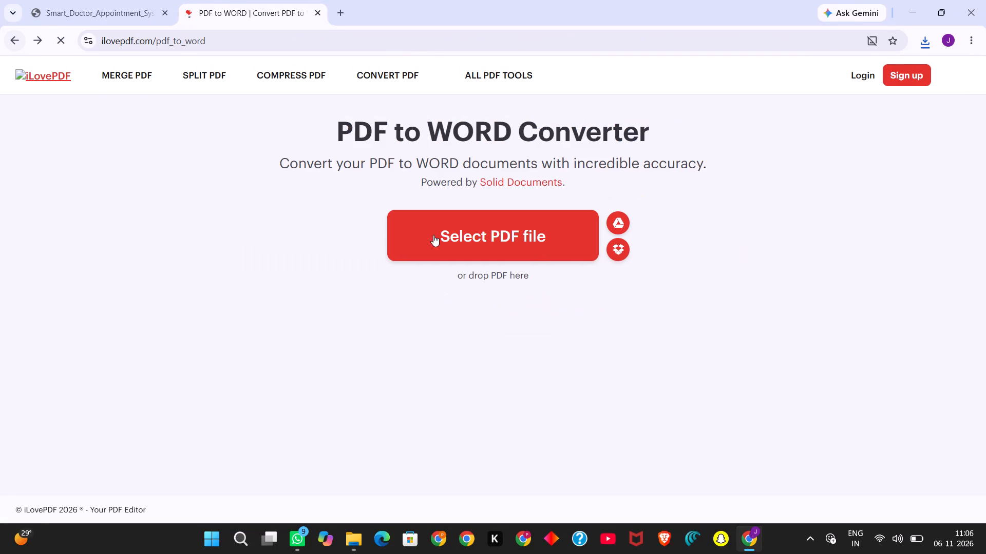
left_click(443, 244)
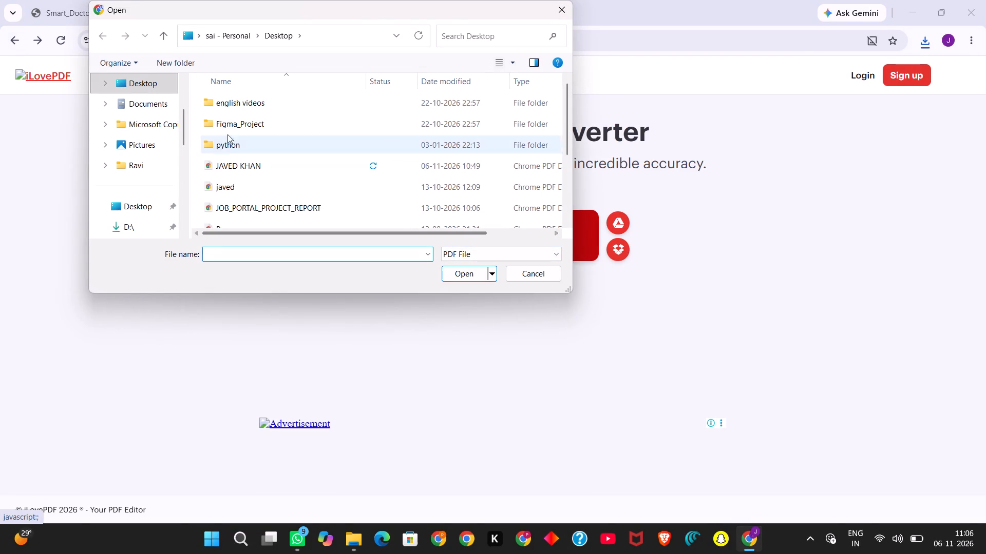
left_click(126, 228)
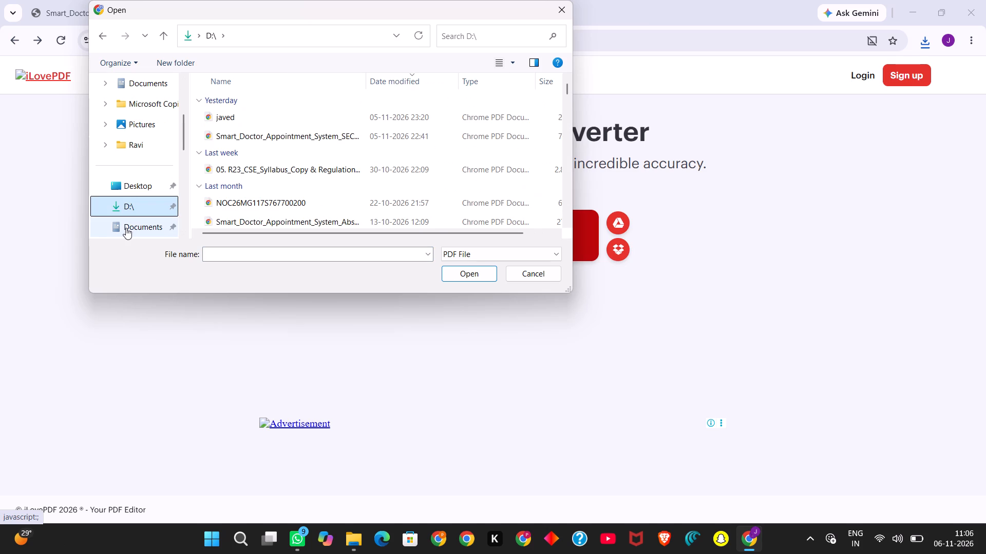
scroll(269, 194, "down", 1)
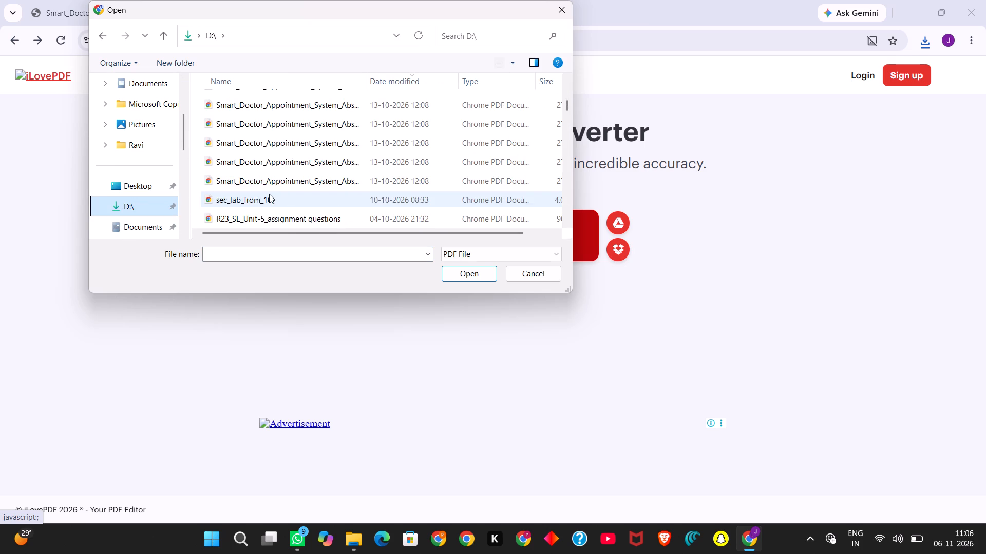
scroll(269, 194, "down", 4)
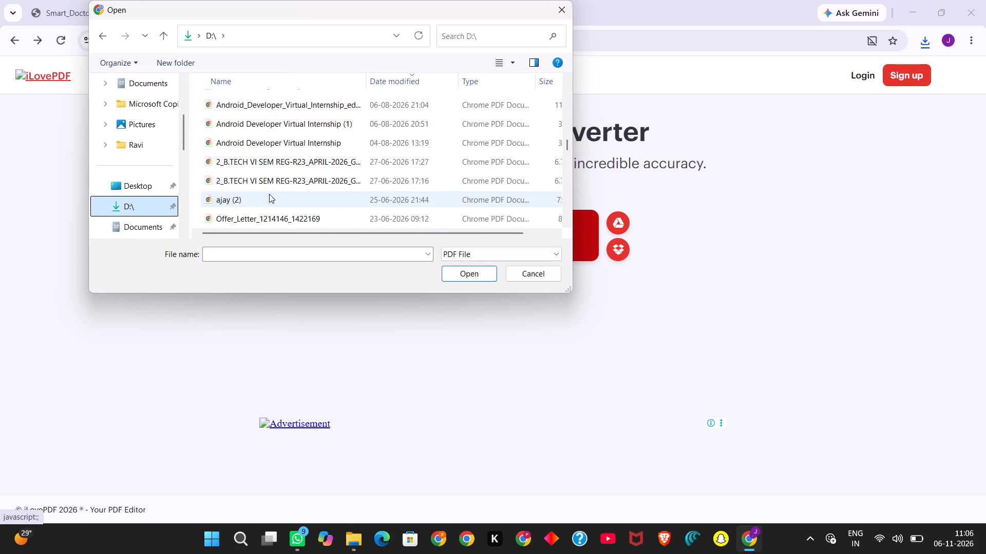
scroll(269, 194, "down", 6)
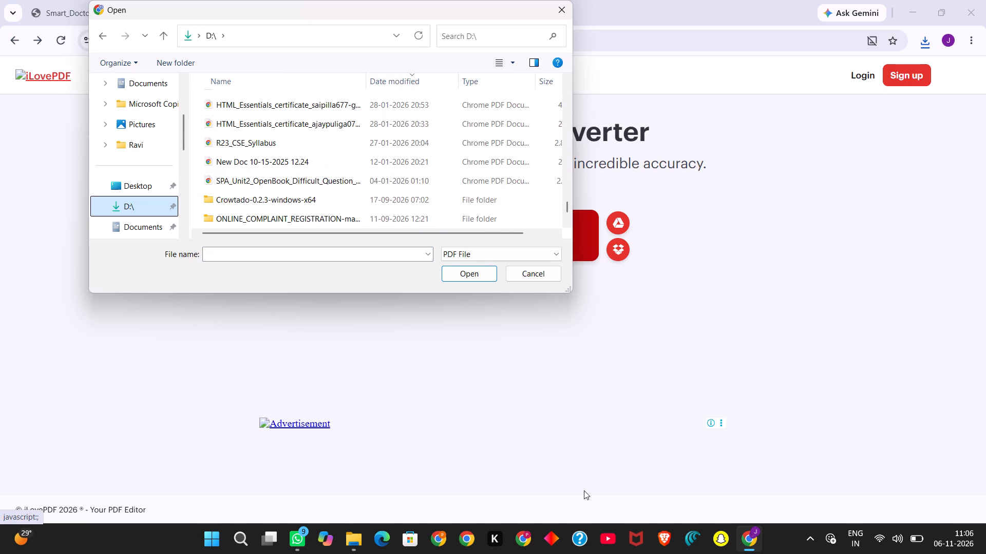
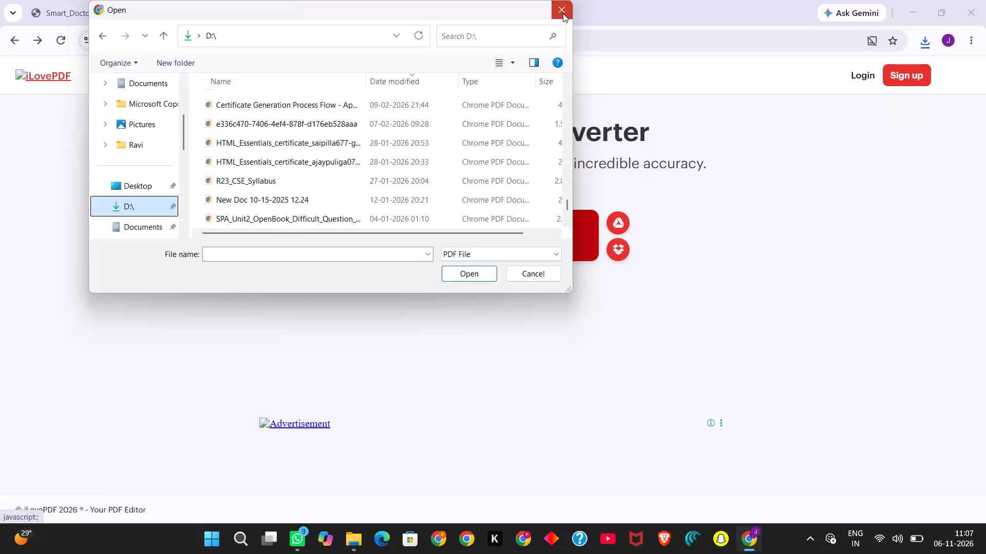
Convert today's SECReport PDF from the D:\ folder to Word without OCR and download the converted file.
left_click(517, 223)
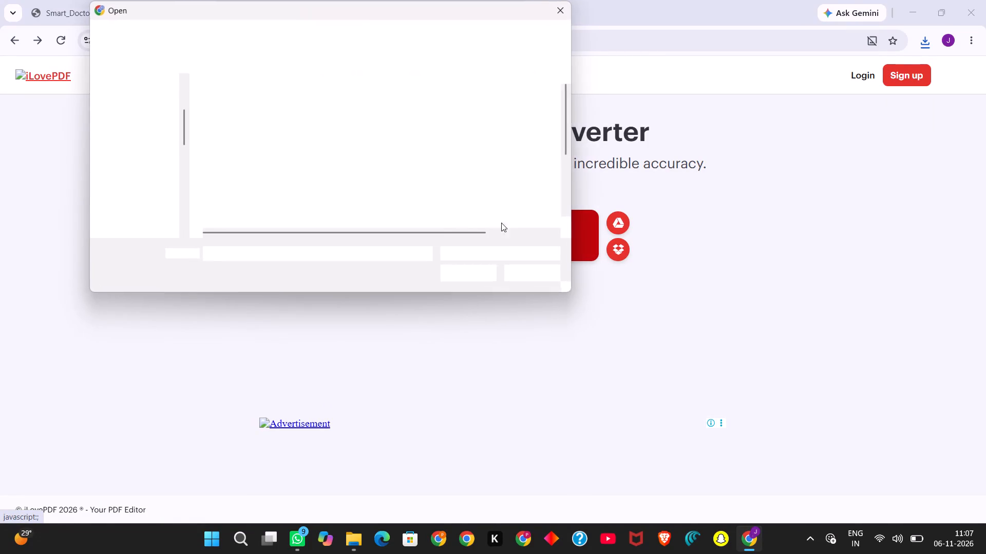
scroll(237, 163, "down", 3)
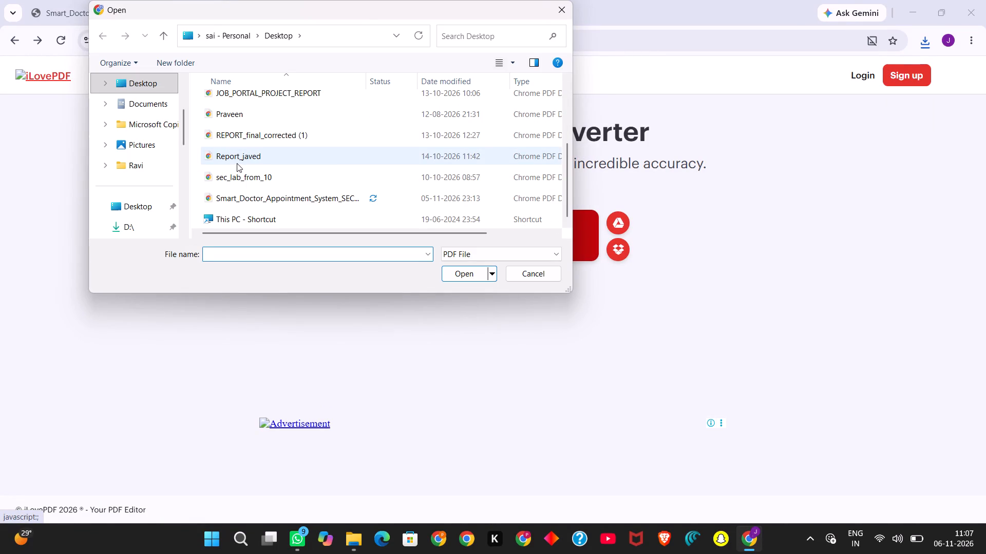
scroll(237, 163, "down", 2)
scroll(237, 163, "up", 1)
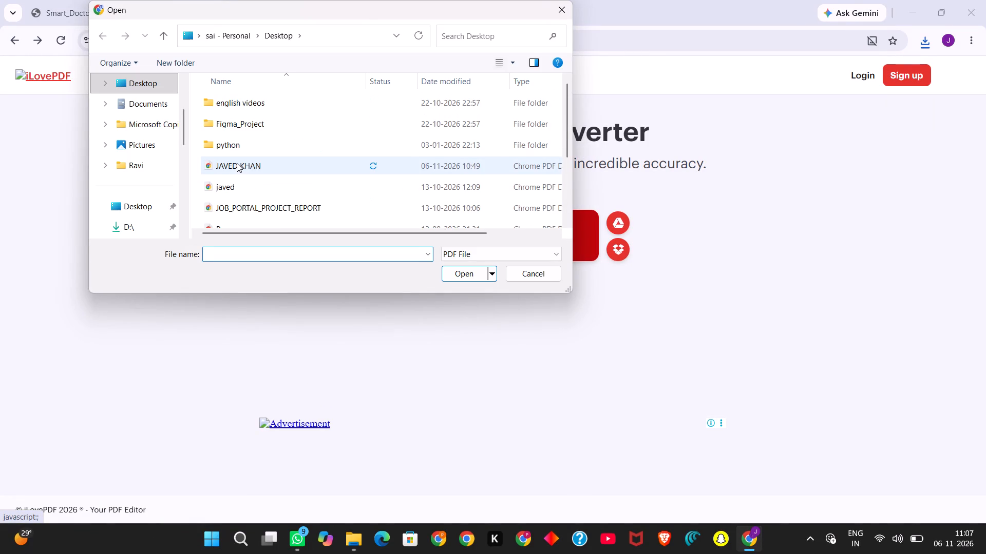
scroll(237, 163, "up", 1)
left_click(141, 231)
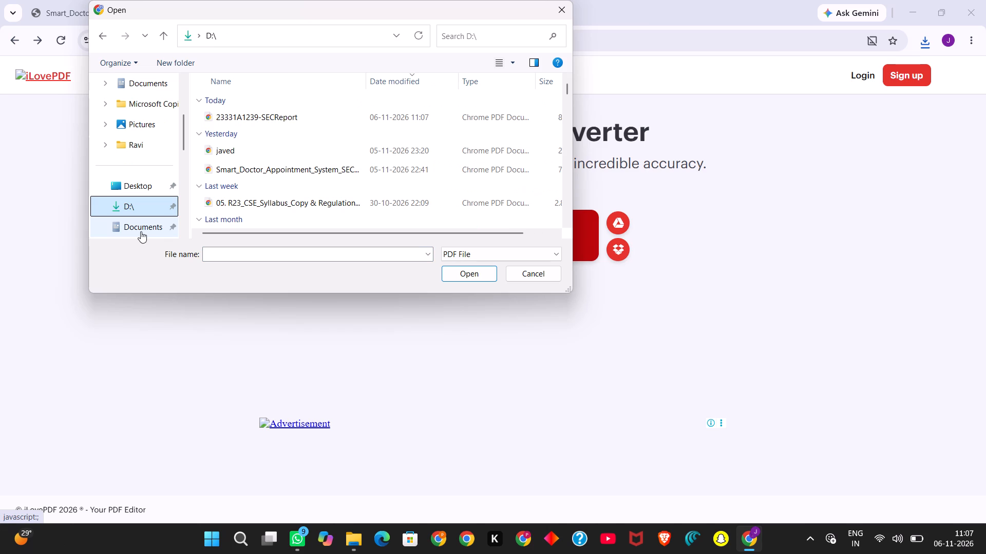
left_click(283, 117)
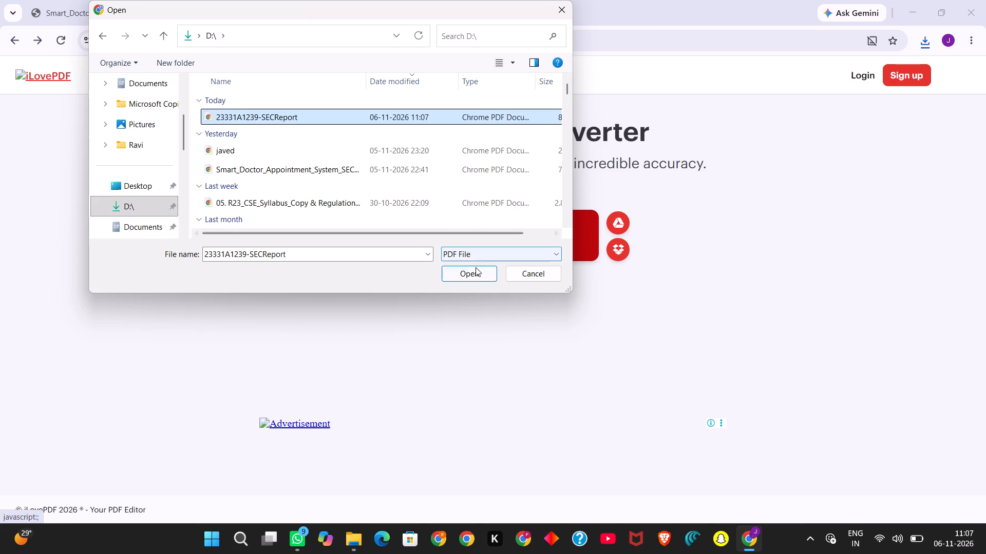
left_click(472, 270)
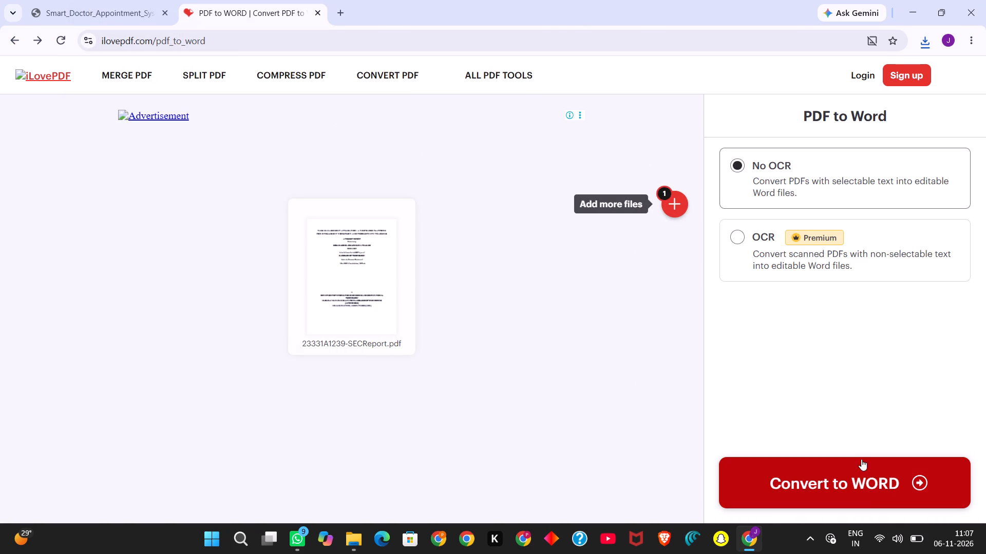
left_click(878, 486)
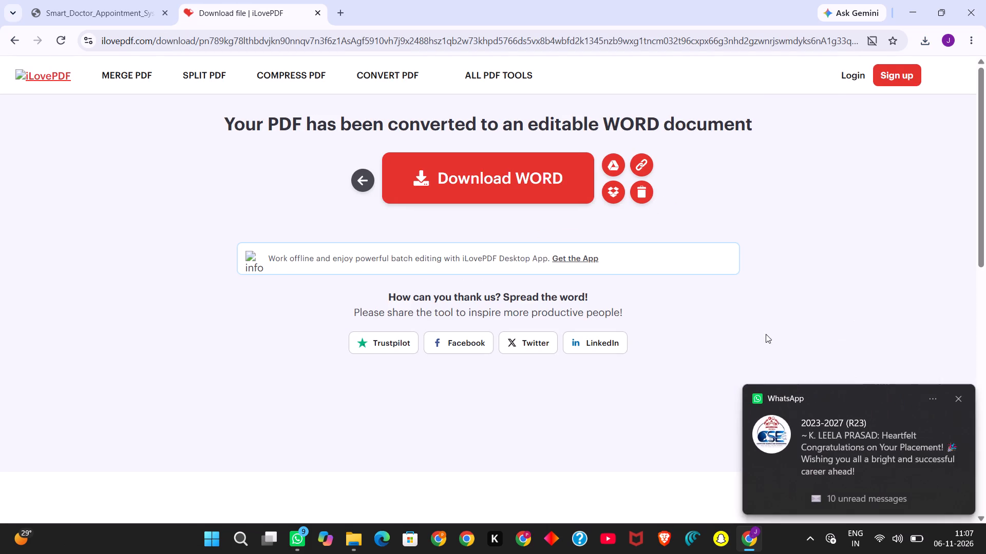
left_click(500, 184)
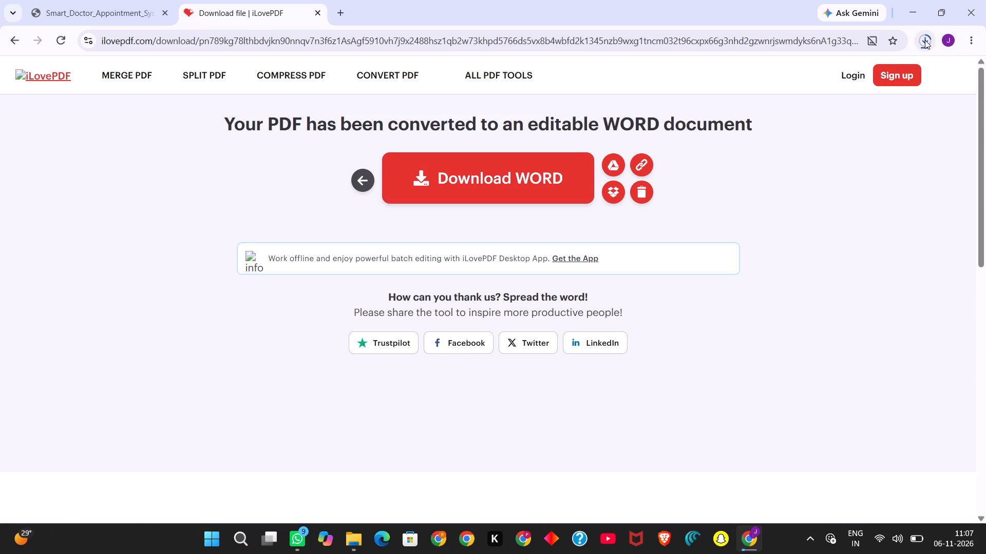
Open the downloaded Word version of the Smart Doctor Appointment System report for editing.
left_click(925, 40)
left_click(847, 142)
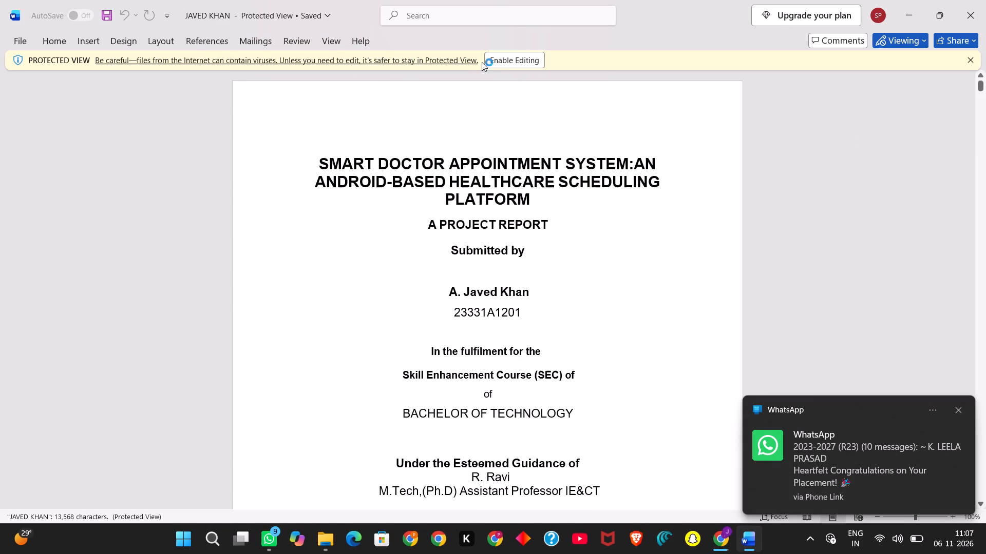
Enable editing of the downloaded Word report.
left_click(500, 62)
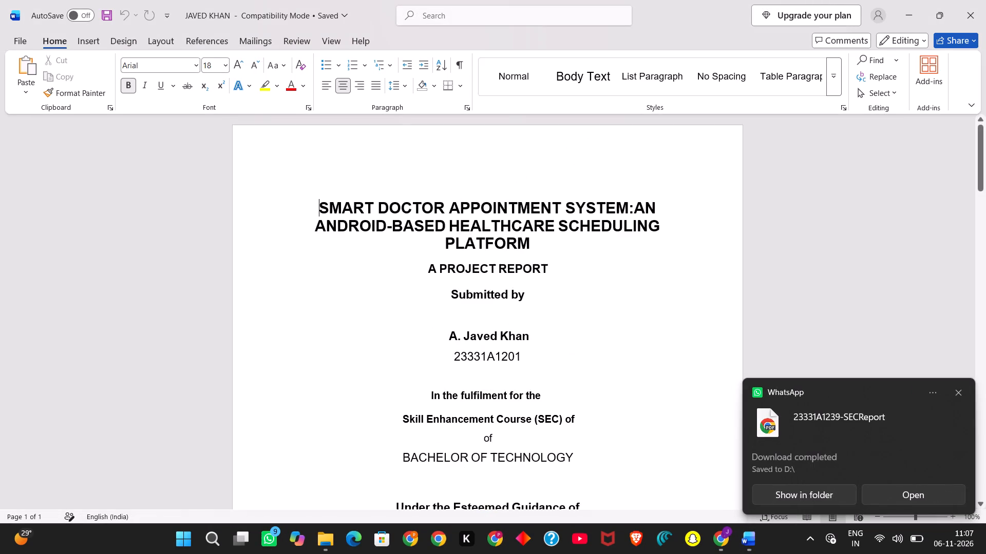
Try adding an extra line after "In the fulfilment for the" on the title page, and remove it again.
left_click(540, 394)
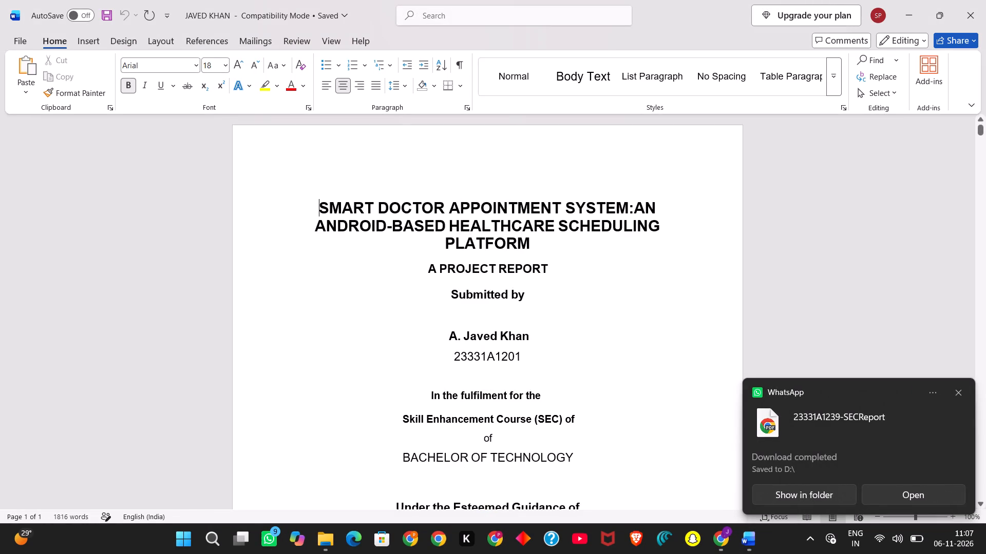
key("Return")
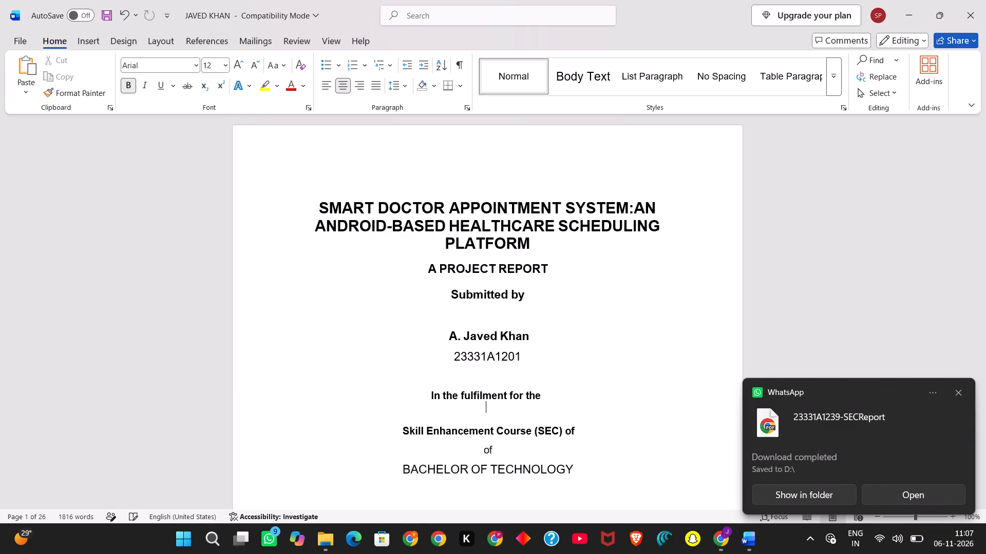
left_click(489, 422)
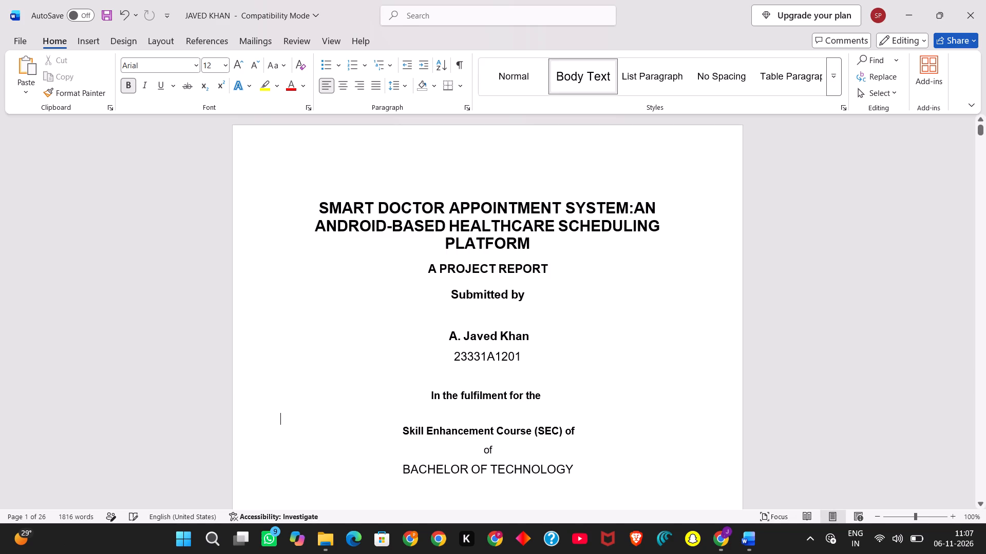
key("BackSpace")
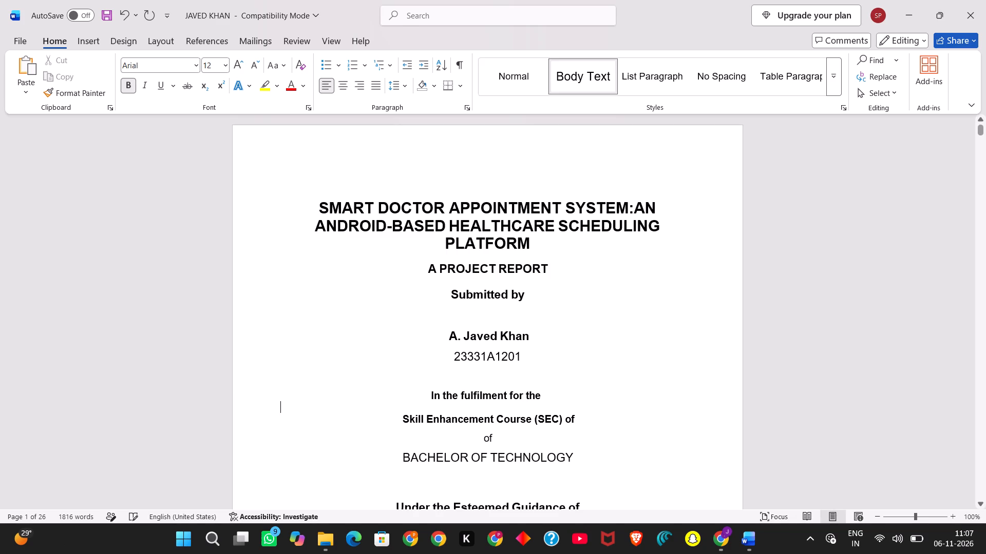
Place the text cursor on the blank line between "In the fulfilment for the" and "Skill Enhancement Course (SEC) of".
left_click(484, 406)
left_click(537, 397)
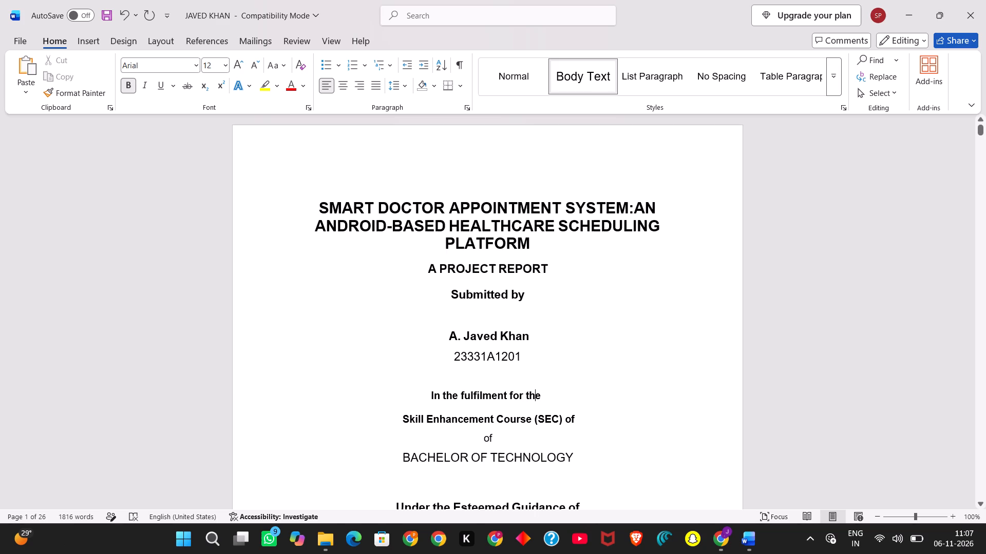
left_click(544, 398)
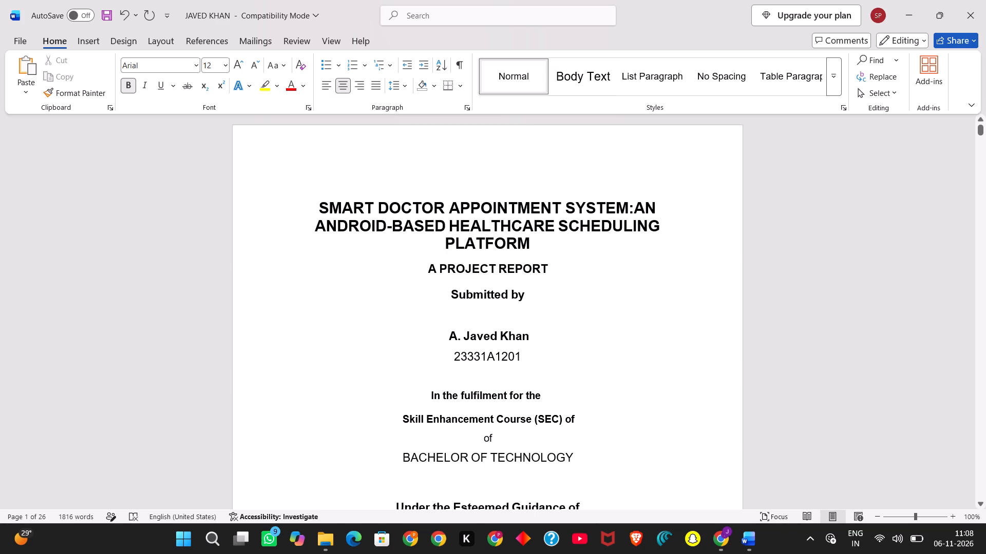
left_click(486, 412)
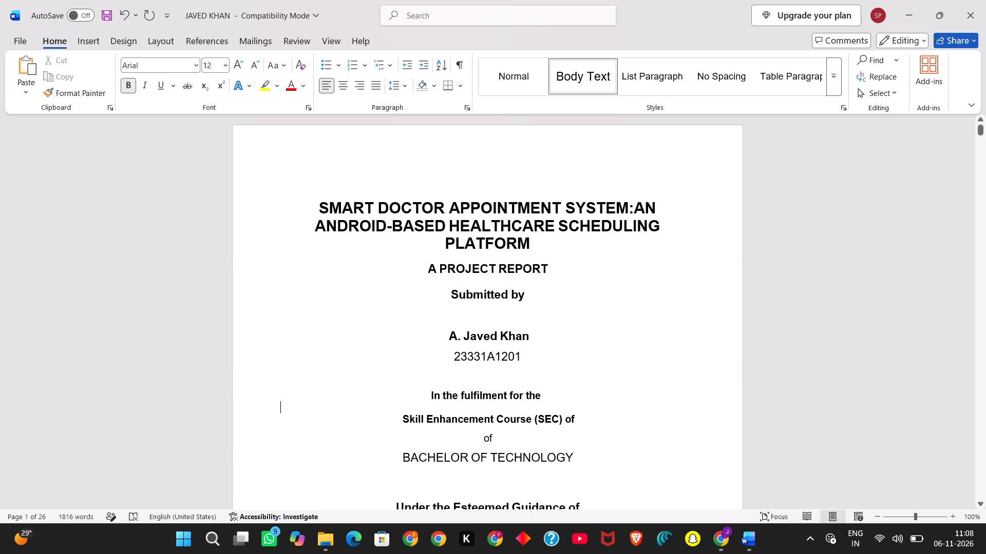
Fill the blank cover-page line below "In the fulfilment for the" with "Android development".
left_click(483, 408)
key("BackSpace")
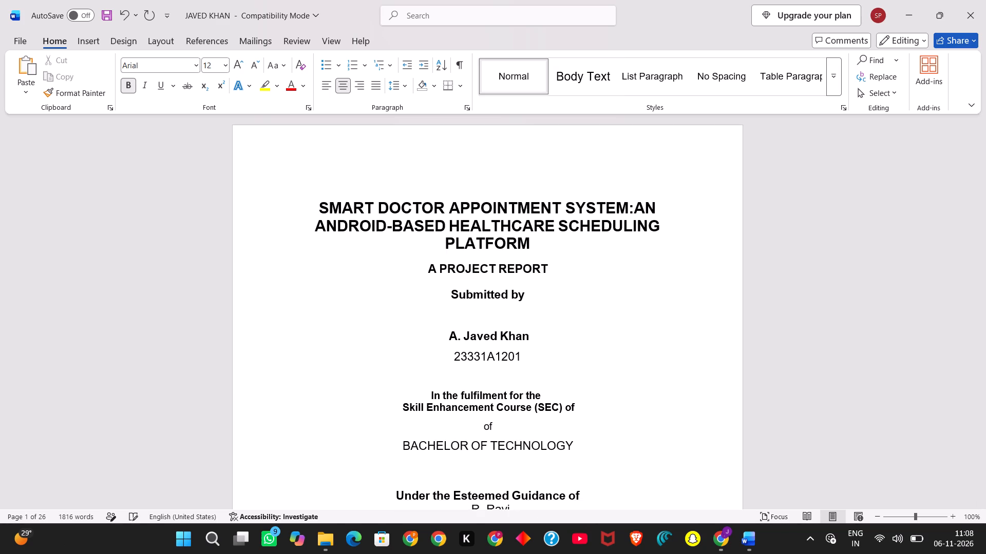
key("Return")
type("ANDRO")
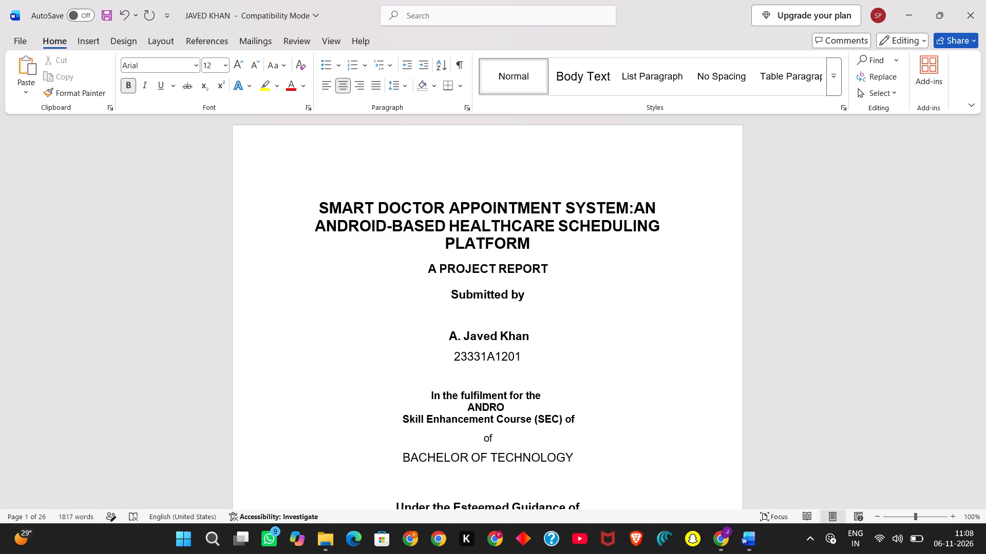
key("BackSpace")
key("BackSpace")
key("BackSpace")
key("BackSpace")
key("BackSpace")
type("ndroid")
key("space")
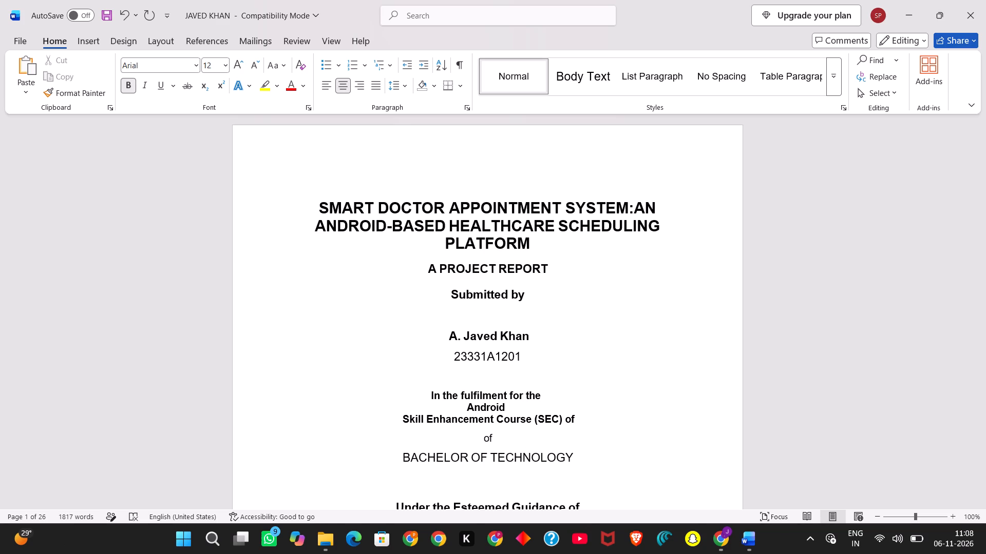
type("develo")
type("pment")
key("space")
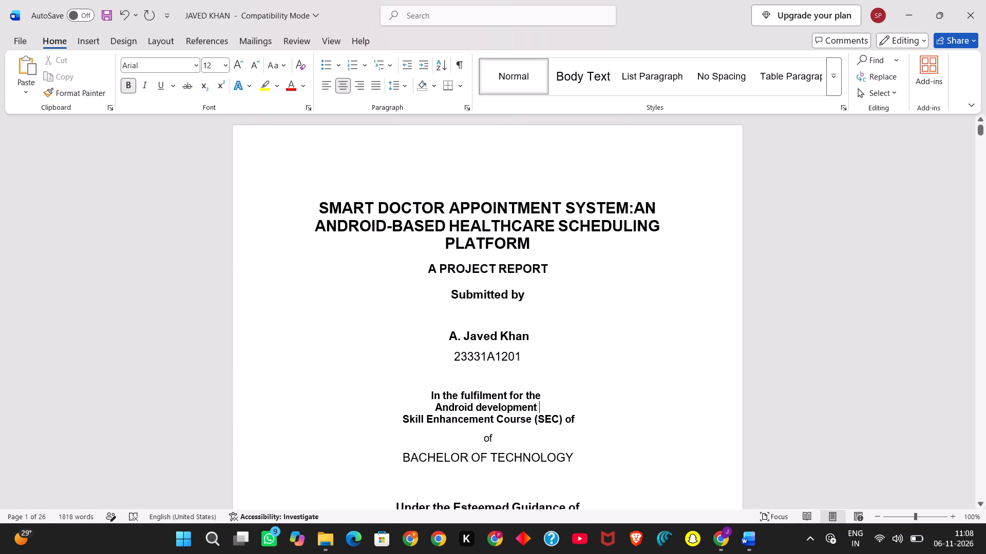
Set 1.15 line spacing on the three cover-page lines from "In the fulfilment for the" to "Skill Enhancement Course (SEC) of".
left_click_drag(416, 390, 561, 433)
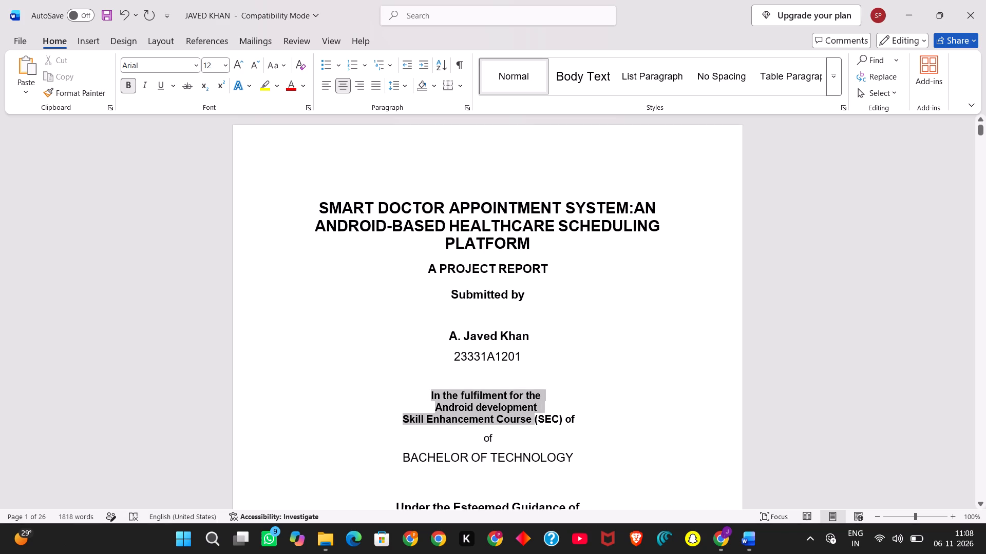
left_click_drag(561, 433, 583, 419)
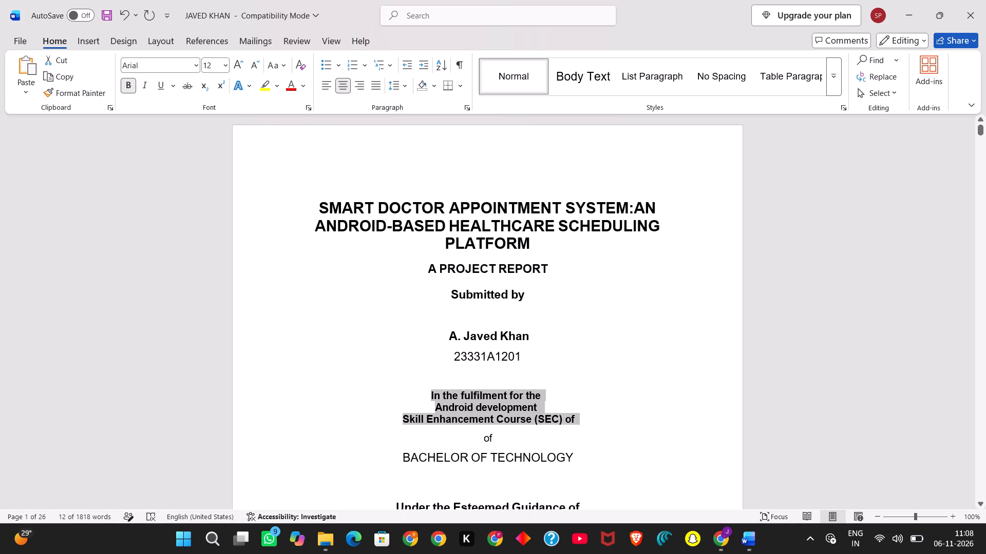
left_click(405, 92)
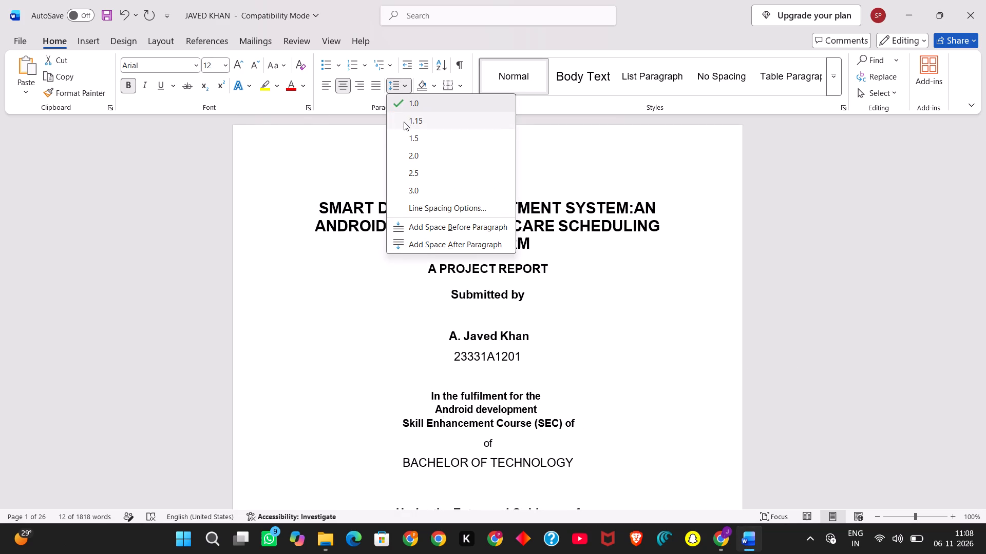
left_click(404, 122)
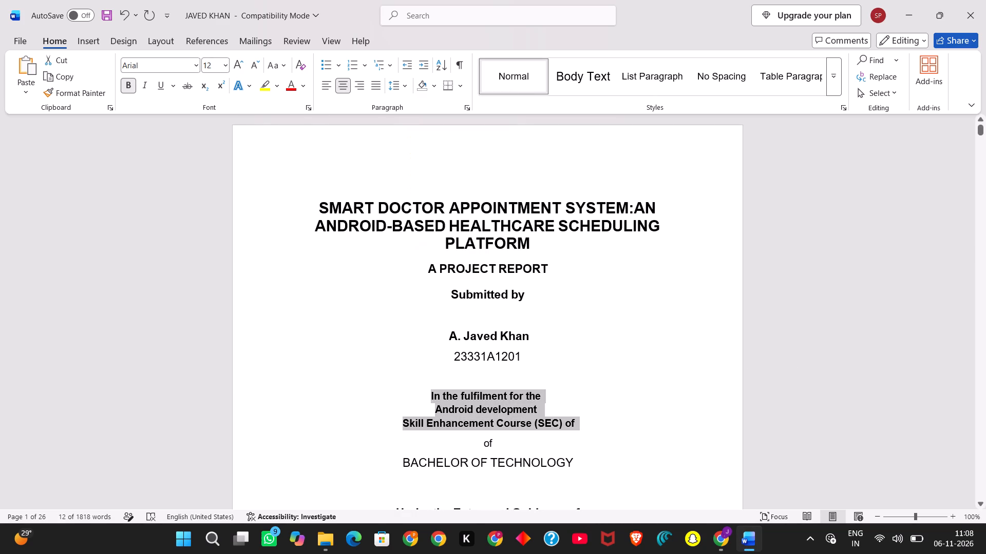
left_click(559, 395)
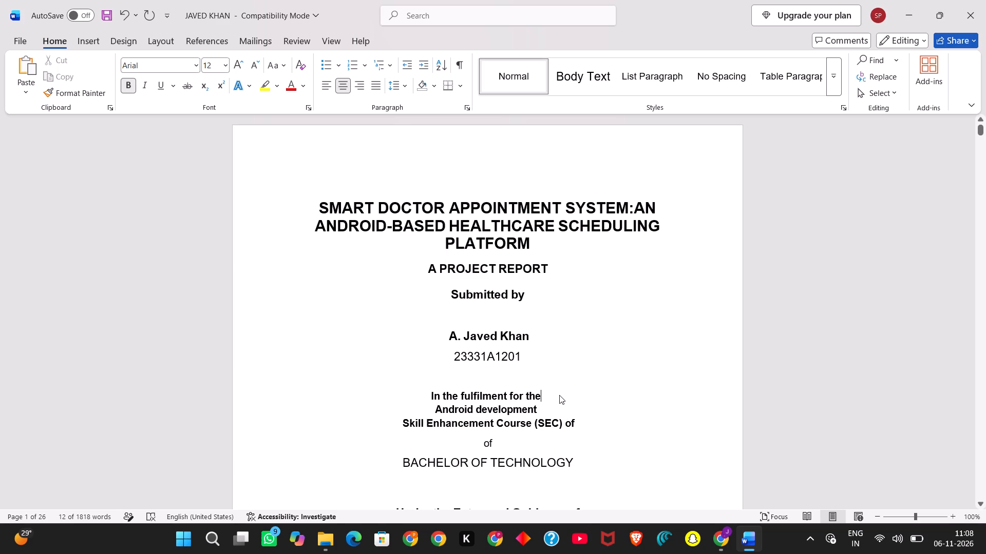
Examine the rest of the cover page and the Declaration and Certificate pages for wording that needs correction.
scroll(471, 372, "down", 1)
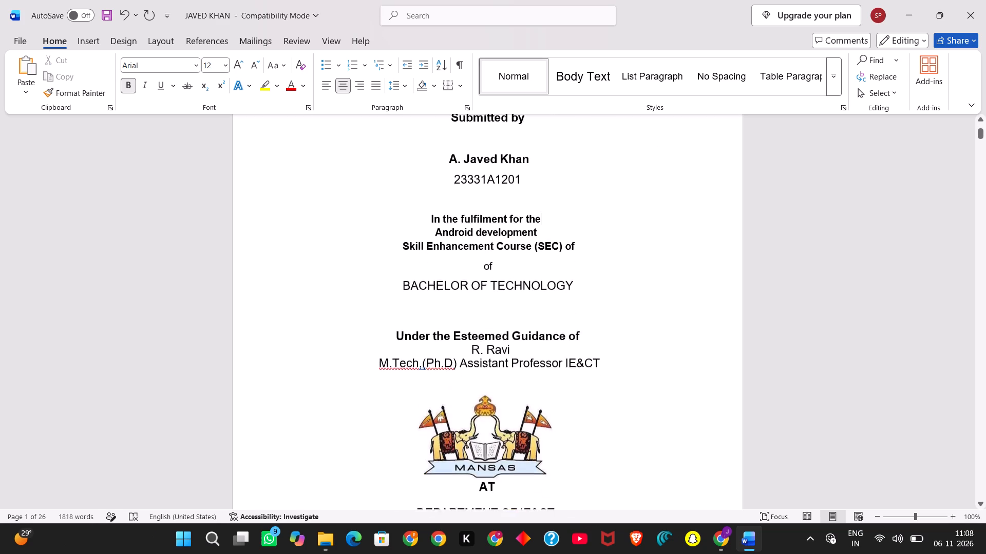
scroll(471, 372, "down", 4)
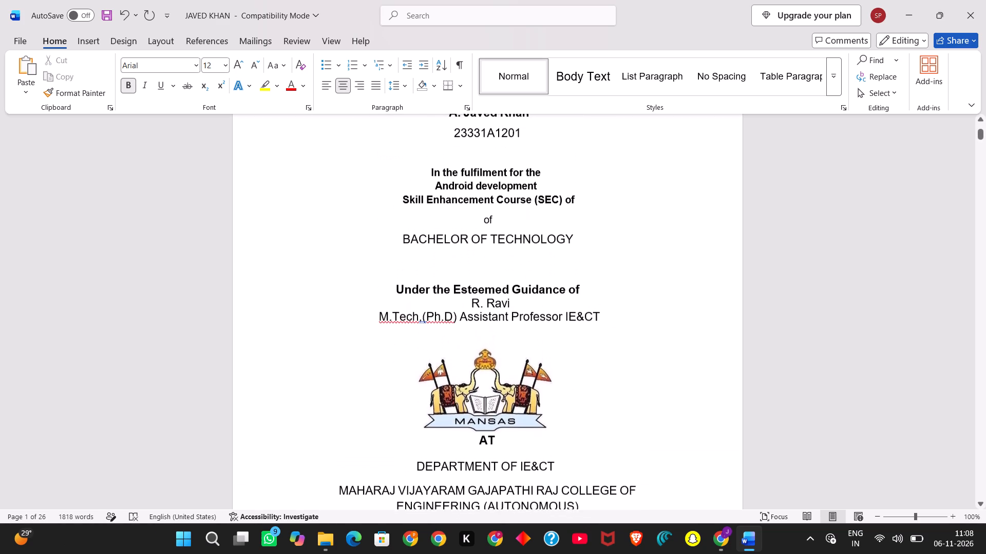
scroll(471, 372, "down", 4)
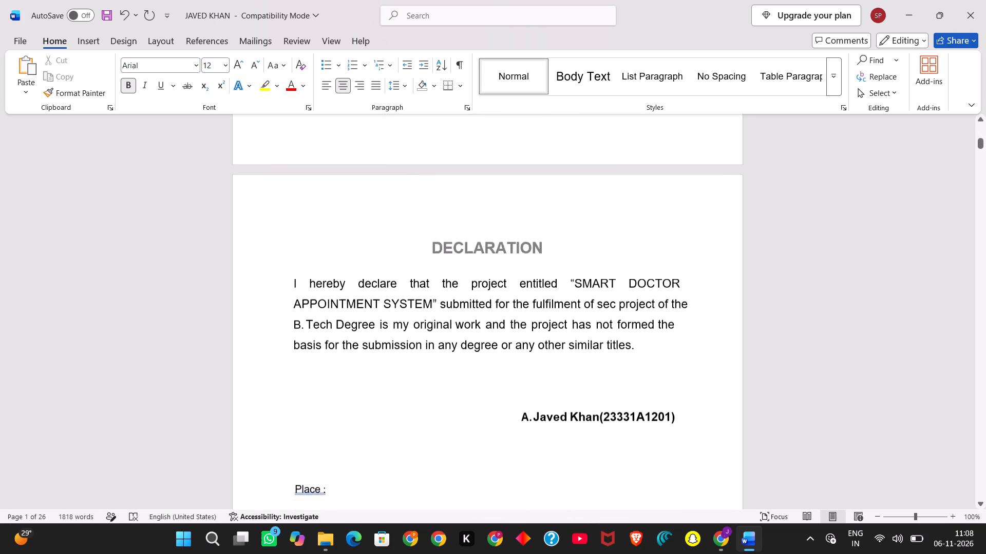
scroll(471, 372, "down", 4)
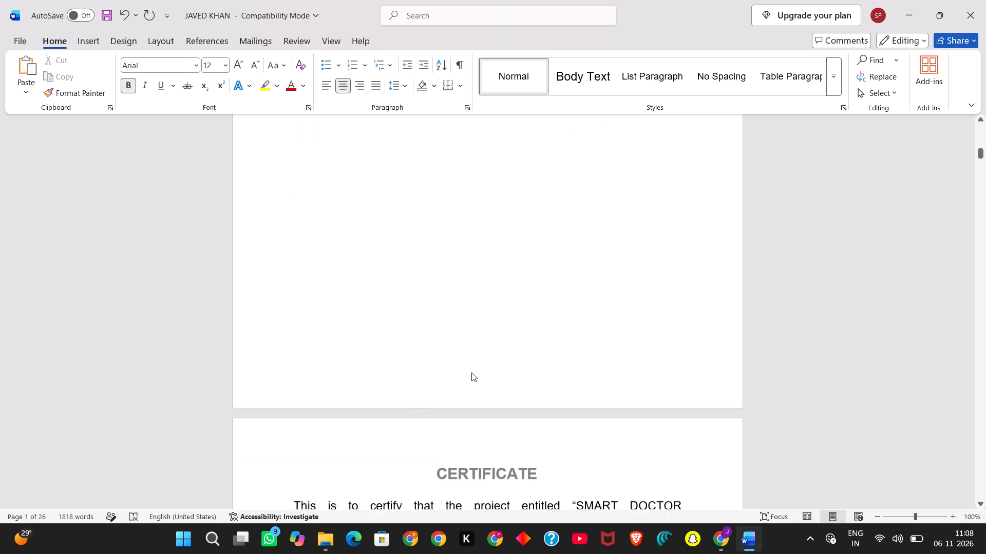
scroll(471, 372, "down", 2)
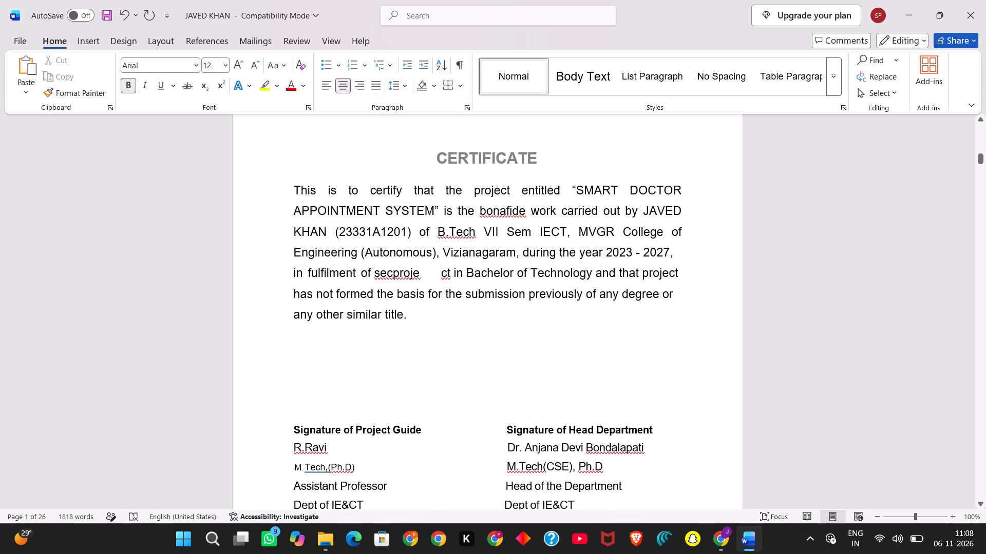
left_click(473, 189)
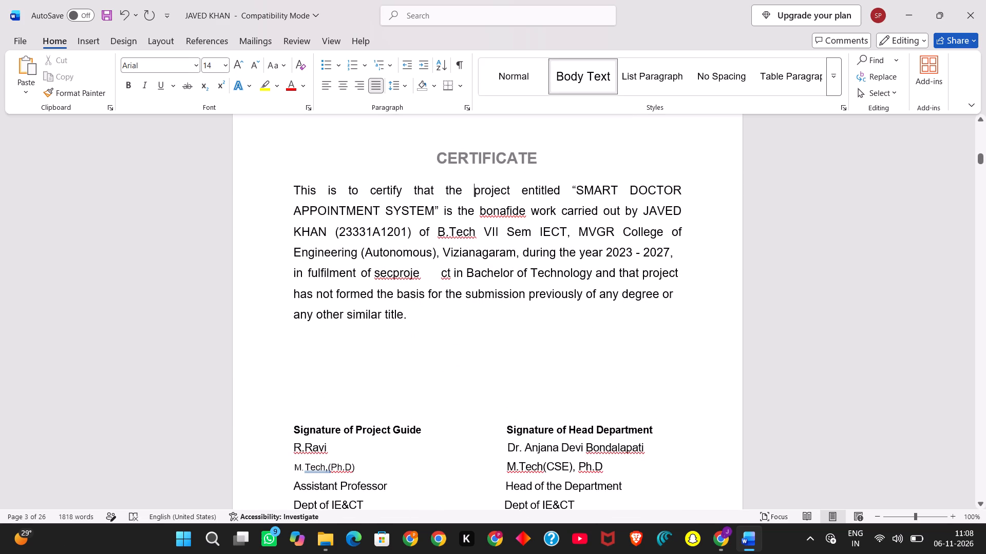
scroll(471, 211, "up", 6)
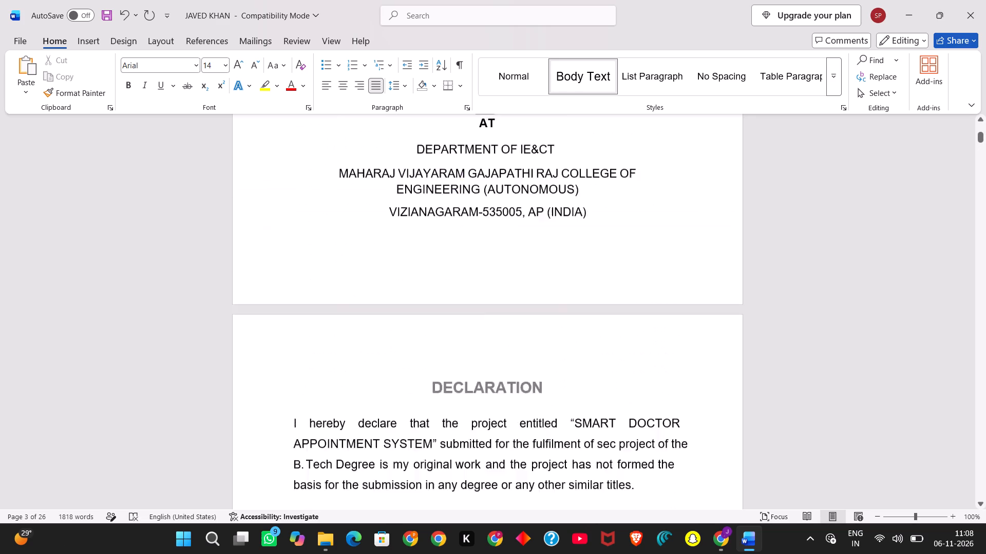
scroll(471, 211, "up", 2)
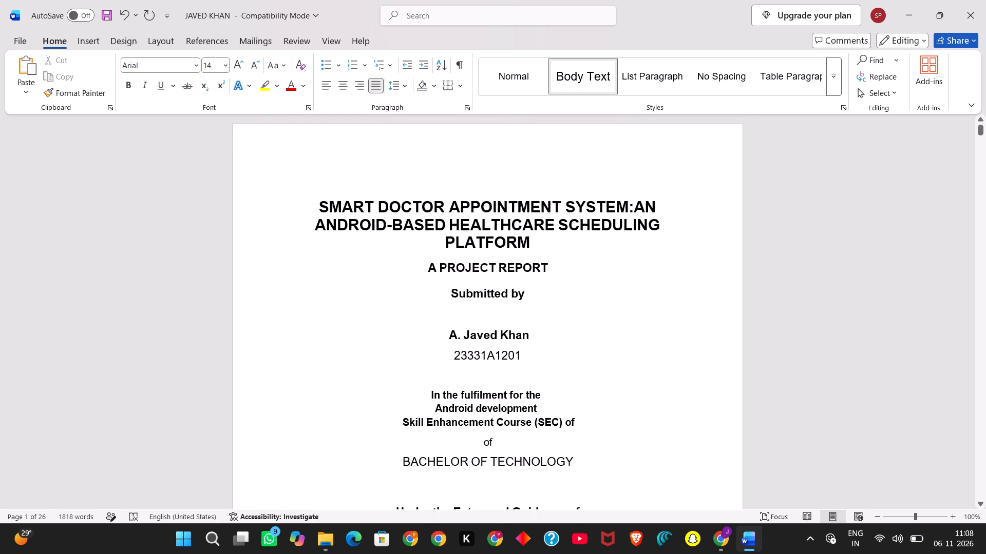
Copy the cover-page lines "Android development" and "Skill Enhancement Course (SEC) of".
left_click_drag(437, 405, 558, 418)
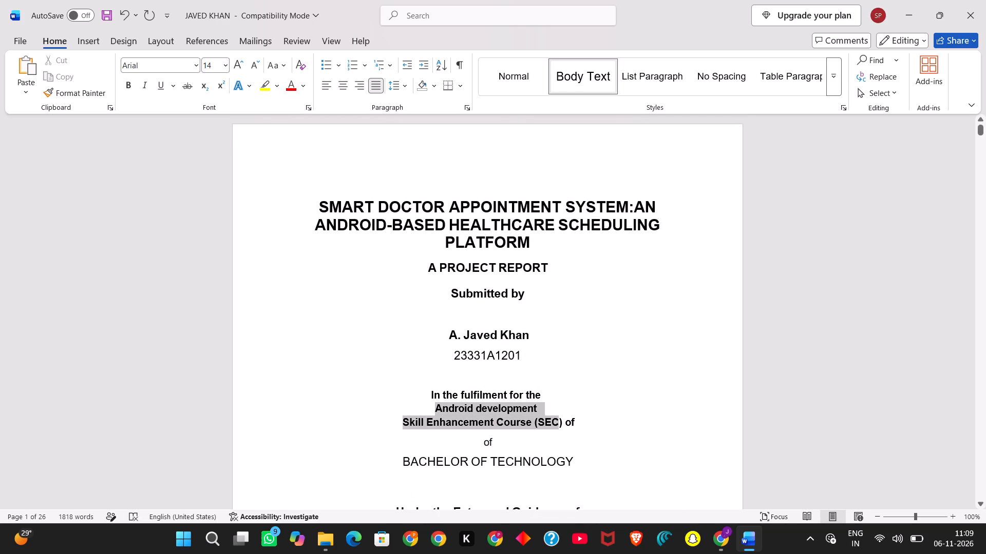
left_click_drag(558, 418, 574, 420)
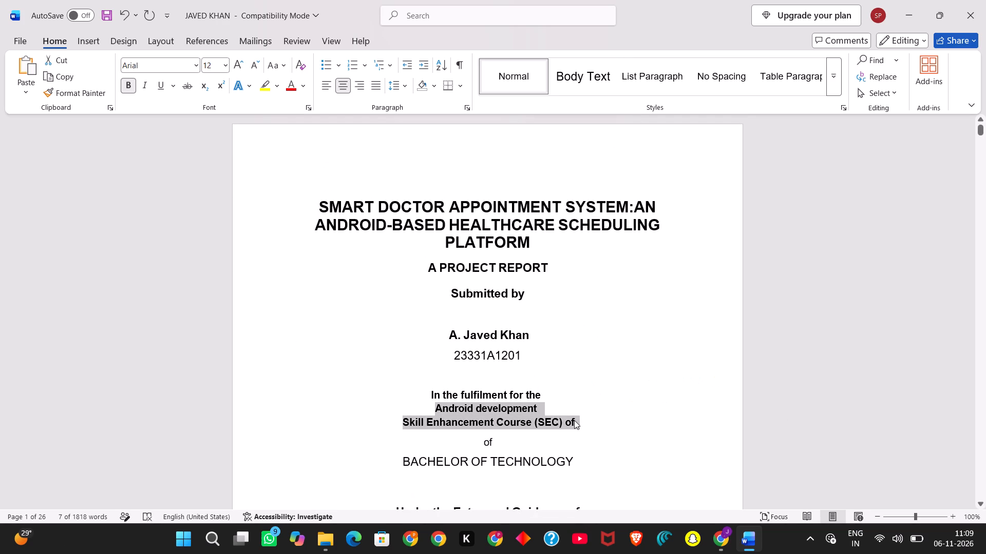
key("ctrl+c")
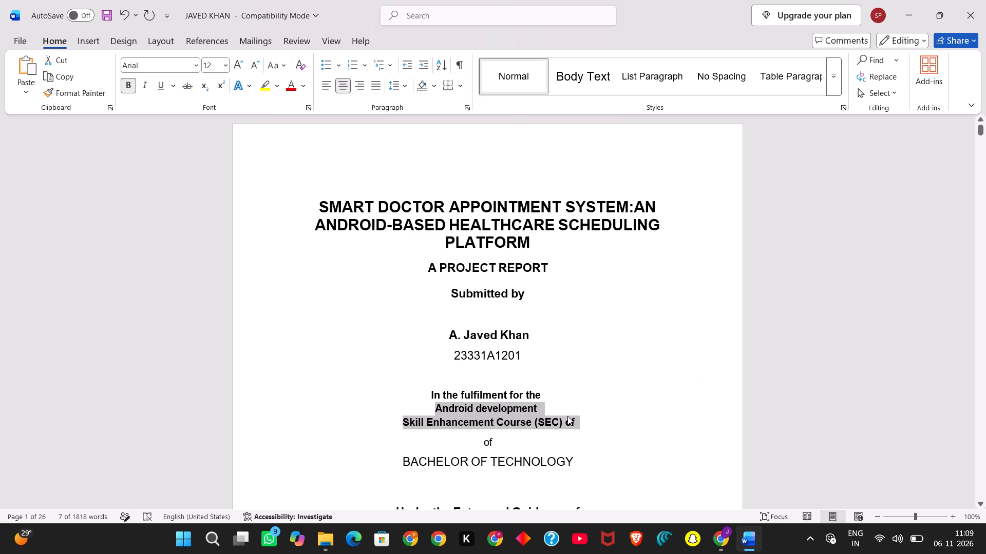
Delete the duplicate "of" at the end of the cover page's "Skill Enhancement Course (SEC)" line.
left_click(579, 420)
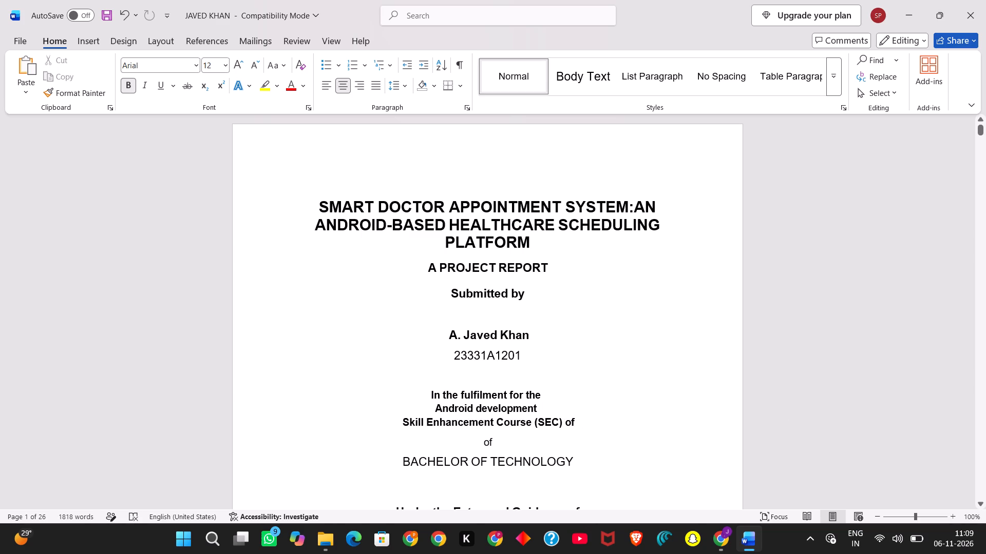
key("BackSpace")
key("BackSpace")
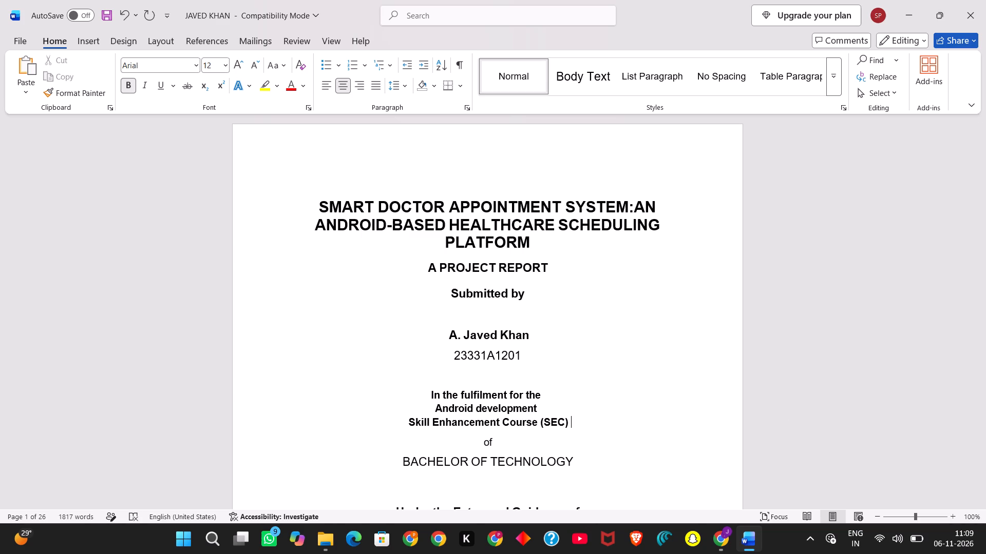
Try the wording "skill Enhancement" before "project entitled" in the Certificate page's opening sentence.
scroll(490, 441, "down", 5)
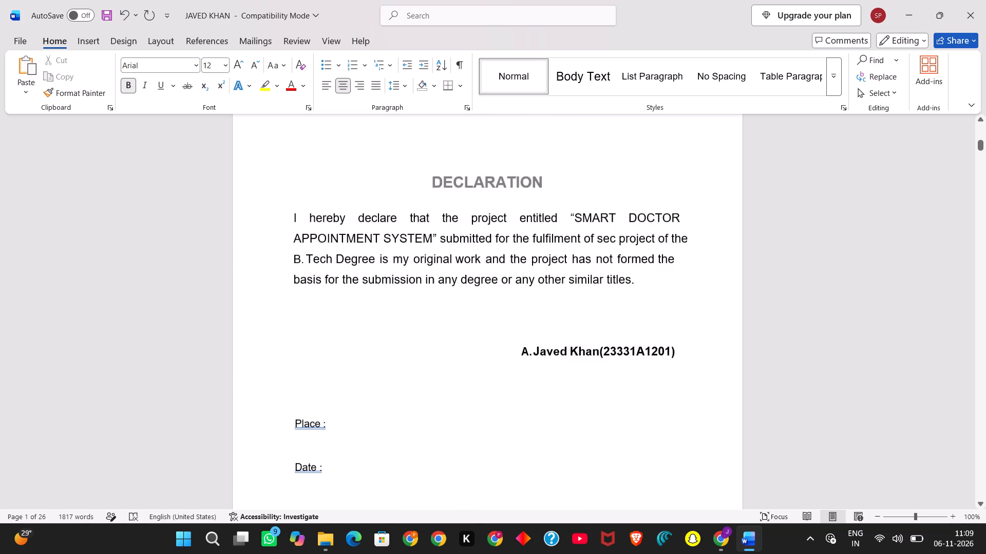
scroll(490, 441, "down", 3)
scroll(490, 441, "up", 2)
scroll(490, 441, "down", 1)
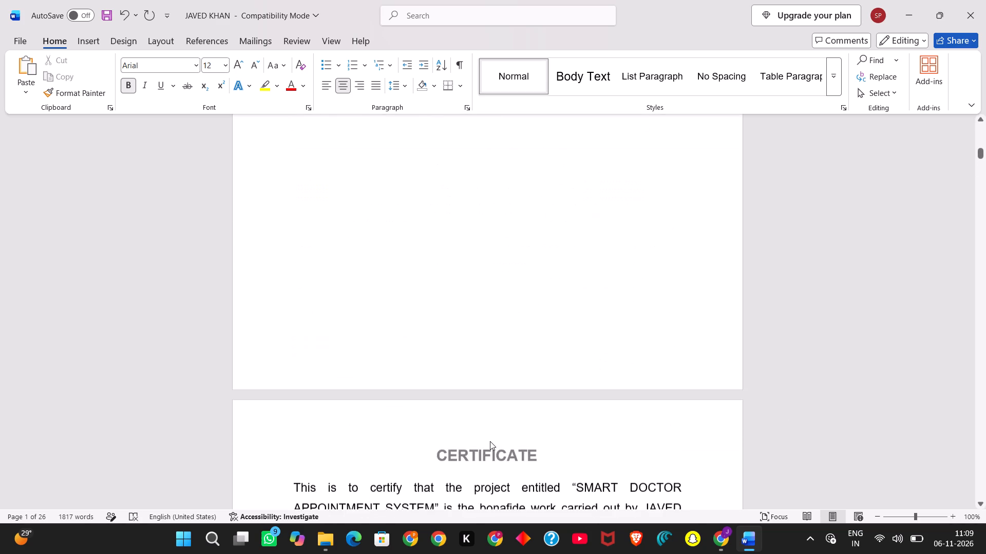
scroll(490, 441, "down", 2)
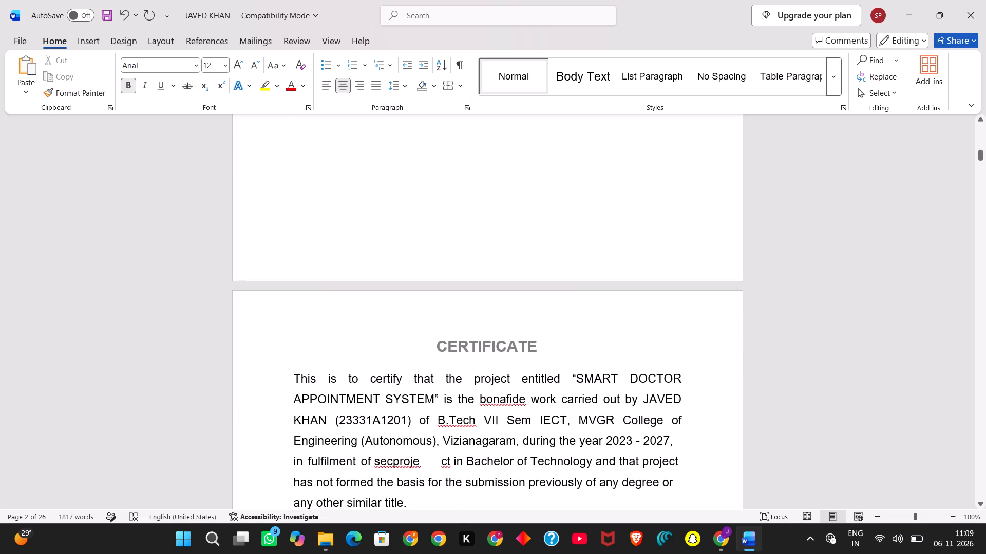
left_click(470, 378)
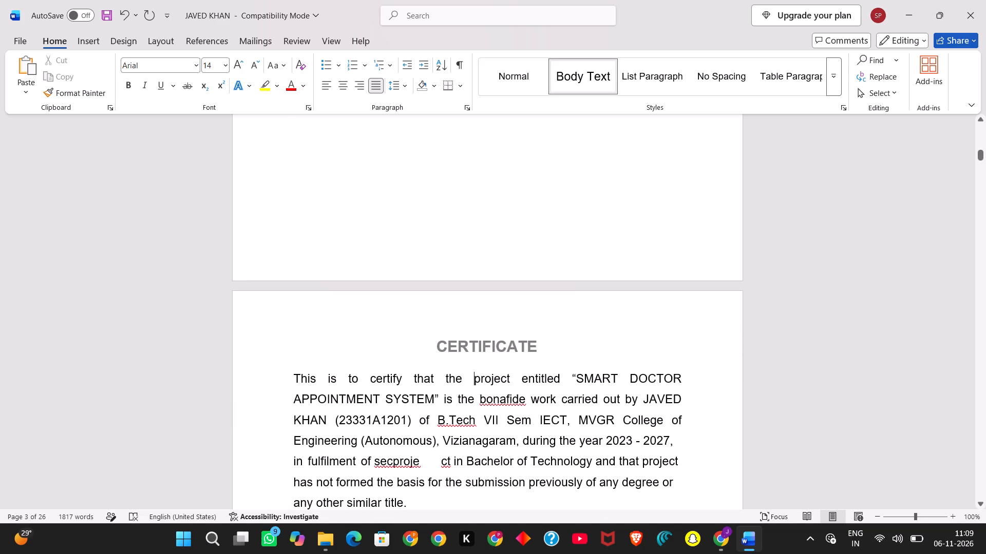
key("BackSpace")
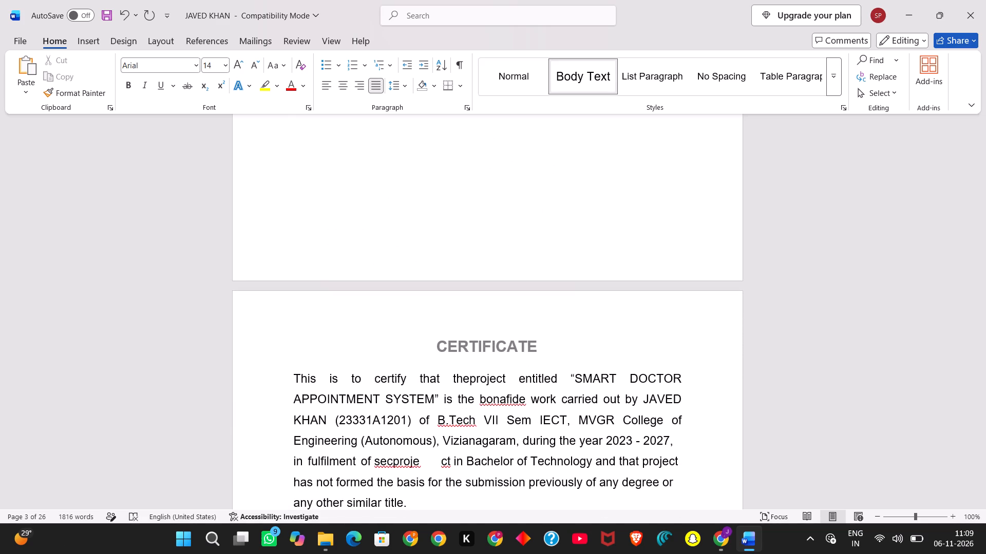
Insert a space between "the" and "project" in the Certificate page's opening sentence.
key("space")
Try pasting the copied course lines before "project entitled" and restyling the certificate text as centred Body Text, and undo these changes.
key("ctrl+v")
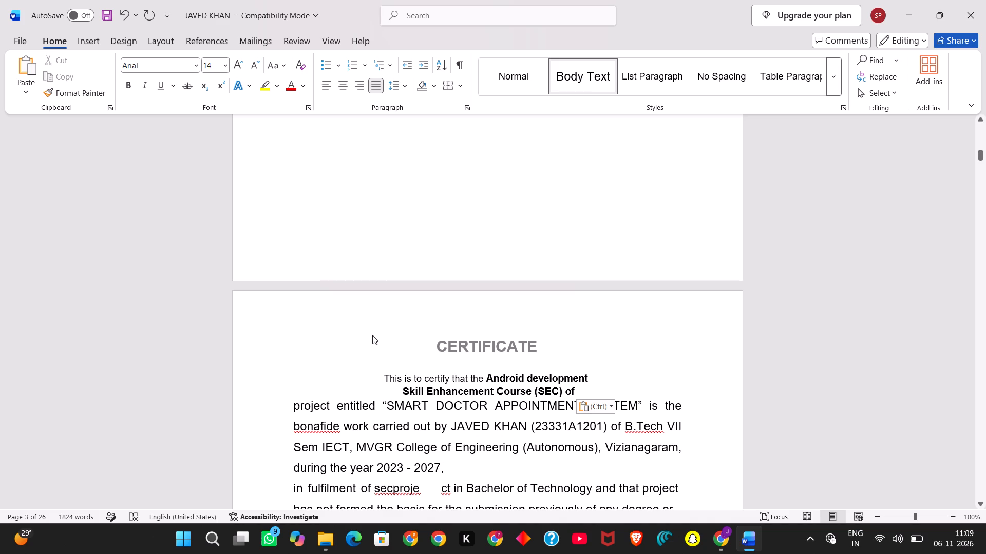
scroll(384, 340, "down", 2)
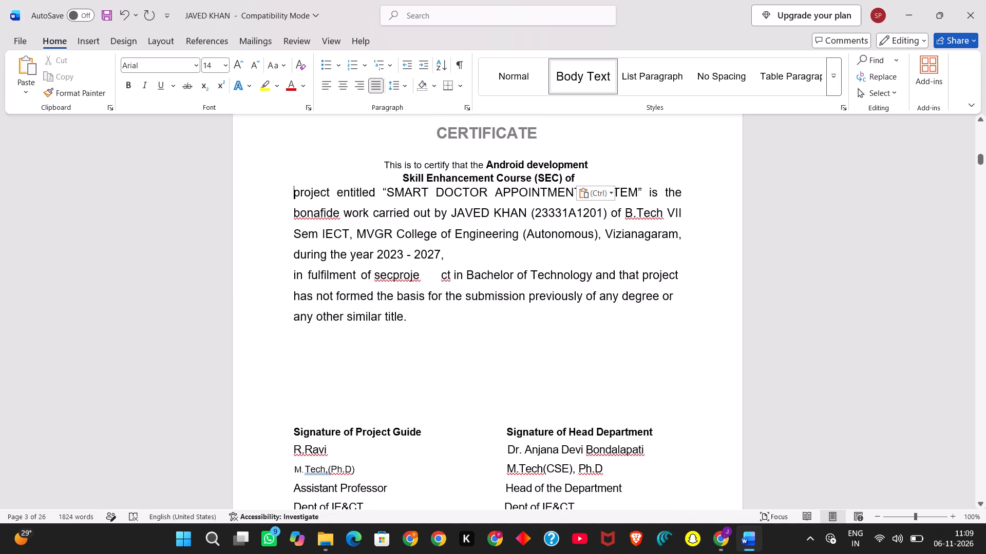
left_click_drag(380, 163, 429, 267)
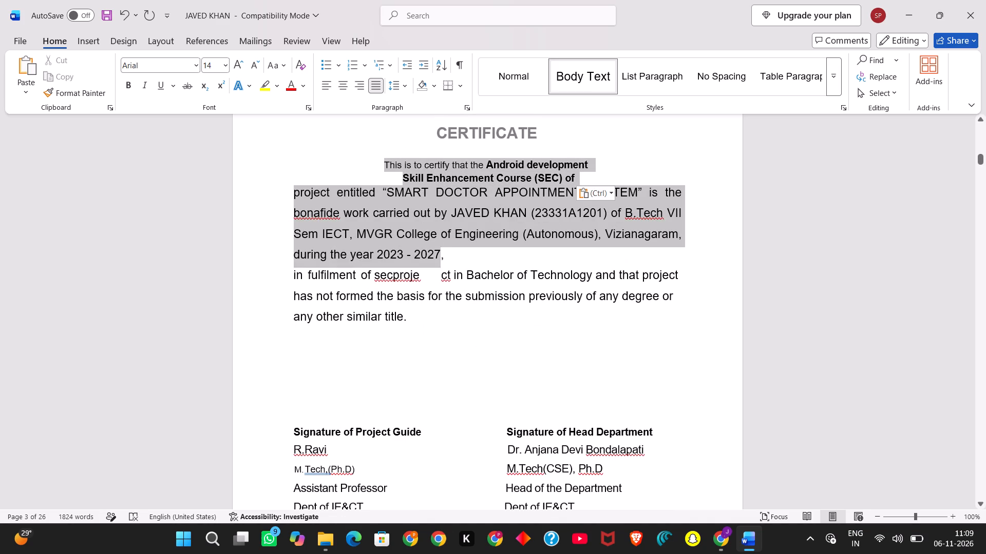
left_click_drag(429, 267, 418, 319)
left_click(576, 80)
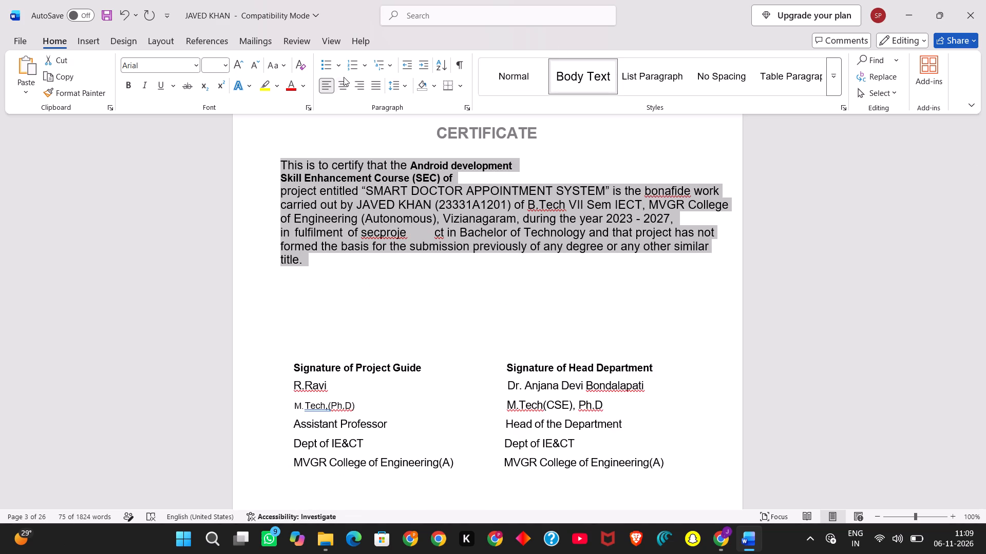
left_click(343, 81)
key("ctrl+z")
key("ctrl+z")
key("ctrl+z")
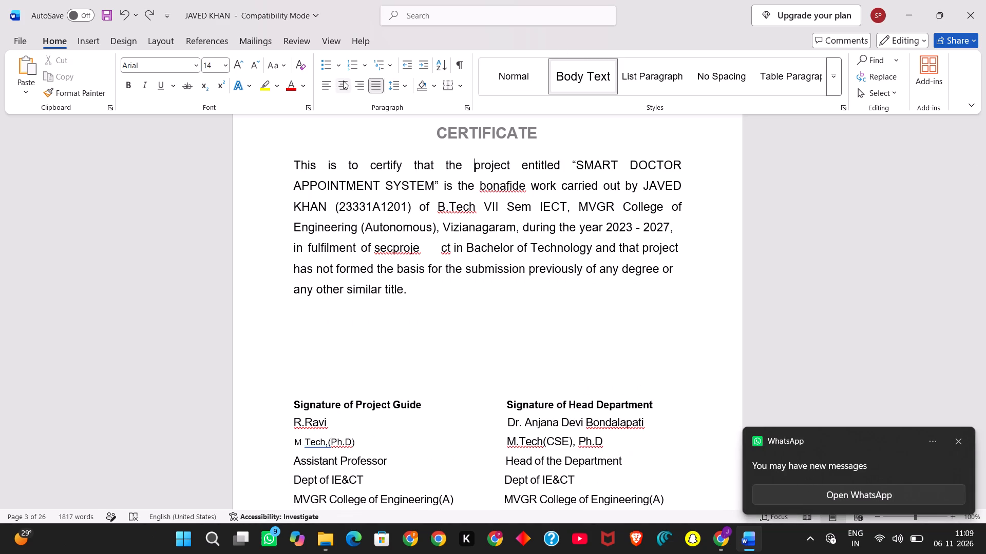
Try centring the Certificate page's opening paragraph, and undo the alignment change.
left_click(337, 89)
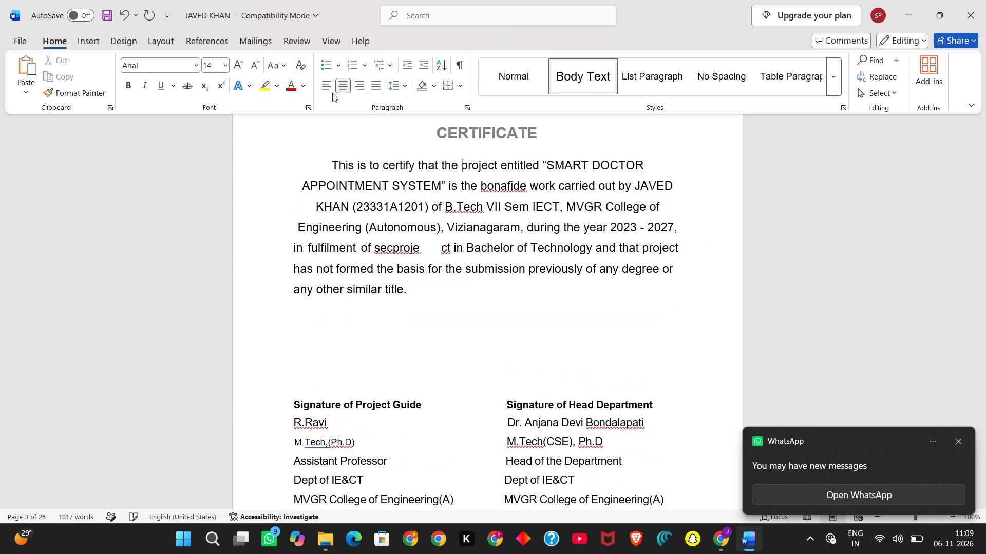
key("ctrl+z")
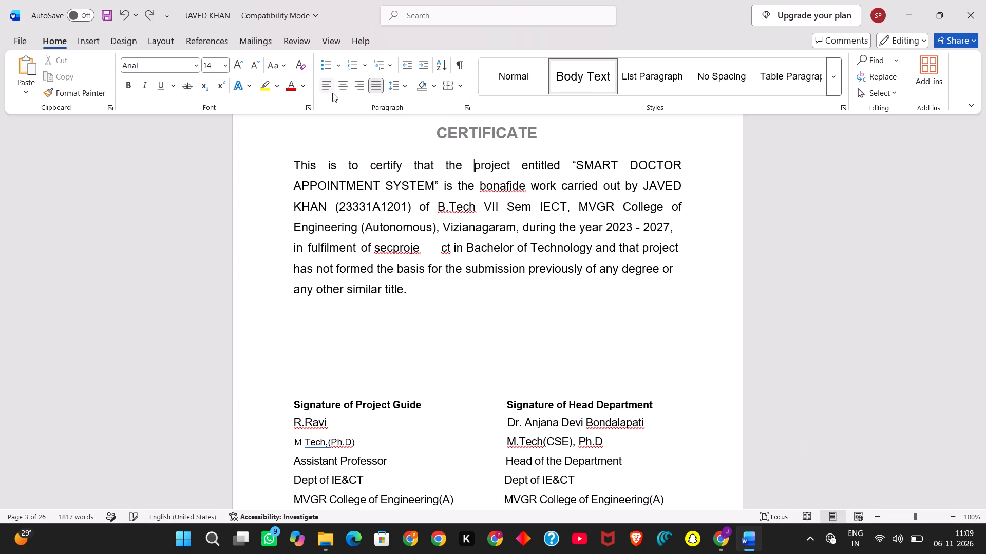
Insert "skill Enhancement" before "project entitled" in the Certificate page's opening sentence.
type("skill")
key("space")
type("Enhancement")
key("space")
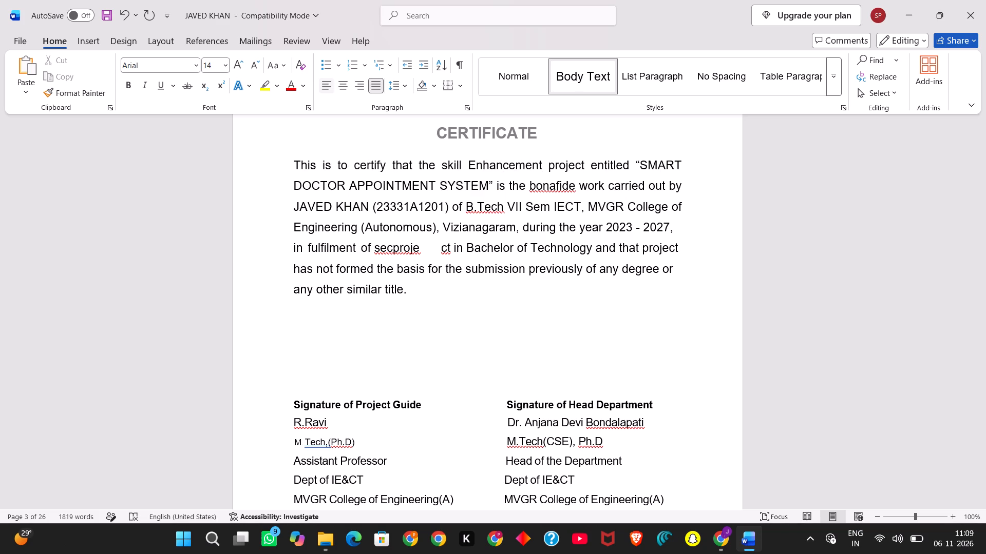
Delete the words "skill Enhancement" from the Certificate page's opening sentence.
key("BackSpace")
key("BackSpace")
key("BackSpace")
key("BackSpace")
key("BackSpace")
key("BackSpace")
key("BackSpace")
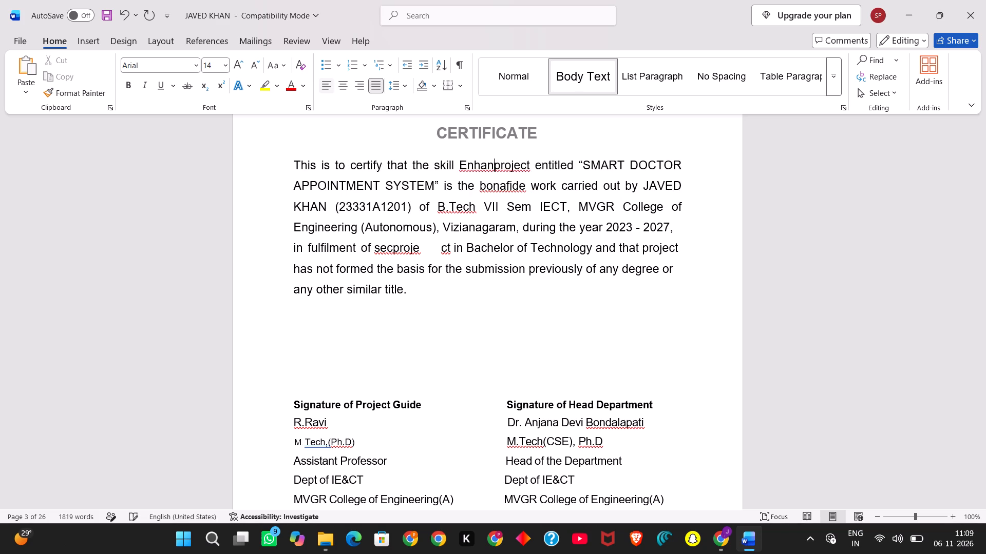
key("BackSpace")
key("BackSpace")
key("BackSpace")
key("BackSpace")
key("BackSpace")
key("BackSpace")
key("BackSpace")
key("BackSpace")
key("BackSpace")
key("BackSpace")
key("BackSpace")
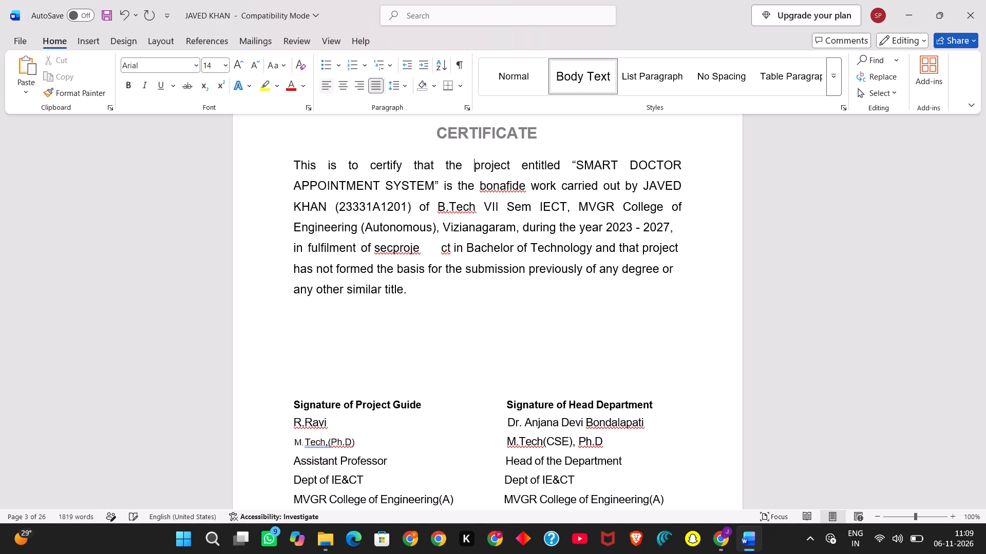
Insert "Andriod Development SEC" before "project entitled" in the Certificate page's opening sentence.
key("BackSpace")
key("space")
type("Andriod Development Se")
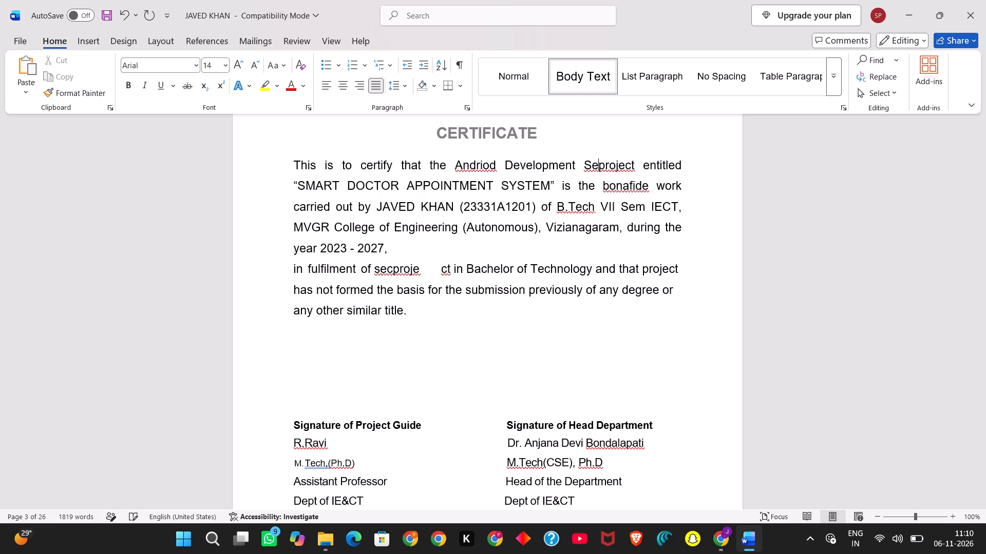
key("BackSpace")
type("EC")
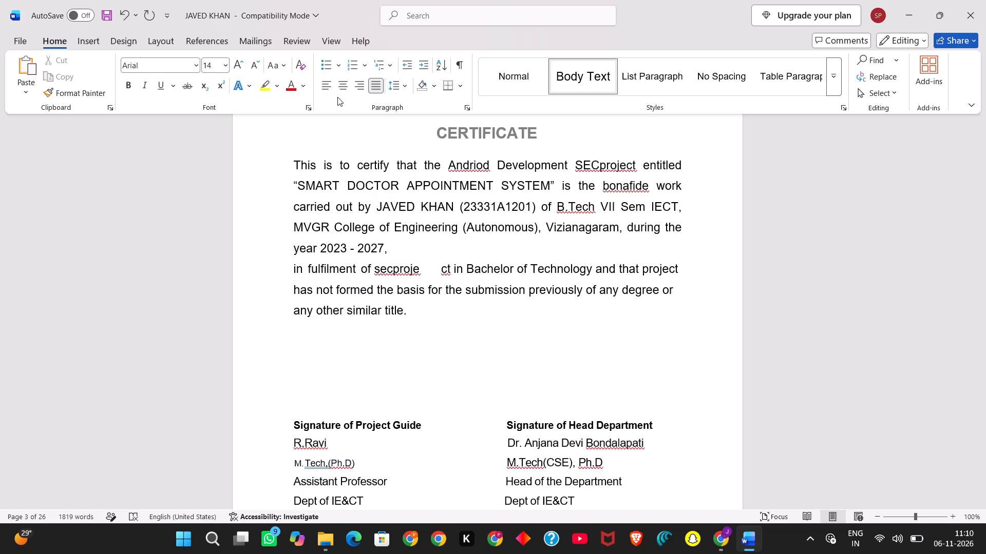
key("space")
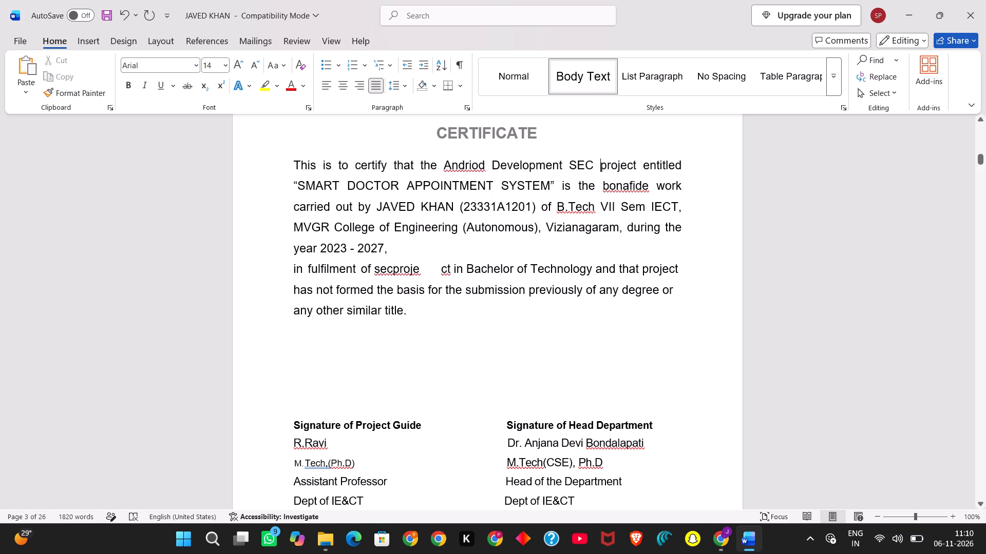
Join the Certificate line starting "in fulfilment of" onto the preceding line ending "year 2023 - 2027,".
left_click(472, 333)
left_click(394, 255)
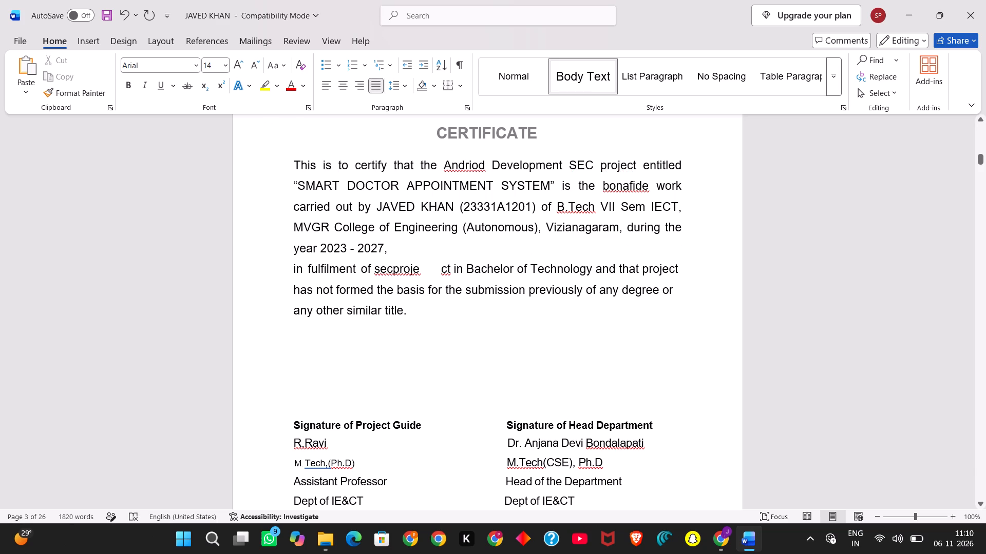
left_click(294, 270)
key("BackSpace")
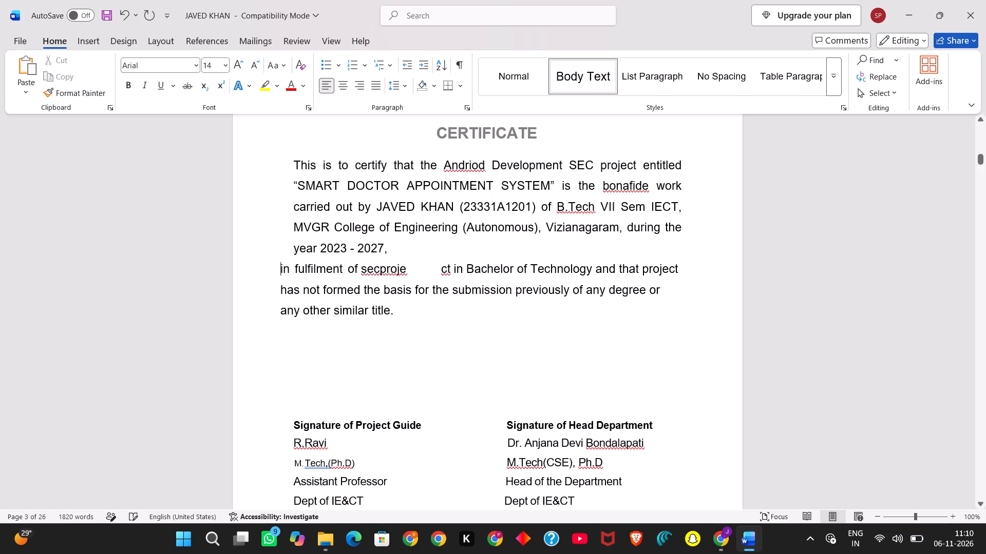
key("BackSpace")
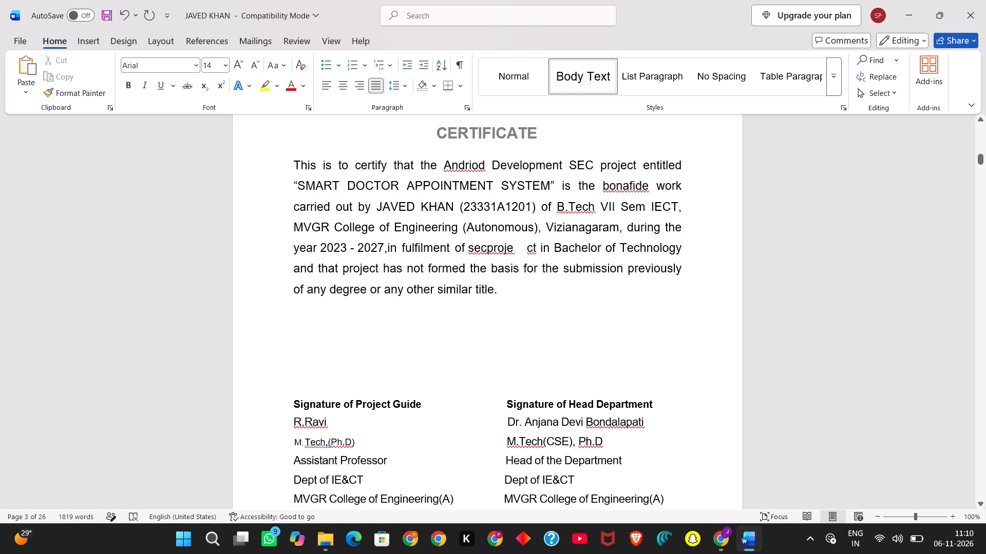
Correct the broken words "secproje ct" in the Certificate paragraph to read "sec project".
left_click(487, 245)
key("space")
left_click(526, 247)
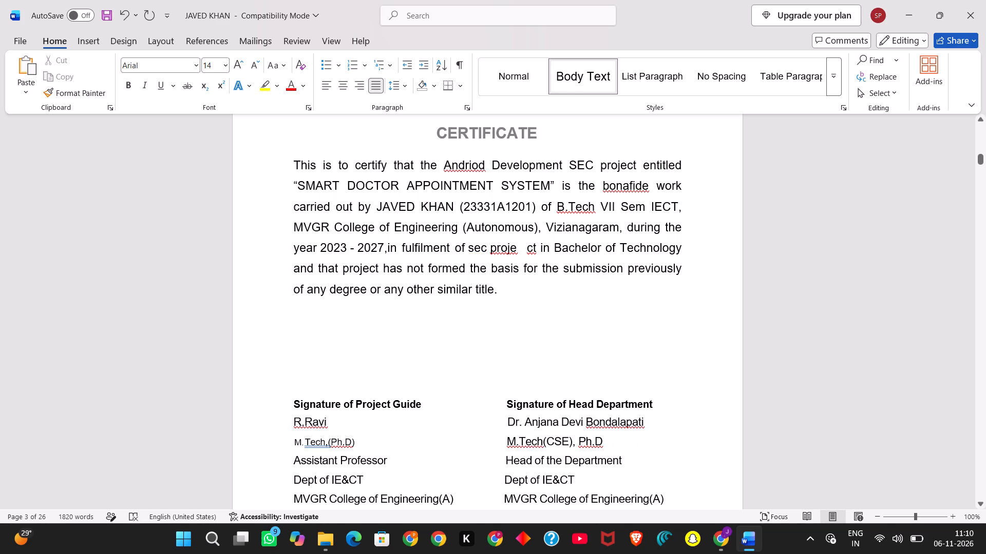
key("BackSpace")
key("BackSpace")
key("e")
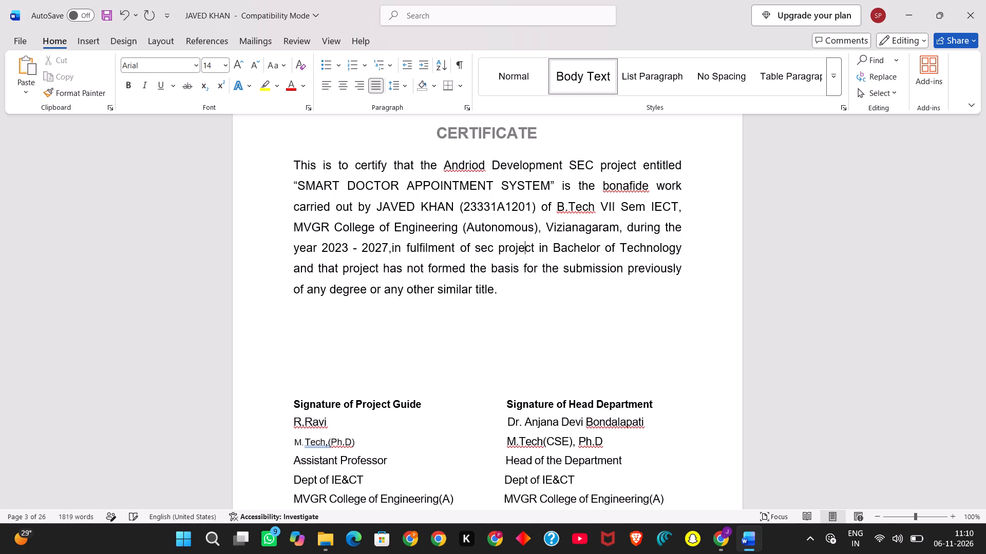
left_click(546, 292)
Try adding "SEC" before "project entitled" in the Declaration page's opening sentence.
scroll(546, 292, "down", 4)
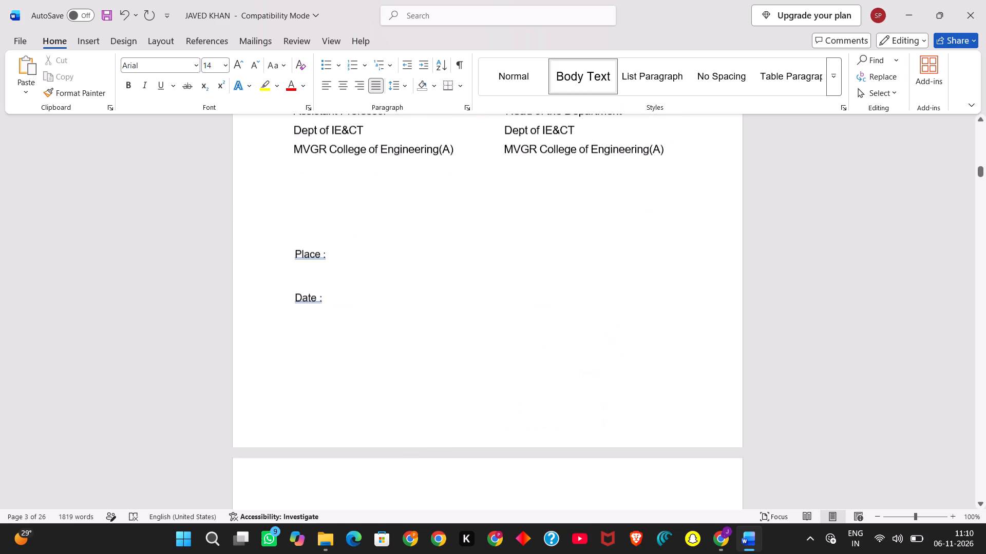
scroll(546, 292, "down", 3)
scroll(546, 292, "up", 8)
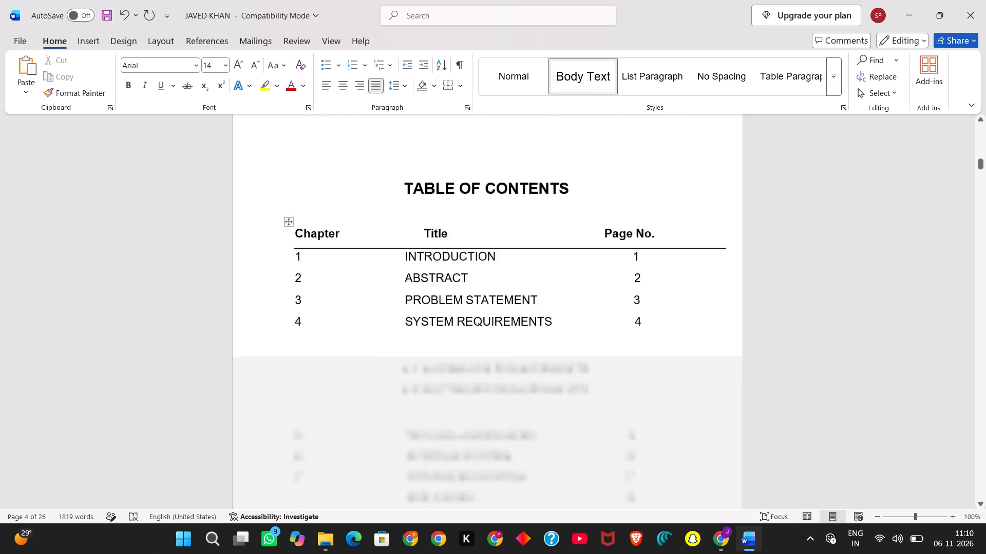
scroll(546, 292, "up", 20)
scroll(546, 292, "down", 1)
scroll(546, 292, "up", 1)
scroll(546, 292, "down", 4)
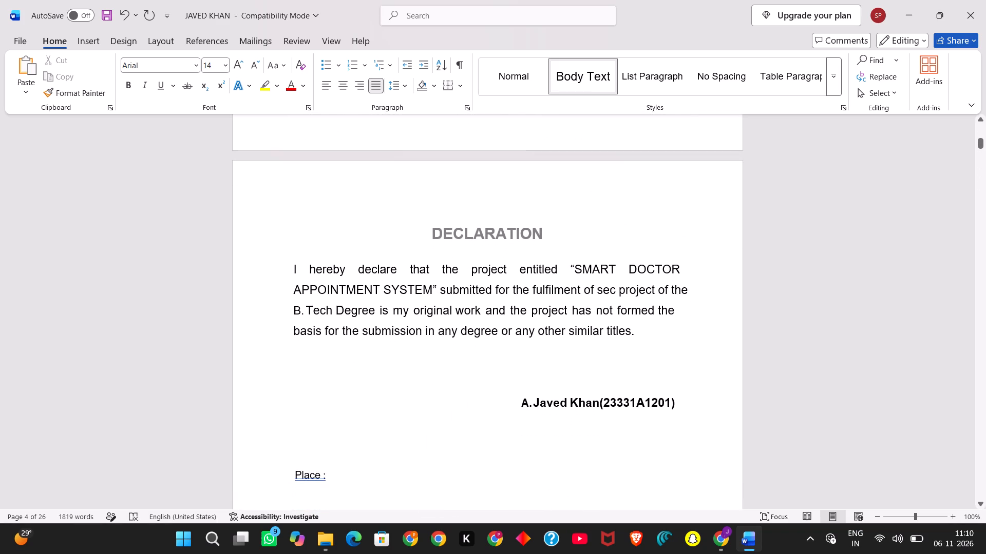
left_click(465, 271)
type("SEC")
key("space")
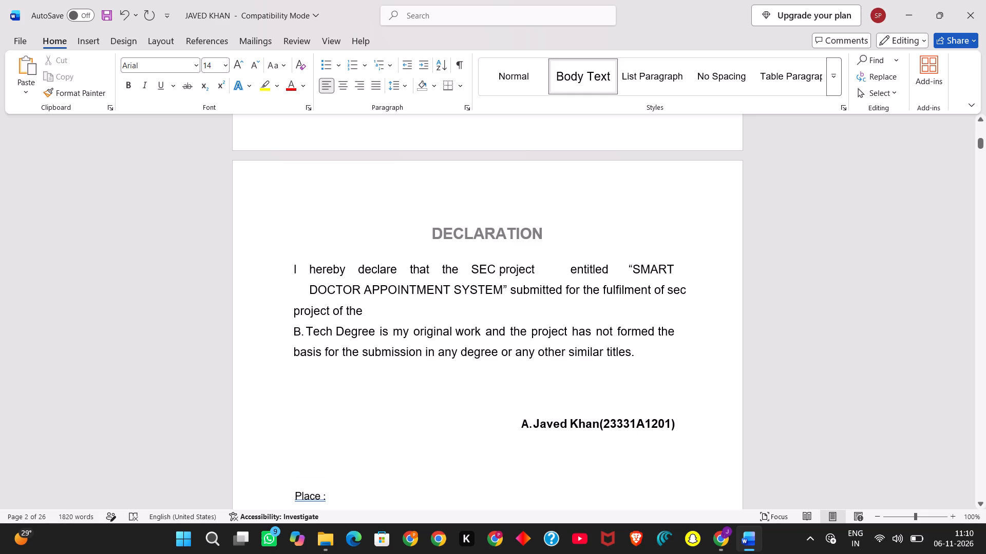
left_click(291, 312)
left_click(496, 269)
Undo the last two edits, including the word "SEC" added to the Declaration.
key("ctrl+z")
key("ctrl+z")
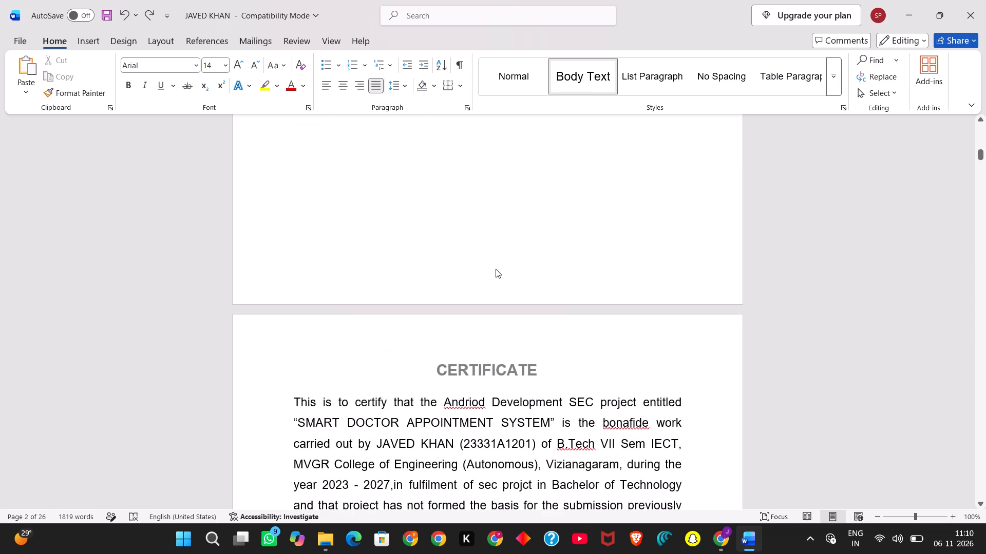
Save the report as a PDF named "ssss" in the root of drive D.
scroll(496, 269, "up", 3)
scroll(496, 269, "down", 11)
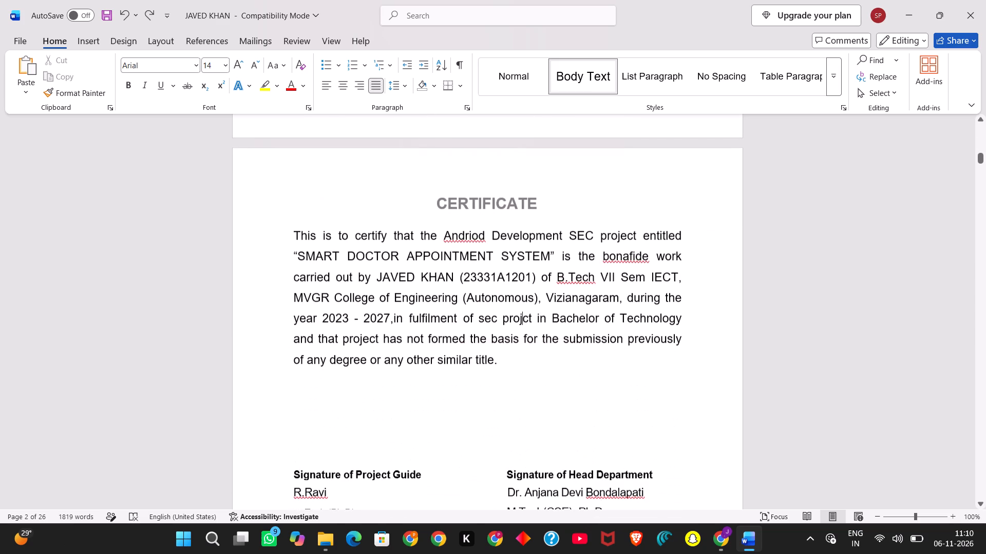
scroll(496, 269, "down", 15)
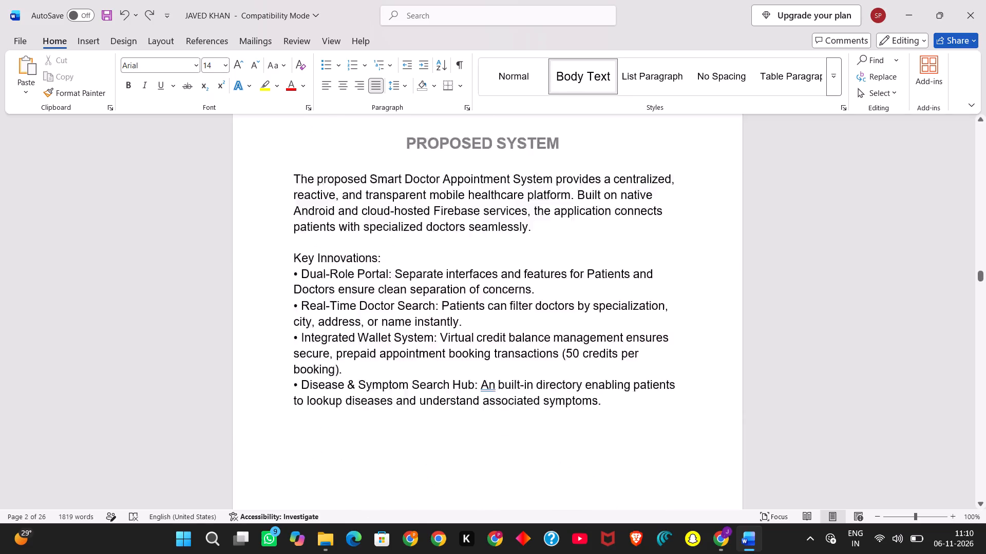
scroll(496, 269, "down", 3)
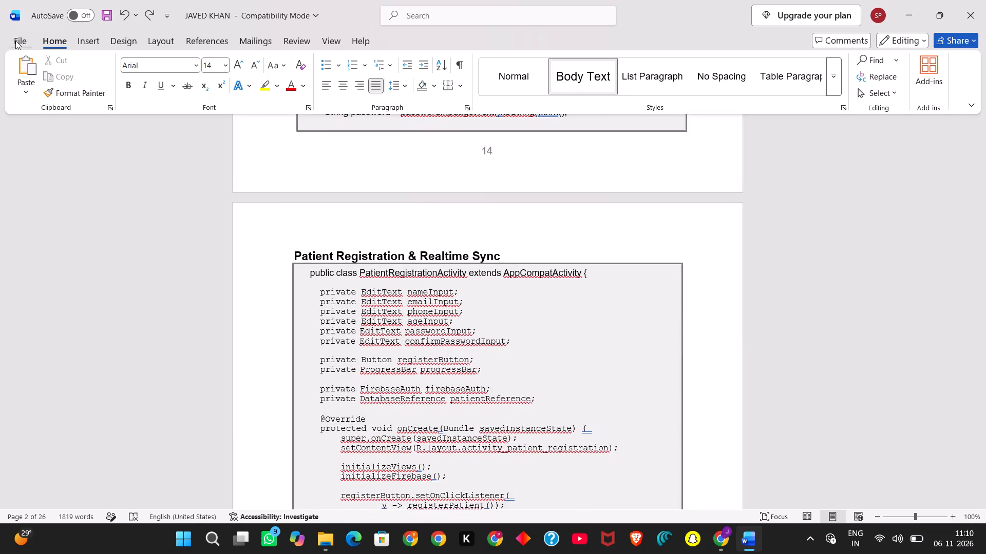
left_click(15, 41)
left_click(49, 233)
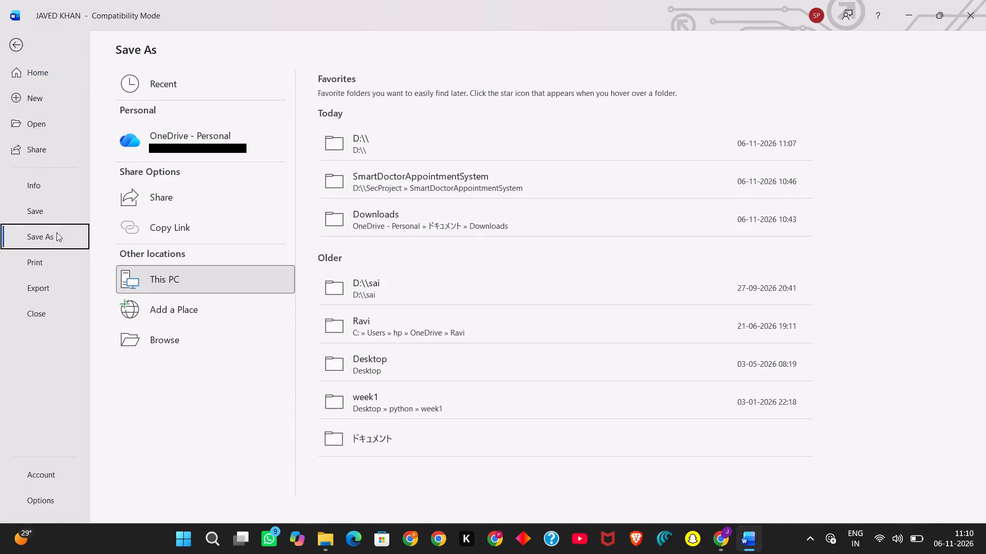
left_click(197, 277)
left_click(404, 147)
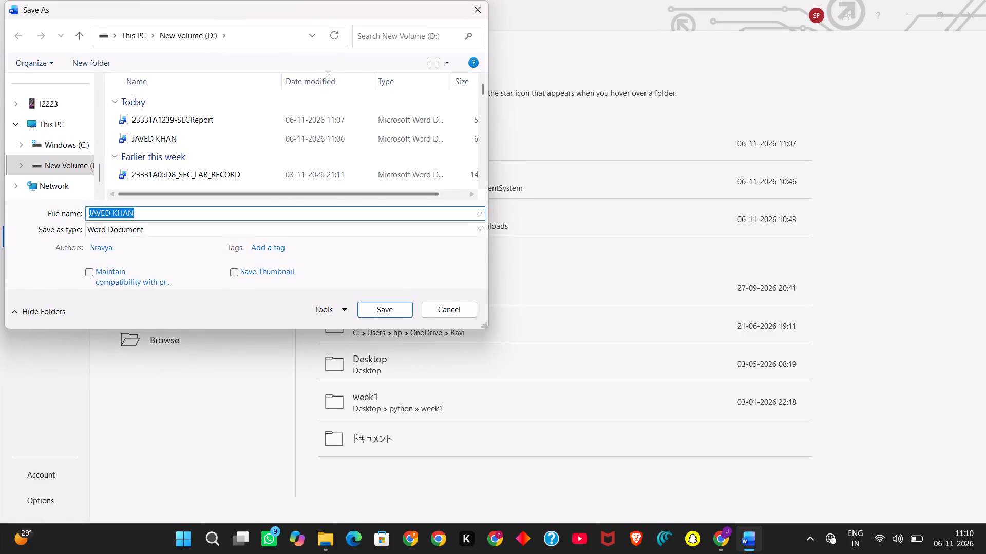
key("space")
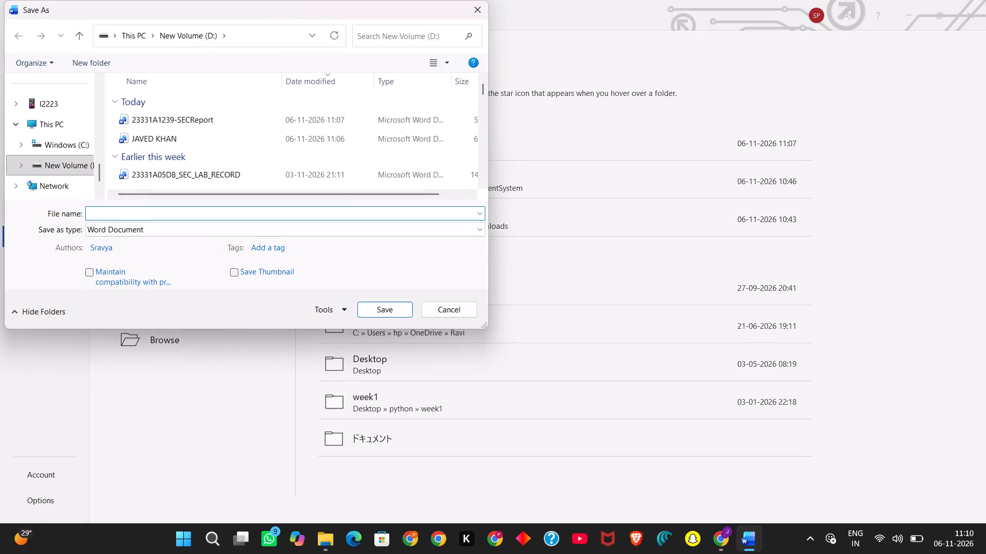
type("sss")
key("s")
left_click(287, 232)
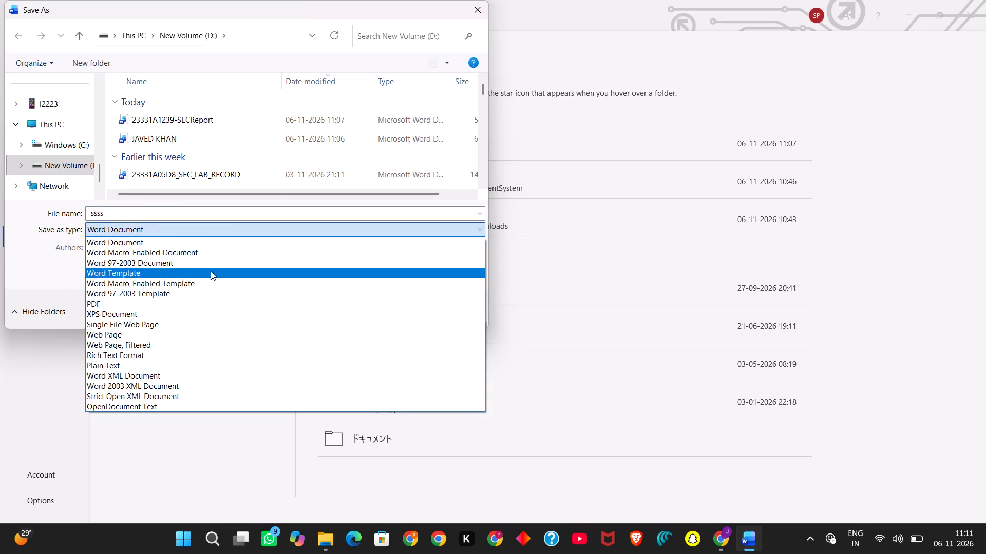
left_click(161, 303)
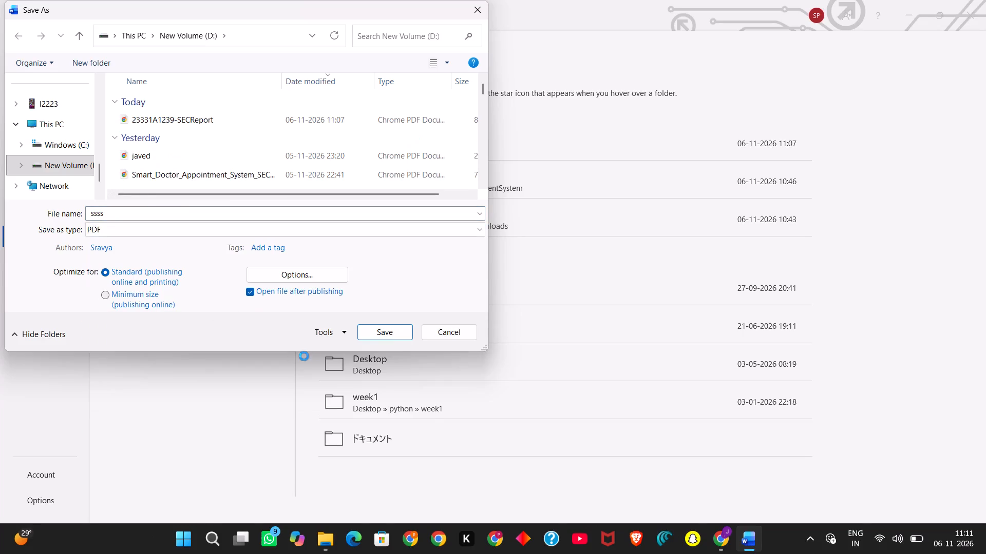
left_click(393, 335)
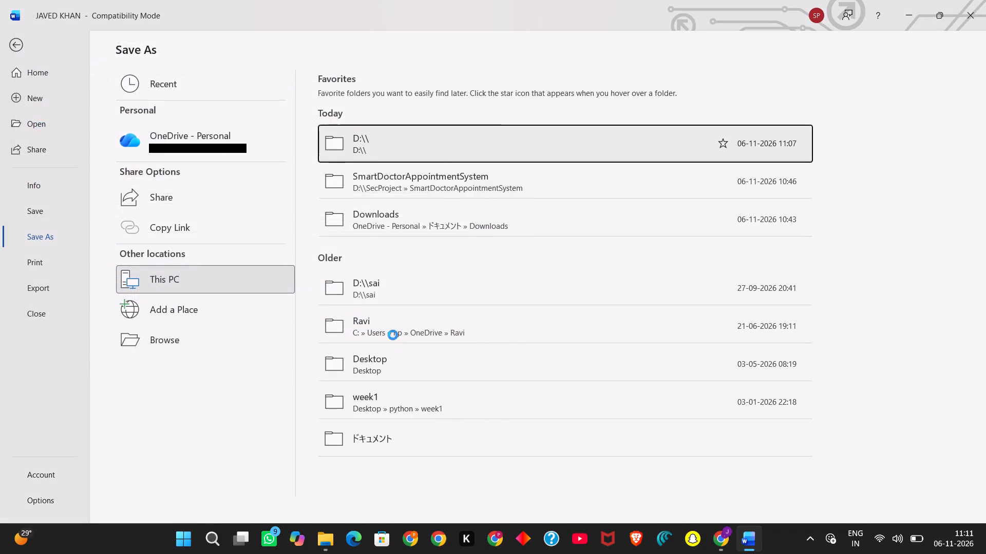
Close the browser window showing the exported ssss.pdf.
left_click(276, 539)
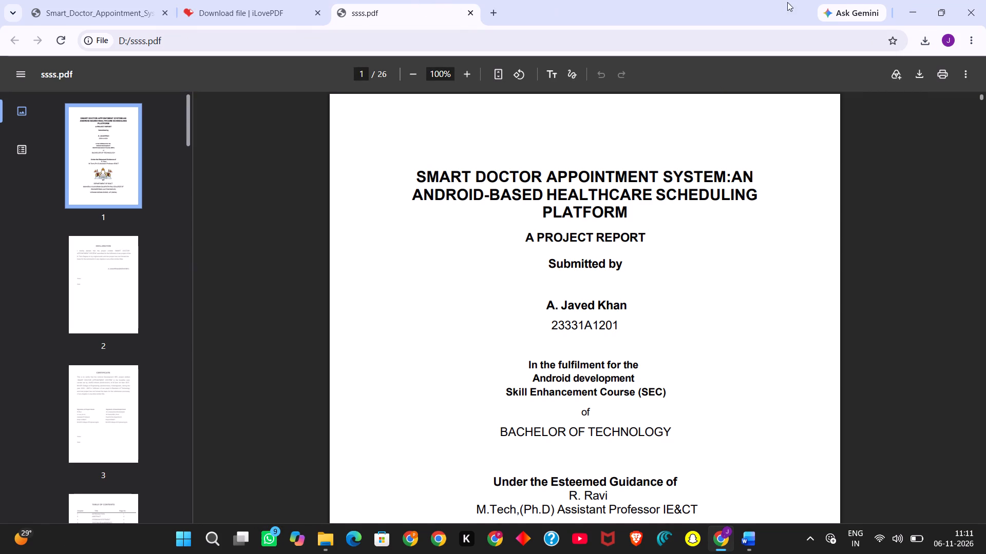
left_click(982, 3)
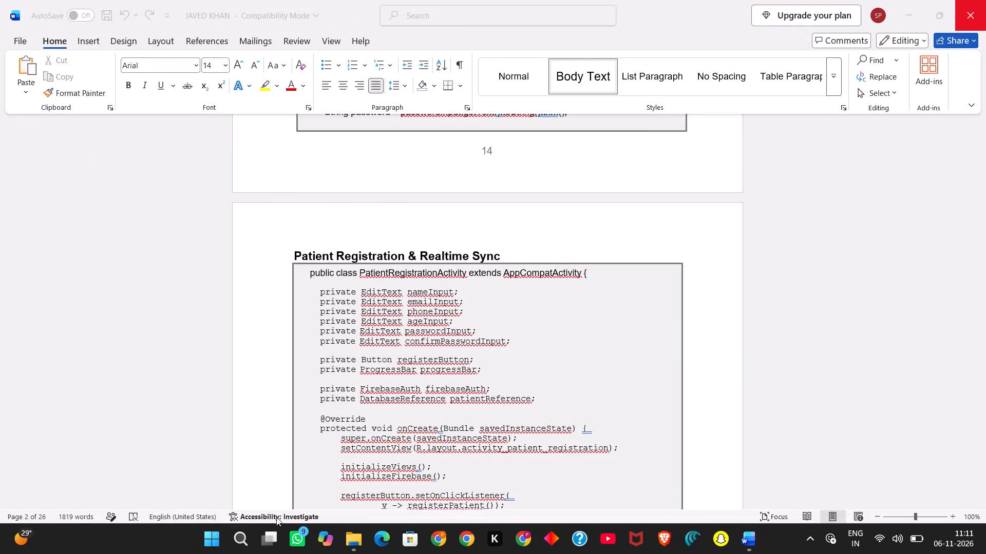
Switch to WhatsApp.
left_click(271, 544)
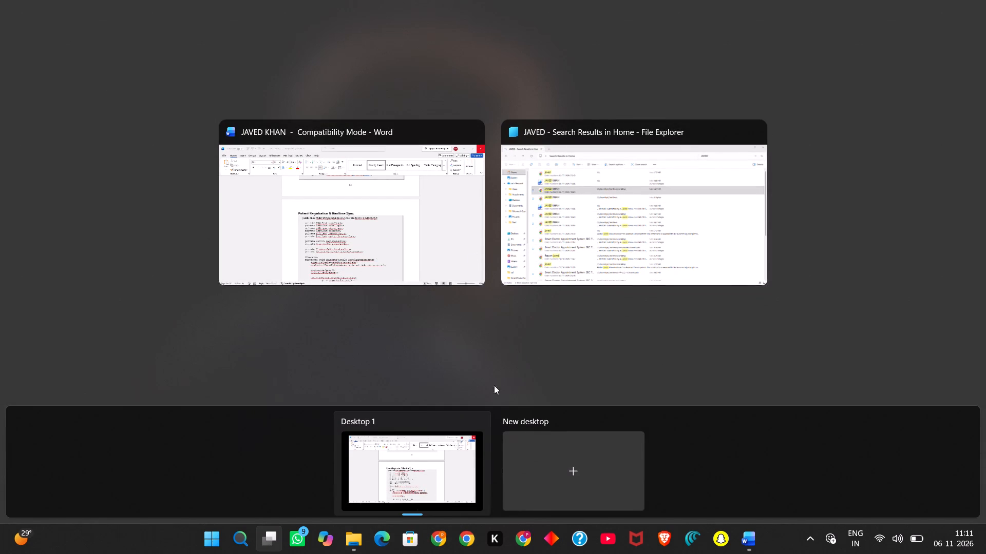
left_click(295, 529)
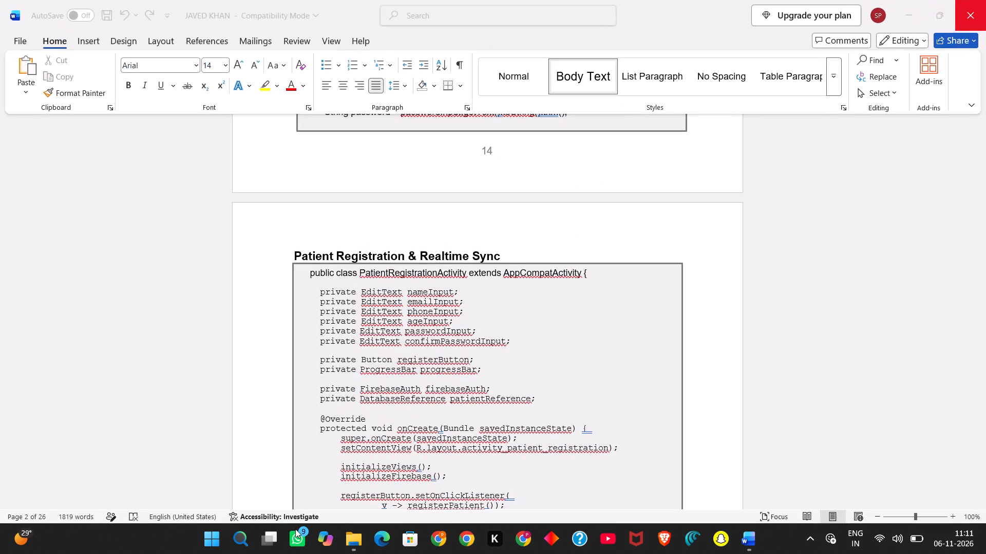
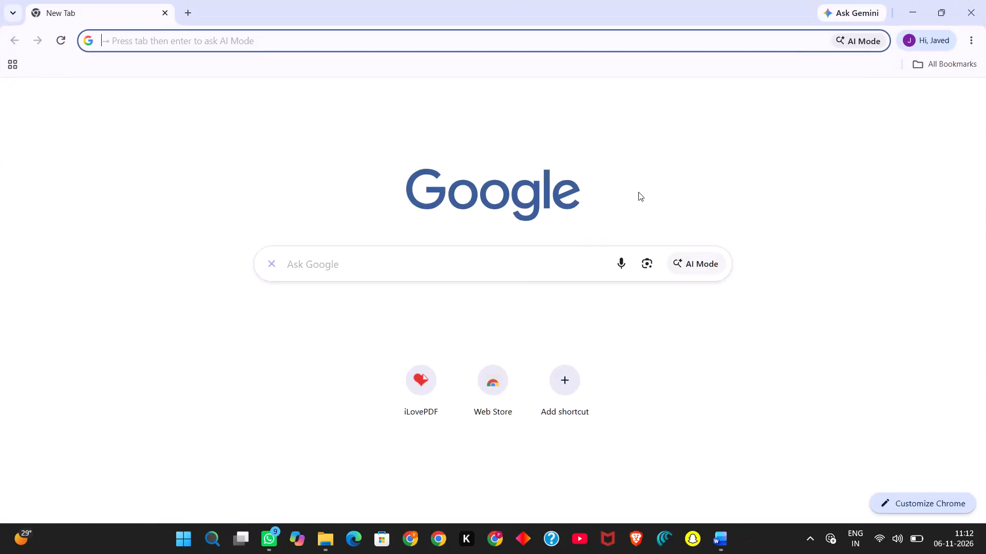
Open today's SECReport Word document from Chrome's download history and enable editing in Word.
left_click(974, 38)
left_click(843, 199)
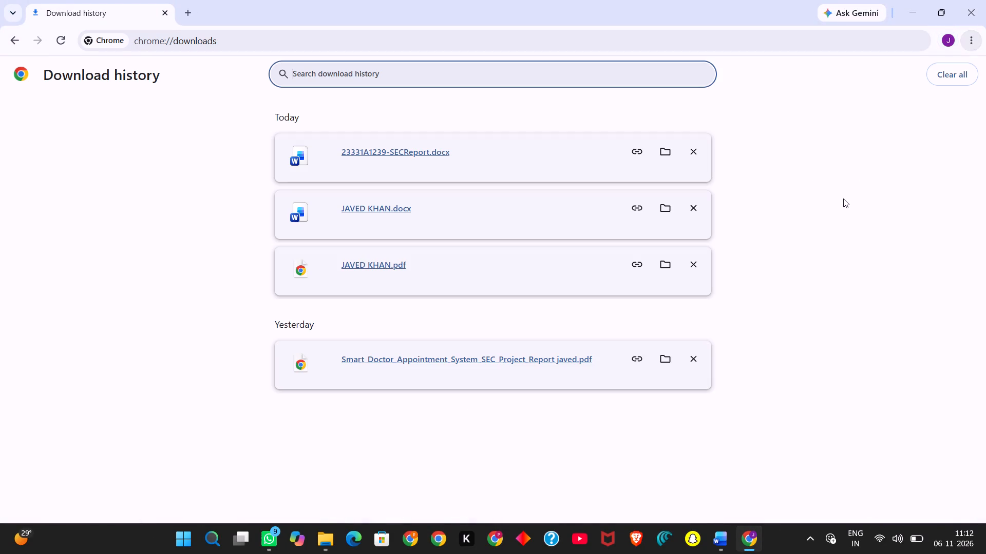
left_click(434, 152)
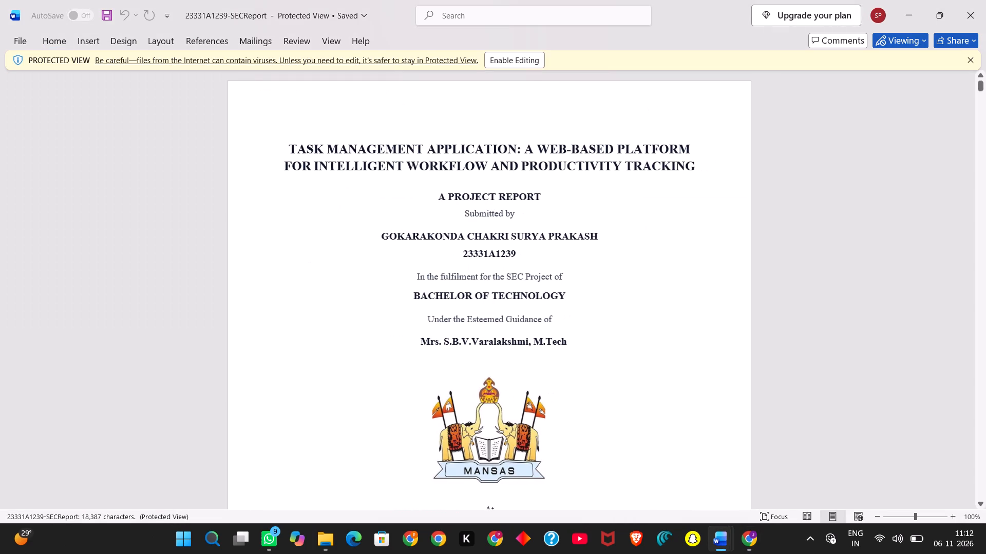
left_click(524, 63)
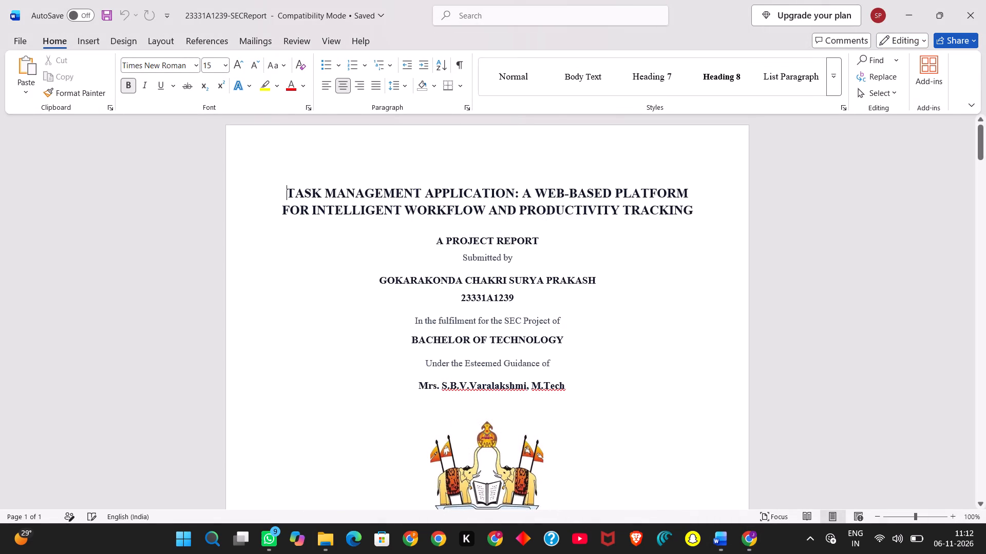
Add the line "MEAN STACK DEVELOPMENT" on the cover page below "In the fulfilment for the SEC Project of".
left_click(564, 320)
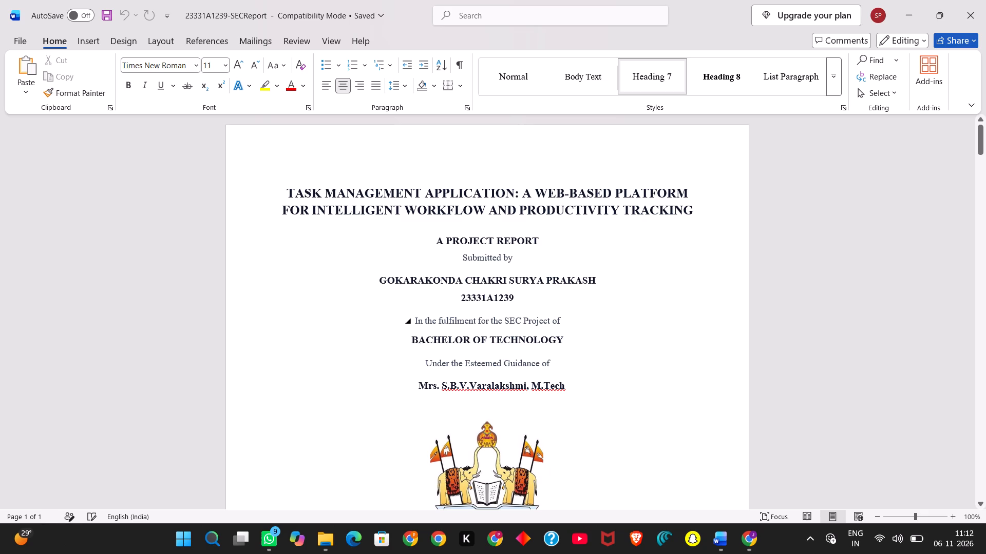
key("Return")
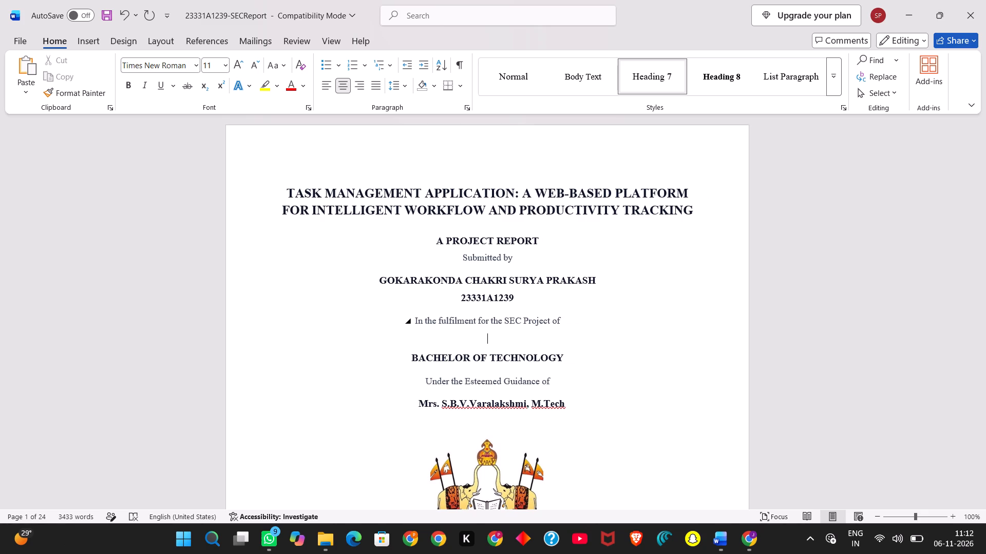
type("MEaN")
key("BackSpace")
key("BackSpace")
type("AN")
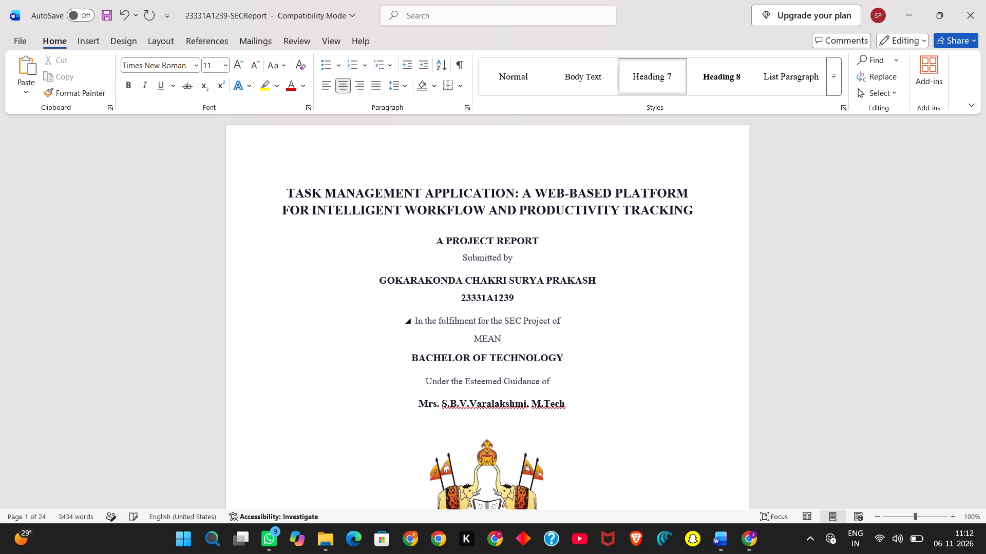
key("space")
type("STACK")
key("space")
key("shift+d")
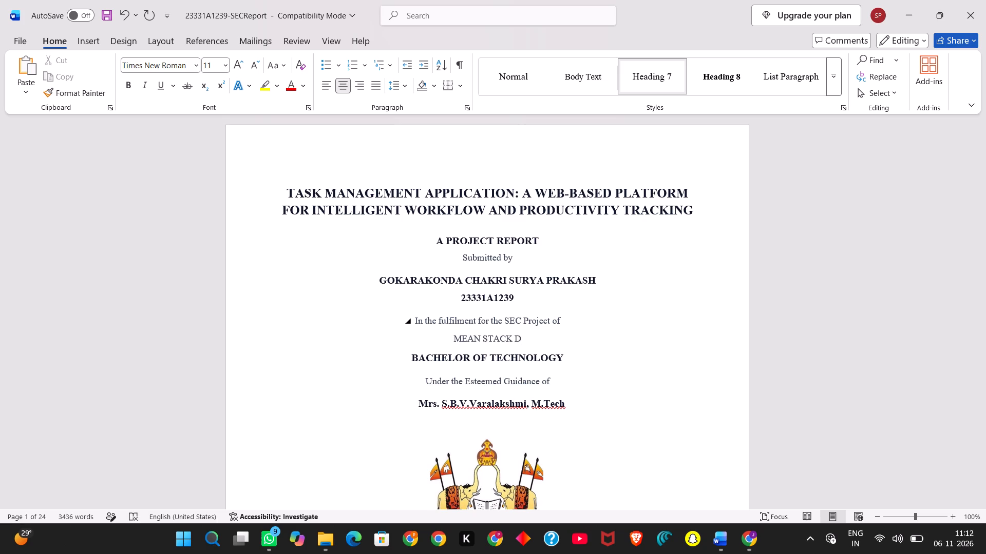
type("EVELOPMENT")
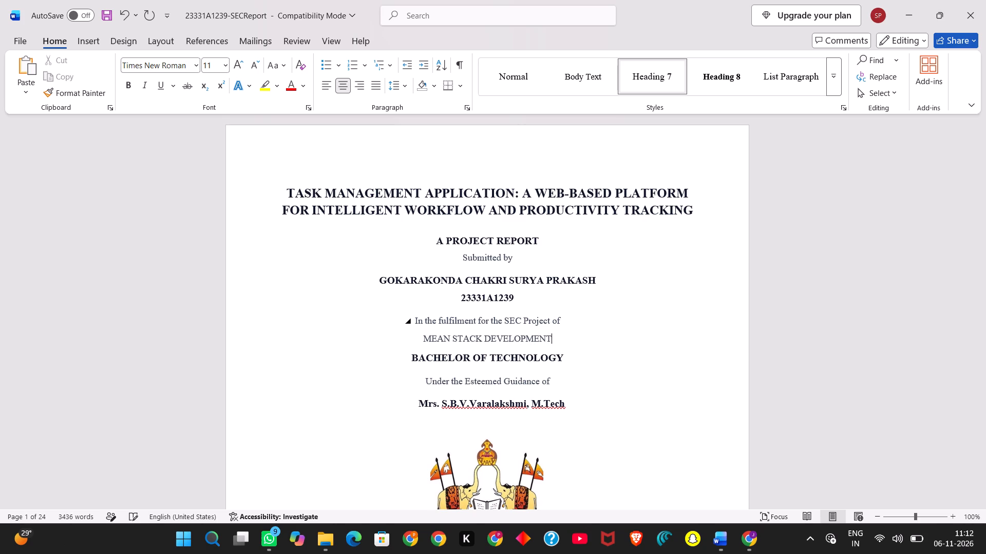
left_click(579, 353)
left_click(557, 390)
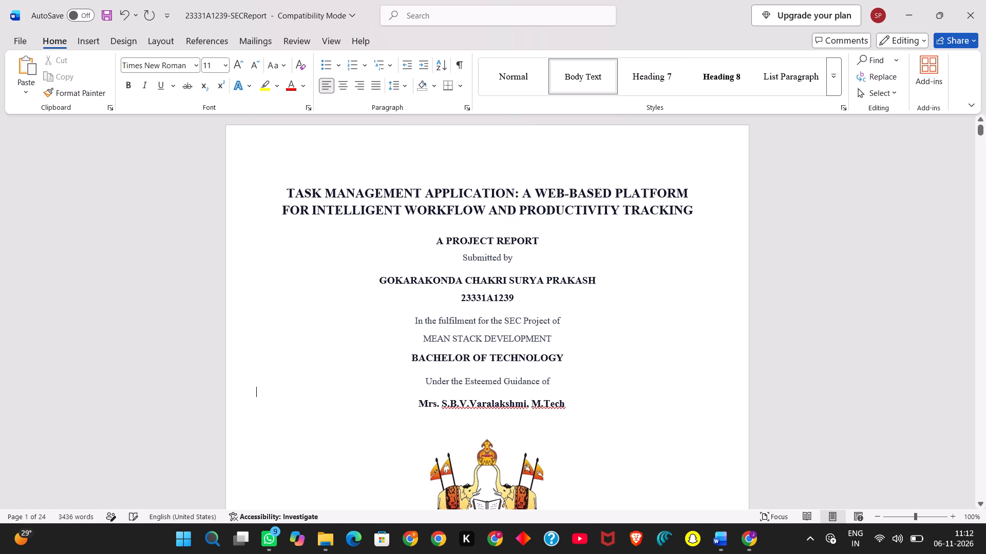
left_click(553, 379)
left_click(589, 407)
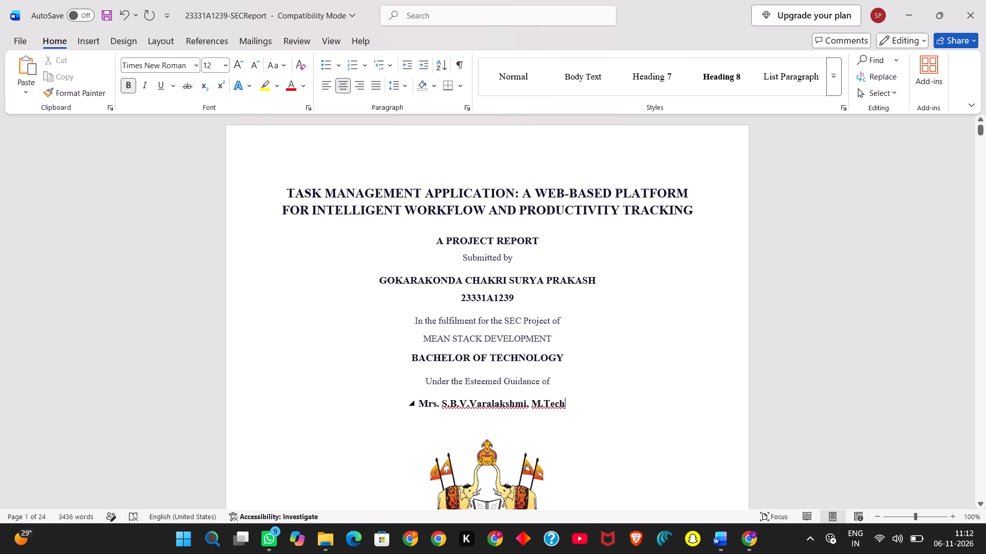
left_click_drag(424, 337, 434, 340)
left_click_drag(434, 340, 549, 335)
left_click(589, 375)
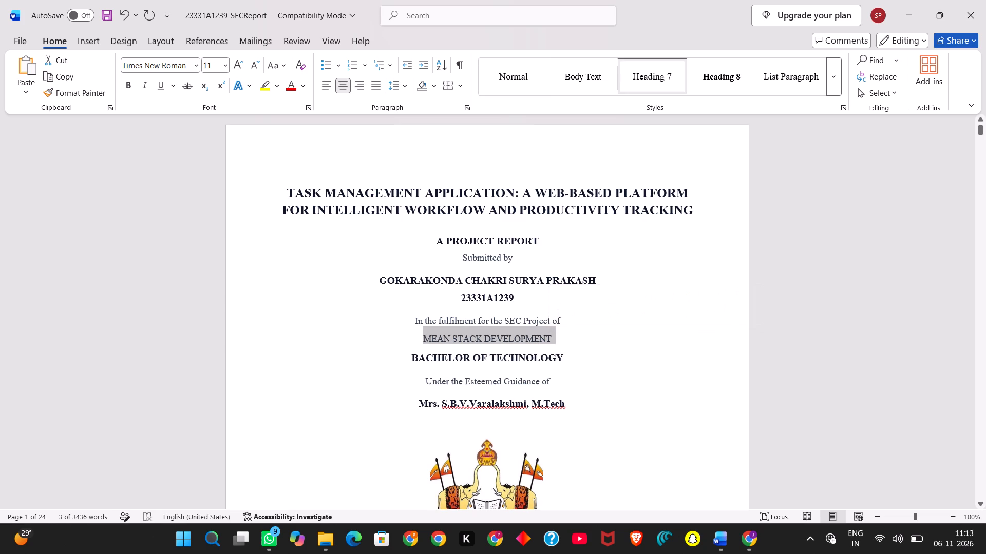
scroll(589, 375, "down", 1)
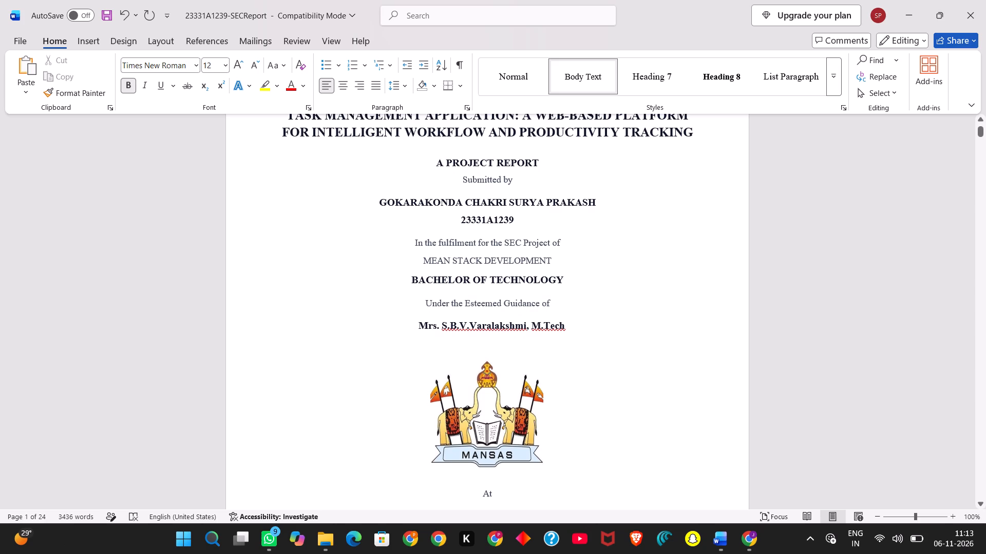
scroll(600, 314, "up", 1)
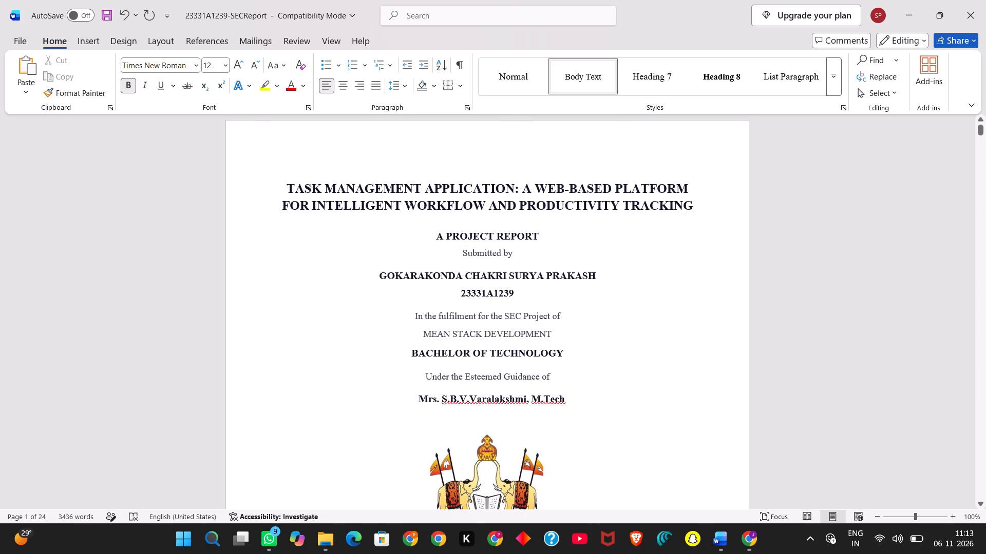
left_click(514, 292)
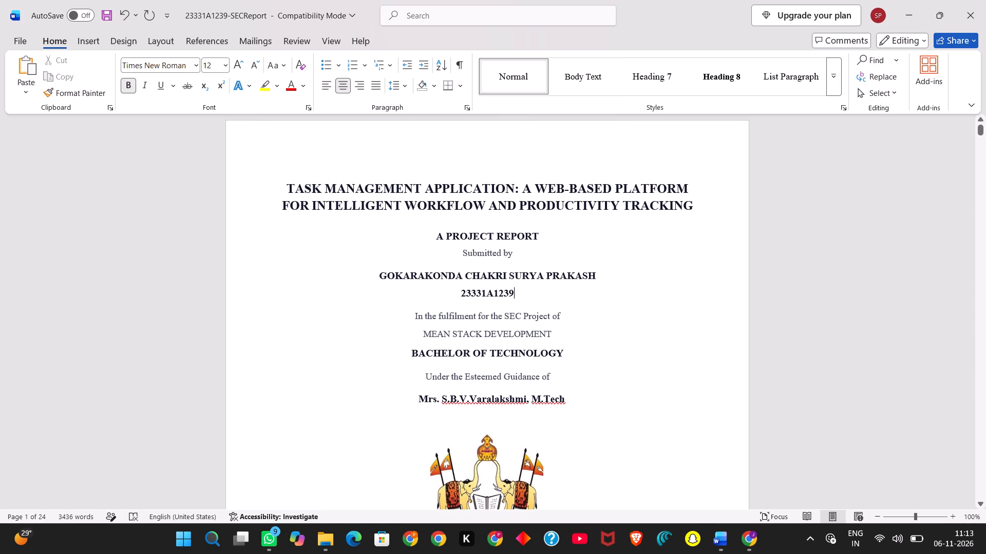
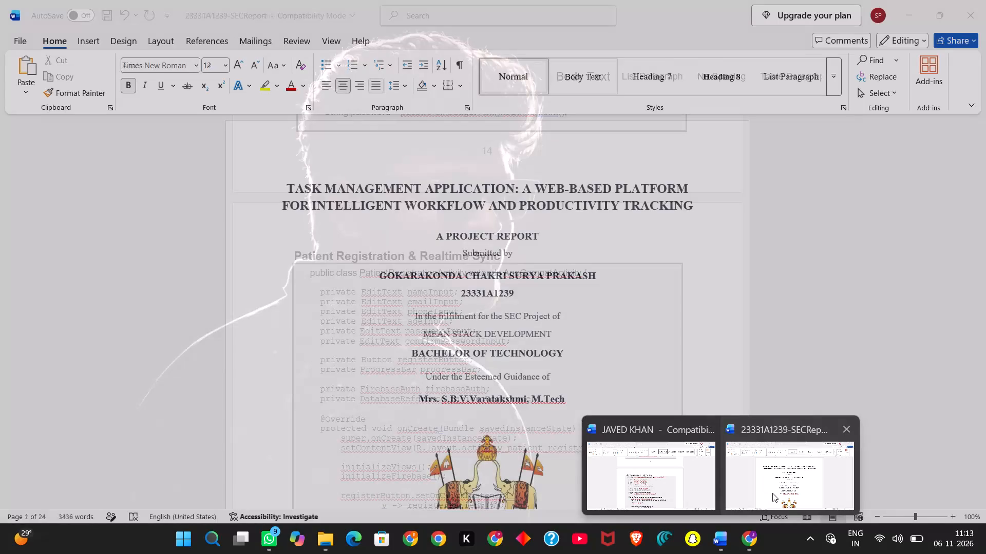
left_click(772, 493)
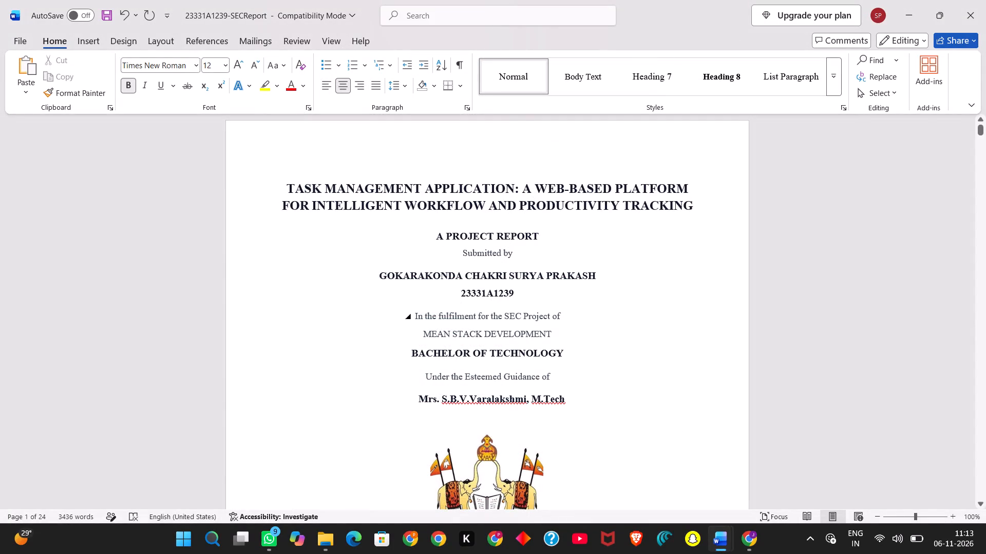
left_click_drag(505, 313, 531, 316)
left_click_drag(531, 316, 561, 318)
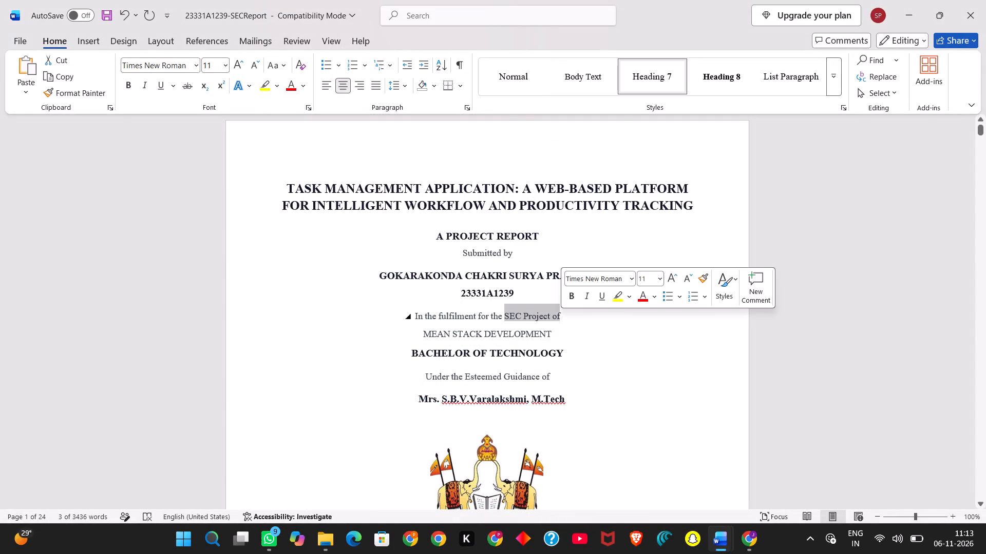
key("BackSpace")
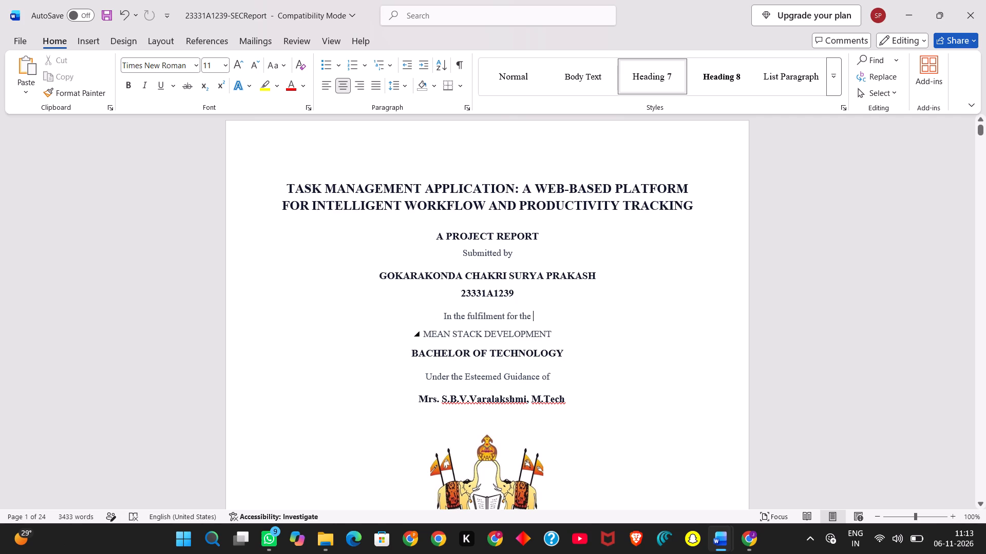
Add the line "OF SKILL ENHANCEMENT COURSE" directly below "MEAN STACK DEVELOPMENT" on the cover page, using a line break within the same paragraph.
left_click(557, 333)
key("shift+Return")
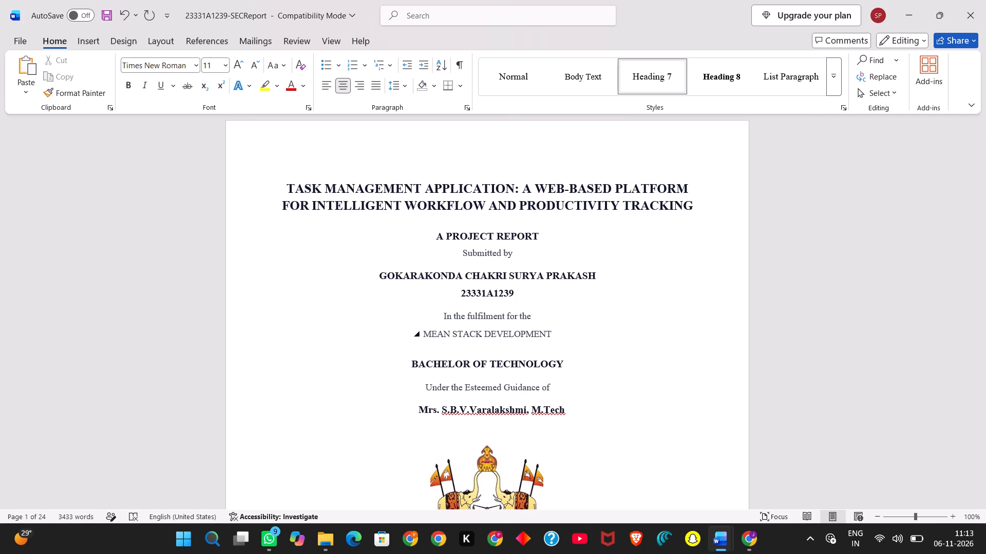
type("OF")
key("space")
key("shift+s")
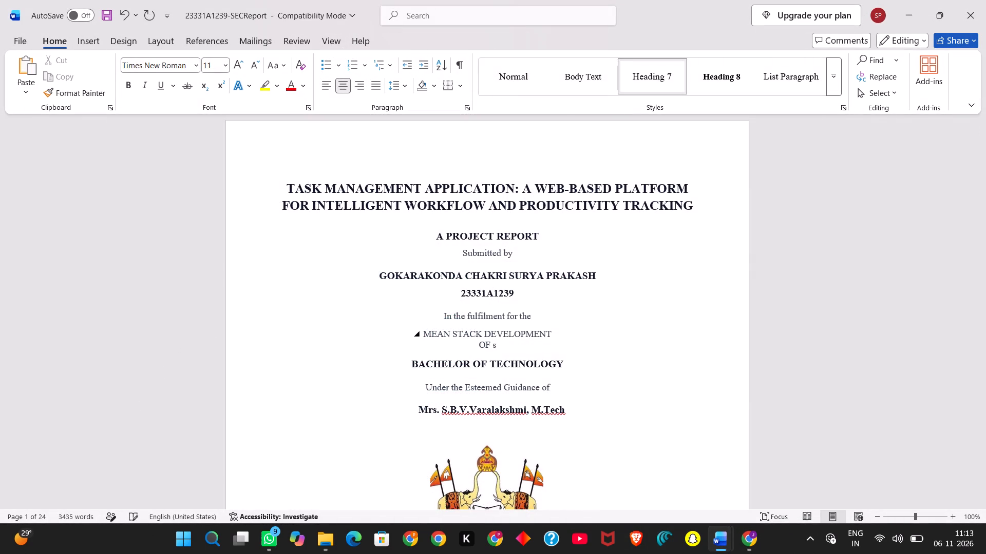
key("BackSpace")
type("SKILL ENHANCEMENT COURSE")
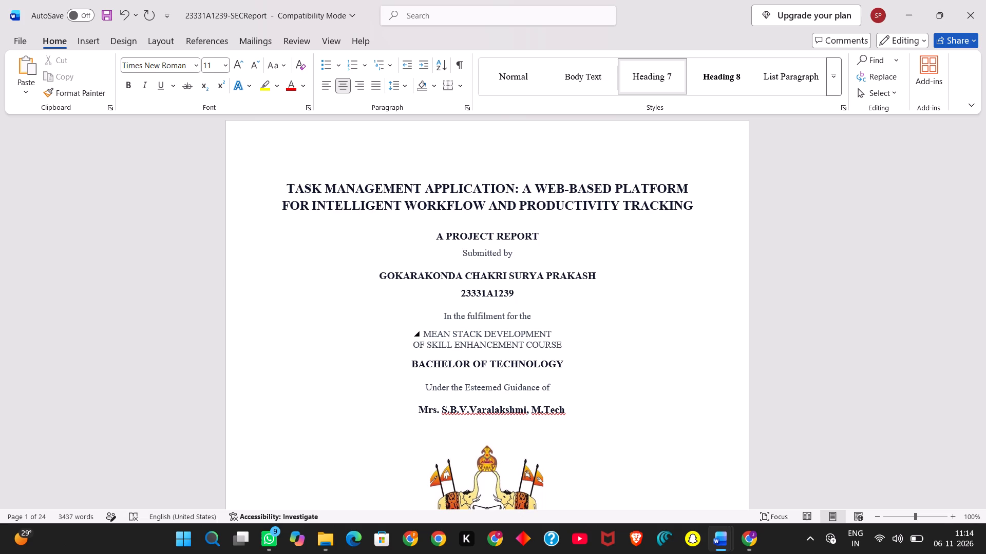
Make the "MEAN STACK DEVELOPMENT" and "OF SKILL ENHANCEMENT COURSE" lines on the cover page bold.
left_click_drag(423, 331, 428, 333)
left_click_drag(428, 333, 561, 345)
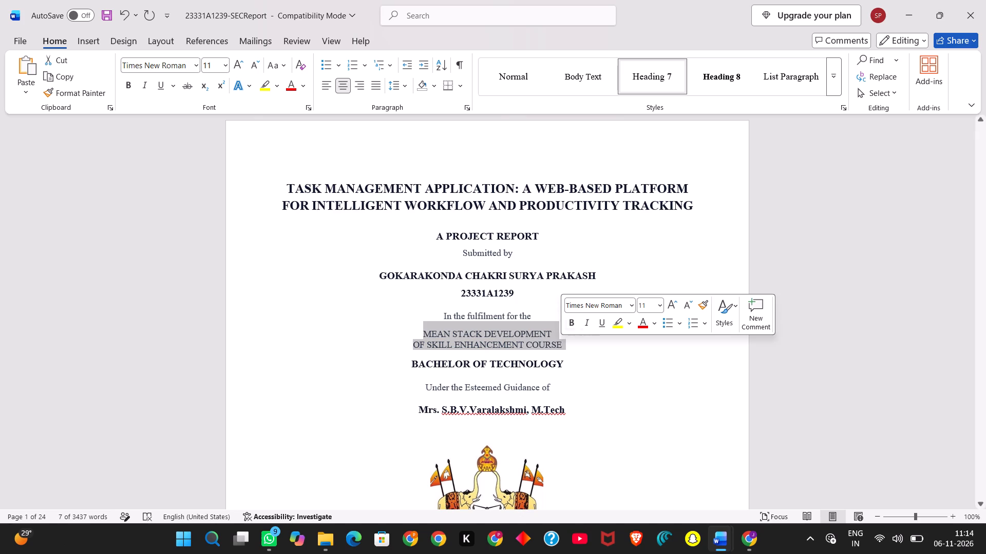
left_click(573, 326)
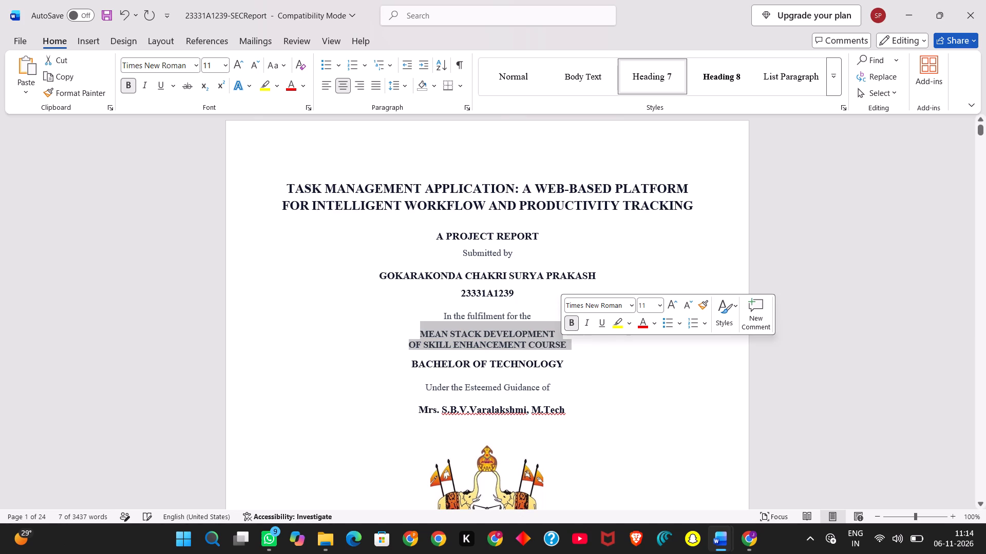
left_click(612, 364)
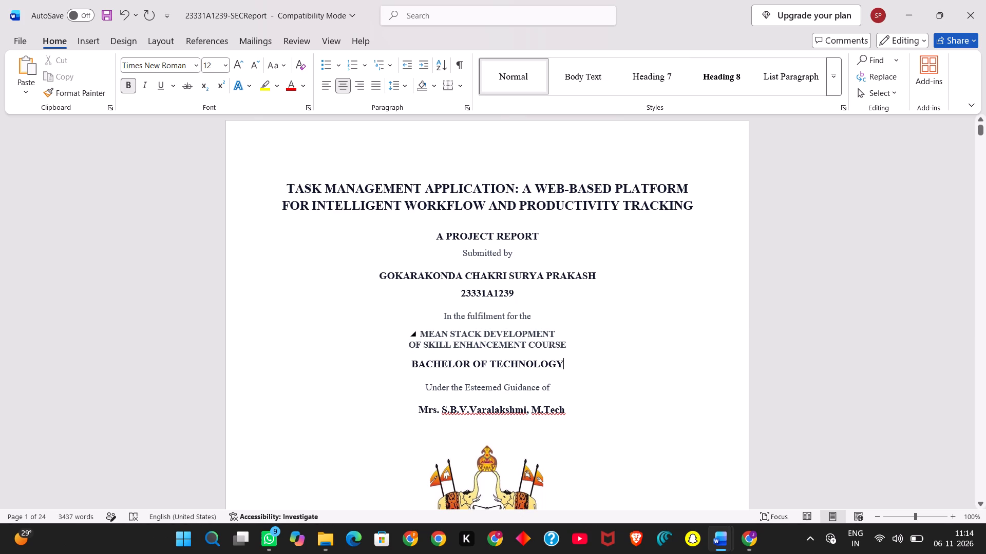
Increase the line spacing of the "MEAN STACK DEVELOPMENT OF SKILL ENHANCEMENT COURSE" paragraph on the cover page.
left_click_drag(420, 332, 550, 342)
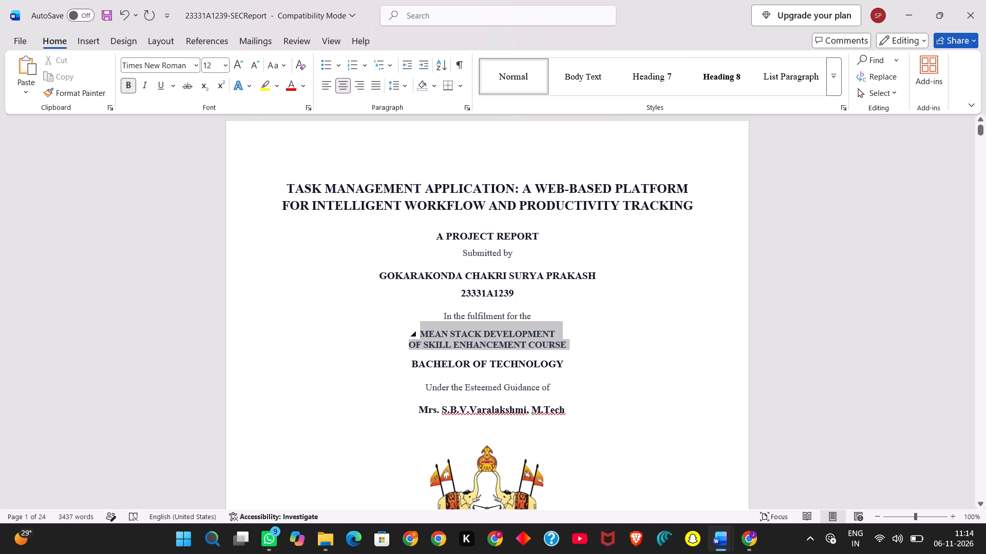
left_click_drag(550, 342, 559, 341)
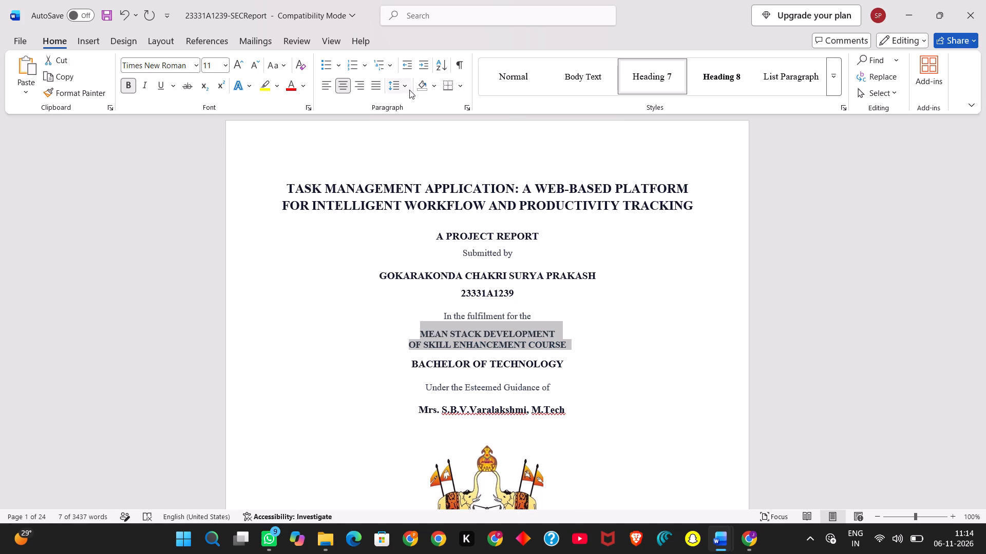
left_click_drag(407, 89, 416, 135)
left_click(416, 135)
left_click(631, 323)
Check the cover page's wording and layout from the revised course lines down to the college address.
scroll(631, 323, "down", 2)
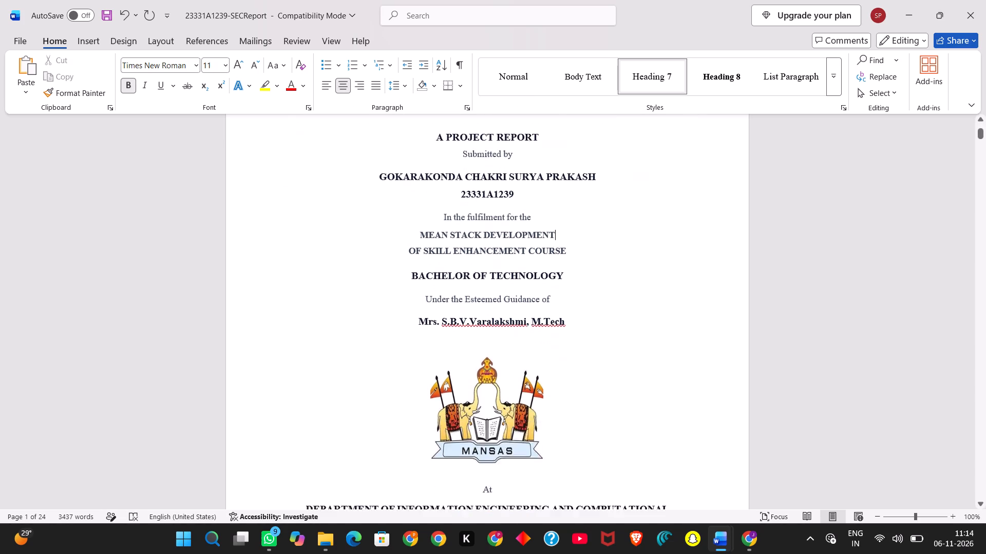
scroll(631, 323, "down", 1)
scroll(631, 323, "up", 1)
scroll(631, 323, "down", 1)
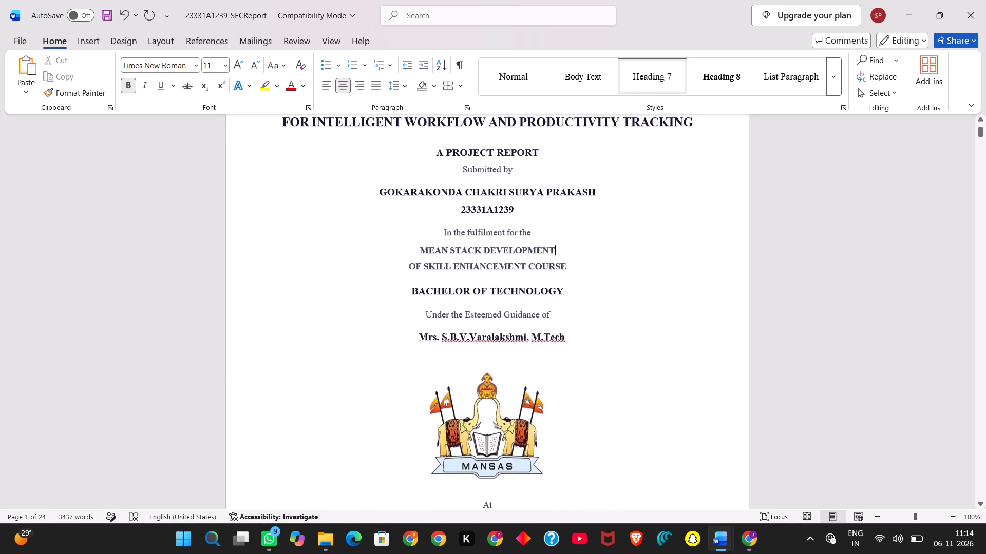
scroll(631, 323, "down", 1)
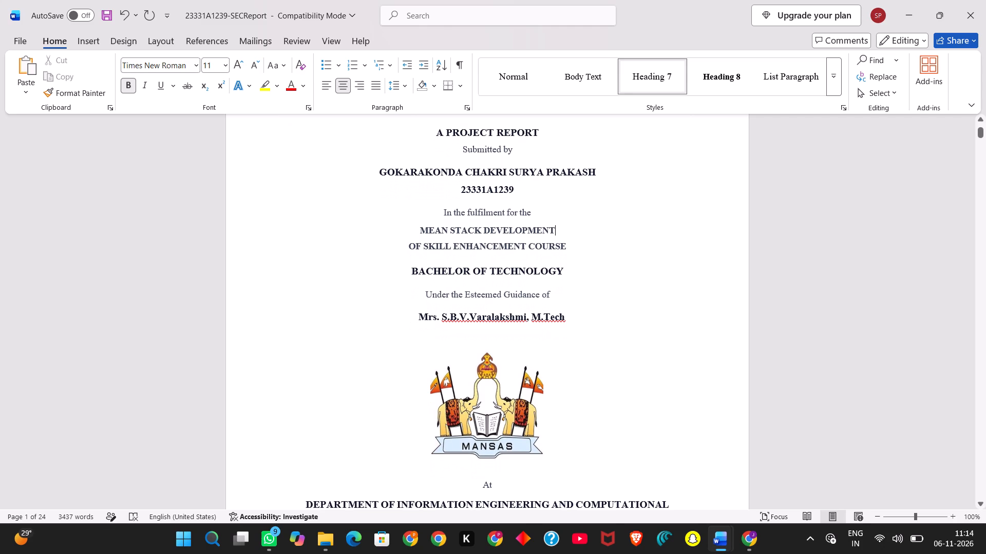
scroll(631, 323, "down", 1)
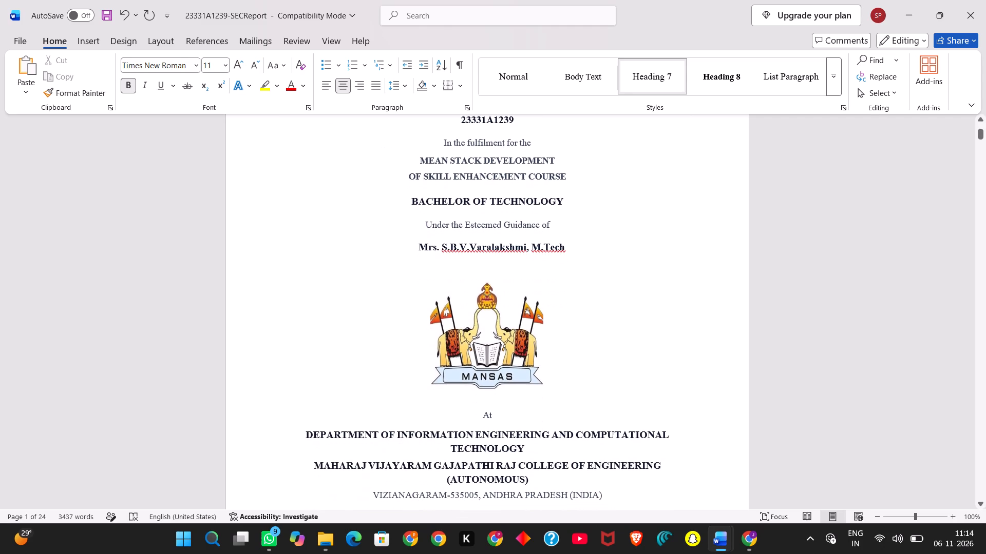
scroll(631, 323, "down", 1)
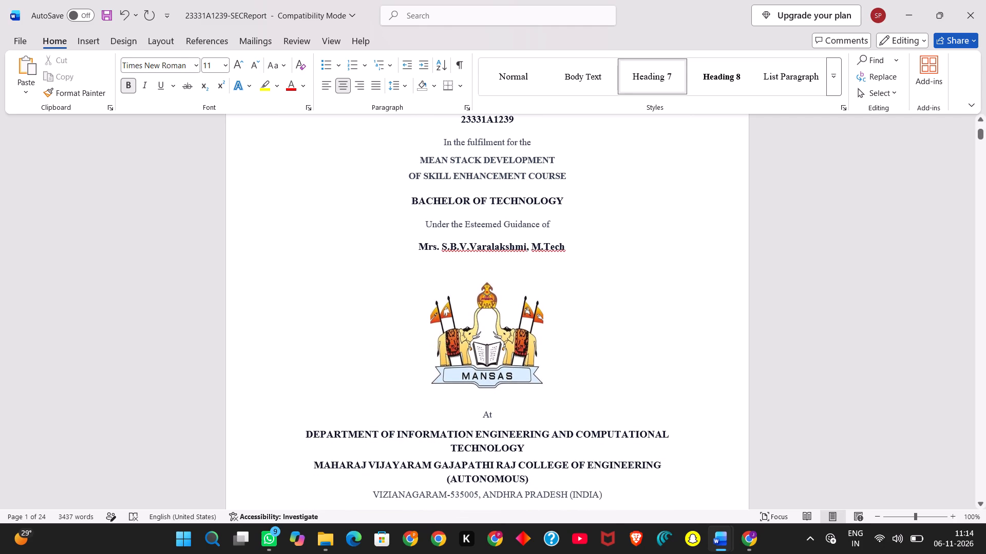
left_click(421, 173)
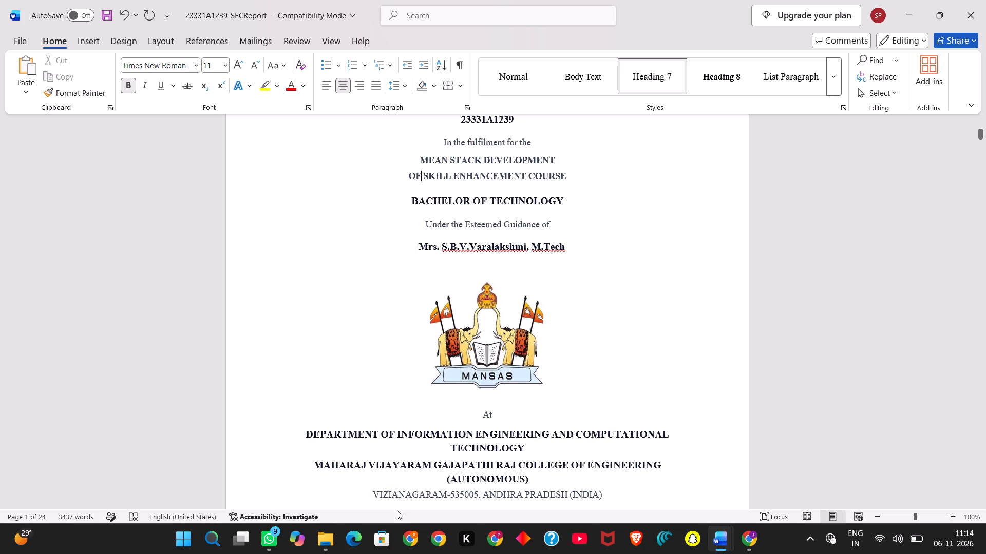
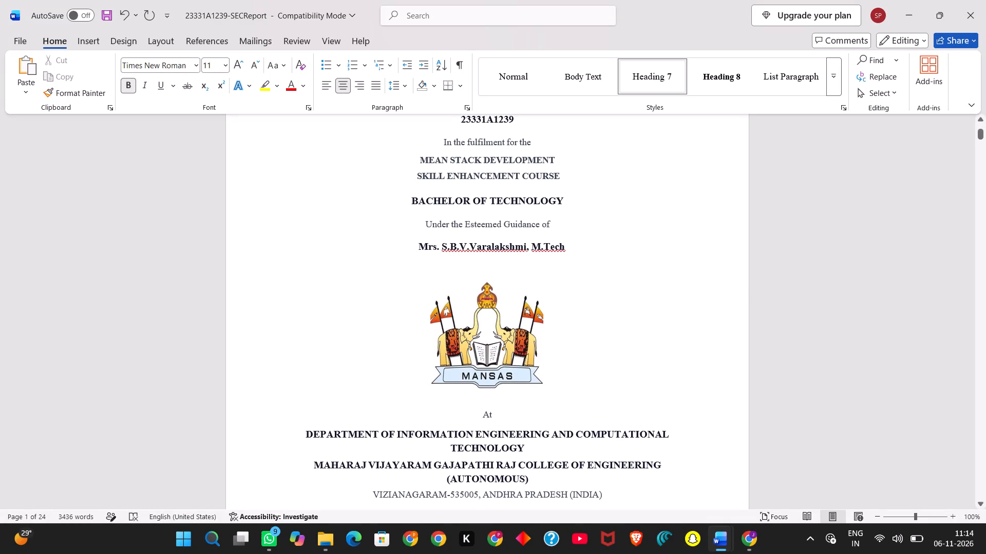
Add the line "OF" below "BACHELOR OF TECHNOLOGY" on the cover page, separated by one empty line, using line breaks within the same paragraph.
left_click(566, 200)
key("shift+Return")
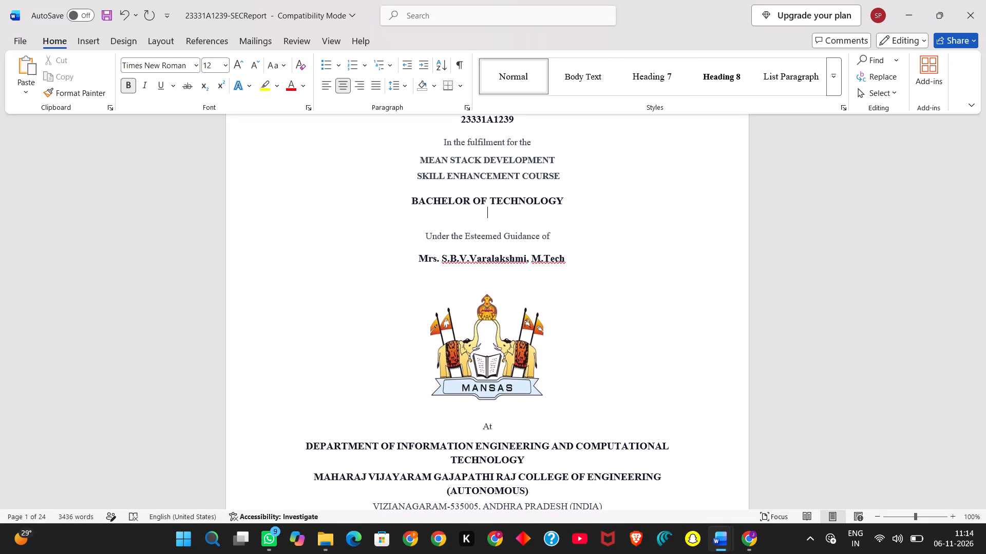
type("OF")
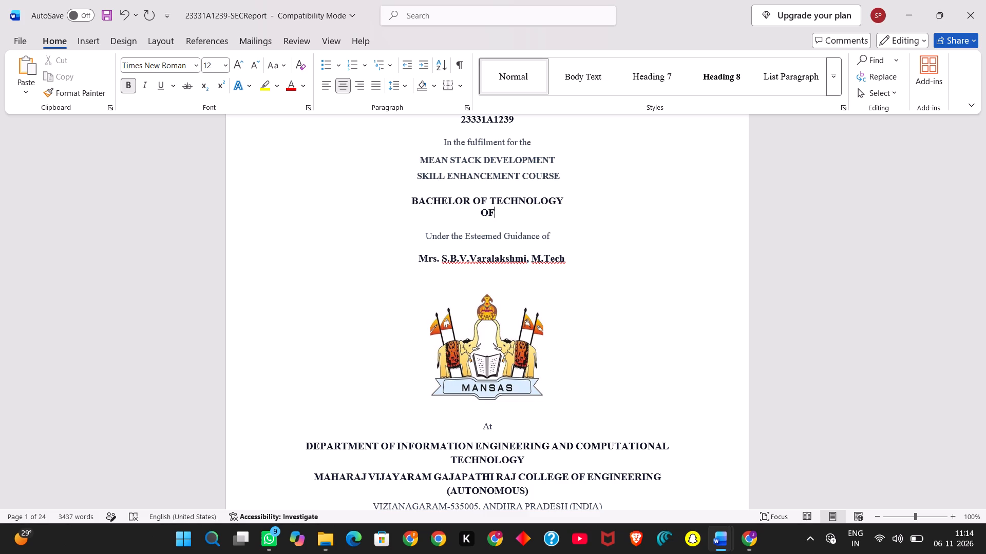
left_click(571, 201)
key("shift+Return")
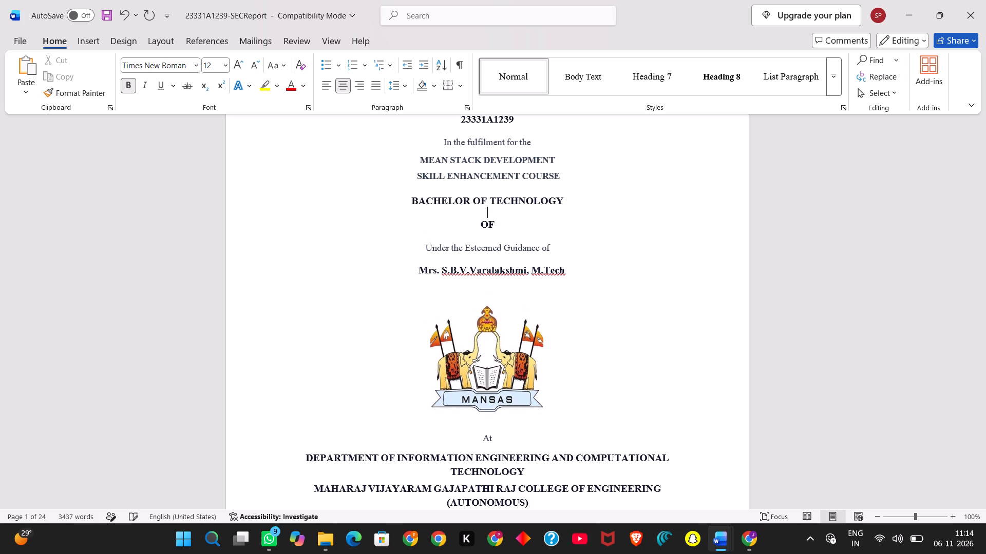
left_click(583, 233)
Check the cover page layout and look over the report's opening pages for remaining wording that needs correcting.
scroll(583, 233, "right", 2)
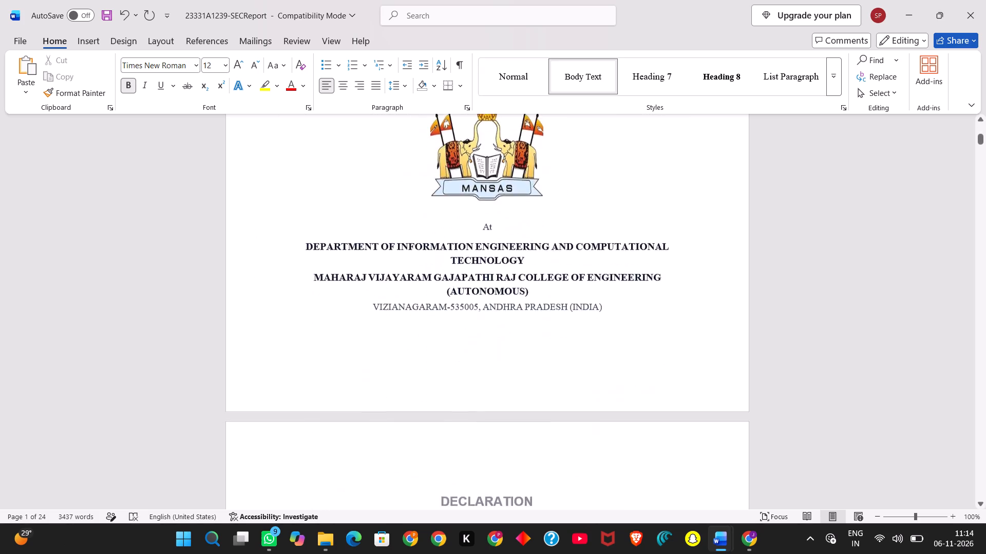
scroll(583, 233, "down", 4)
scroll(583, 233, "up", 7)
scroll(583, 233, "down", 2)
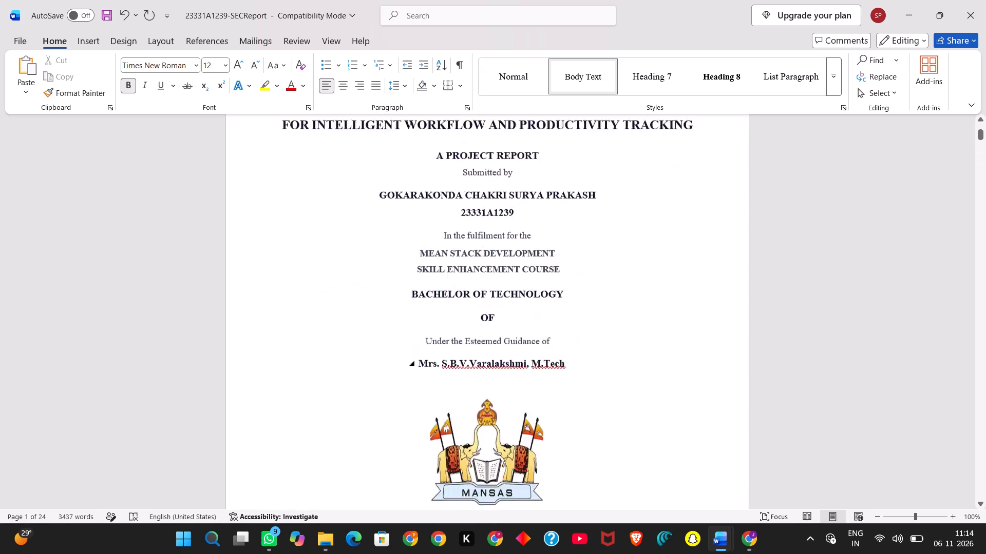
scroll(583, 233, "down", 5)
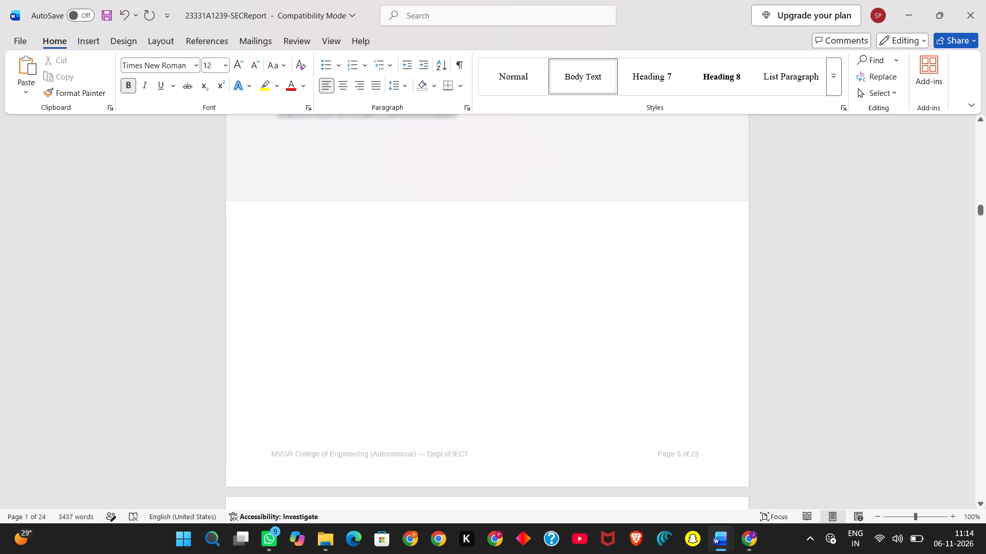
scroll(583, 233, "down", 2)
scroll(583, 233, "up", 13)
scroll(583, 233, "down", 2)
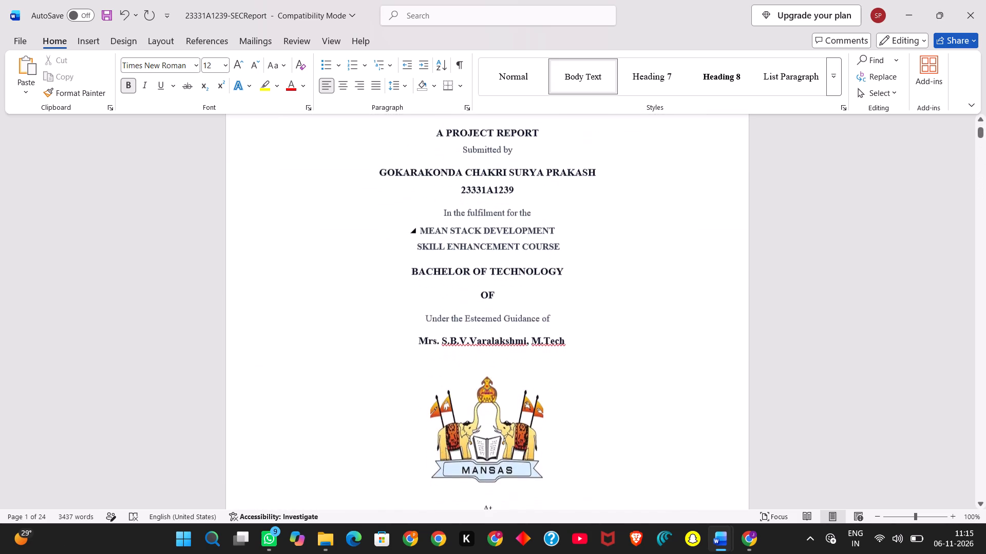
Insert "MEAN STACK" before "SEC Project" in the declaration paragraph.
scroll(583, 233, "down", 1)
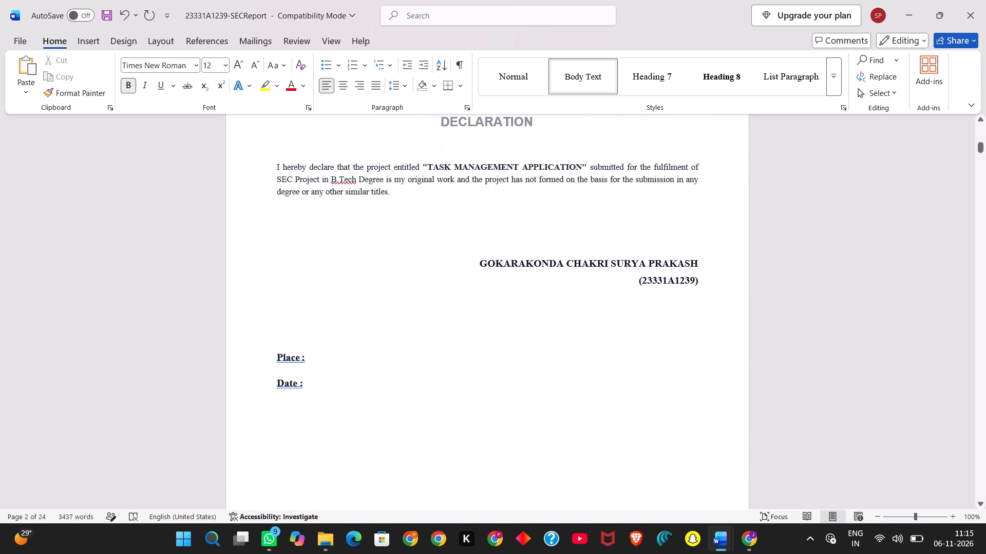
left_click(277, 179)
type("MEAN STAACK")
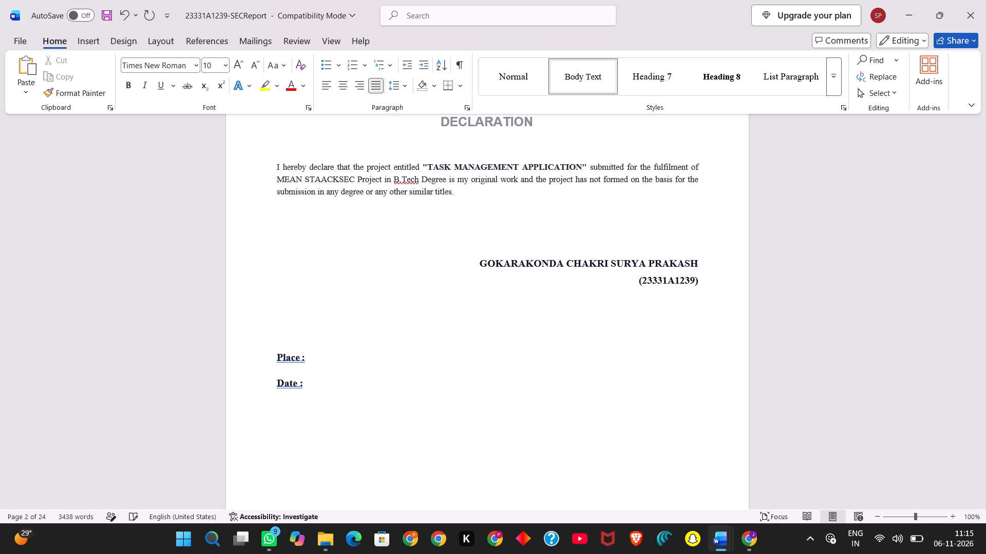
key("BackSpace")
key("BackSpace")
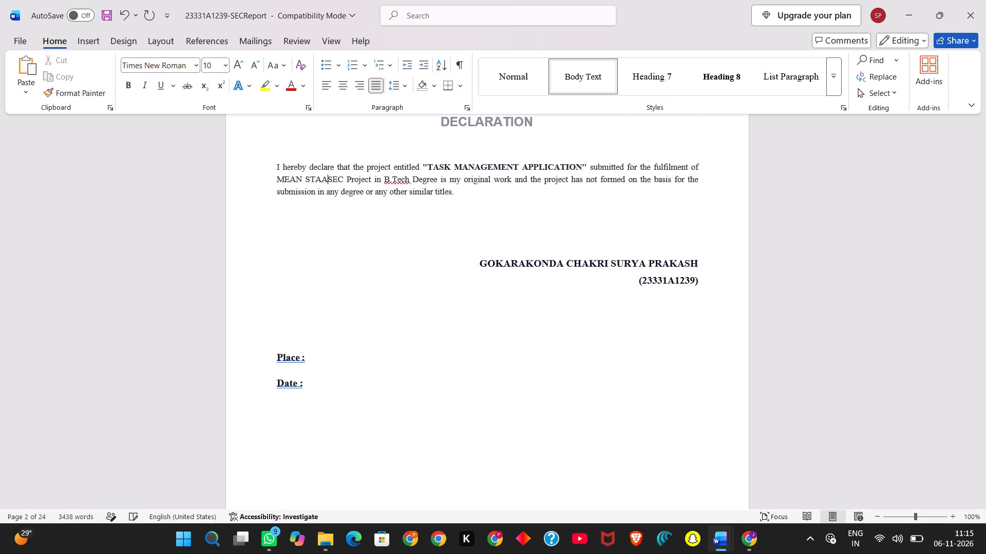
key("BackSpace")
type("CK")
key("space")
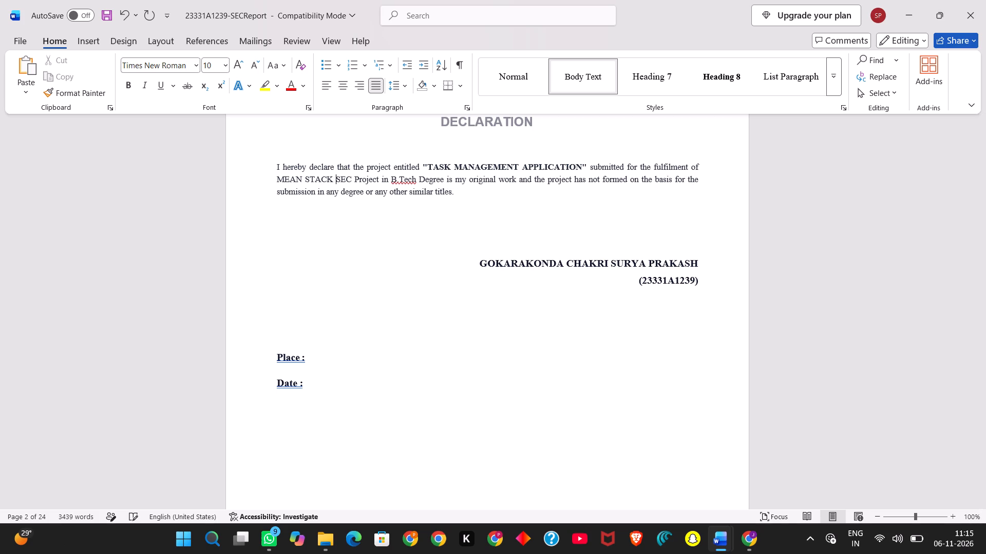
Insert "MEAN STACK" before "project entitled" in the first sentence of the certificate paragraph.
scroll(315, 275, "down", 4)
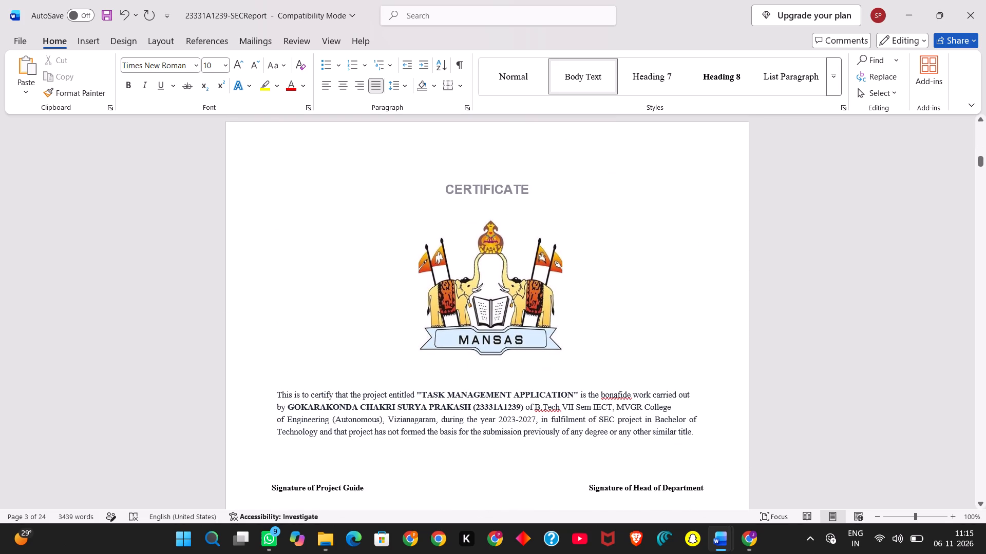
left_click(362, 394)
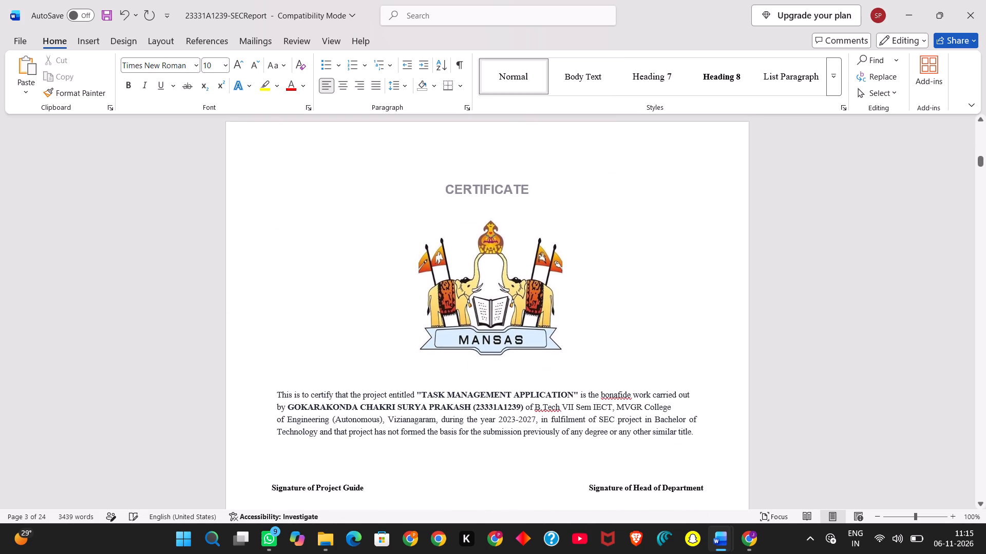
type("SE")
key("BackSpace")
key("BackSpace")
key("space")
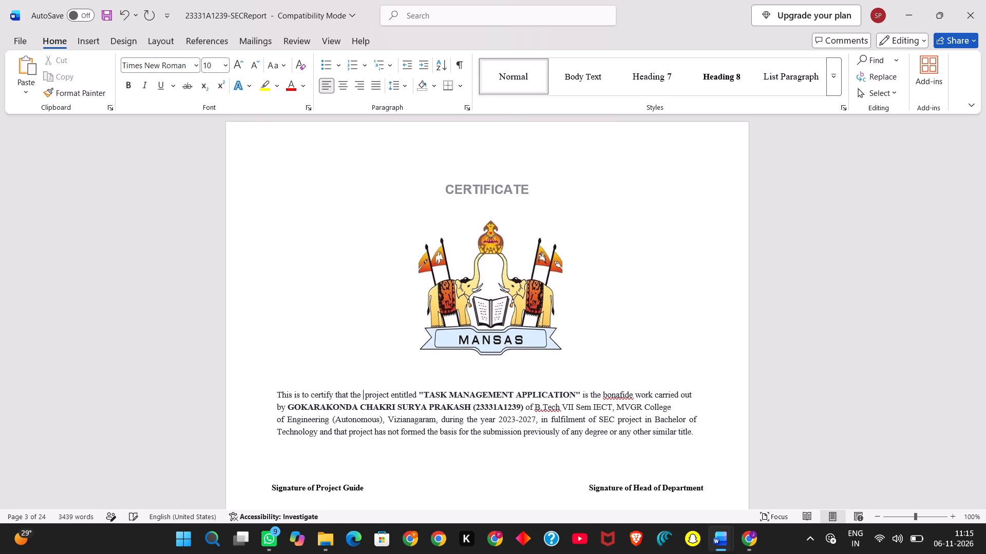
type("MEAN STACK")
key("space")
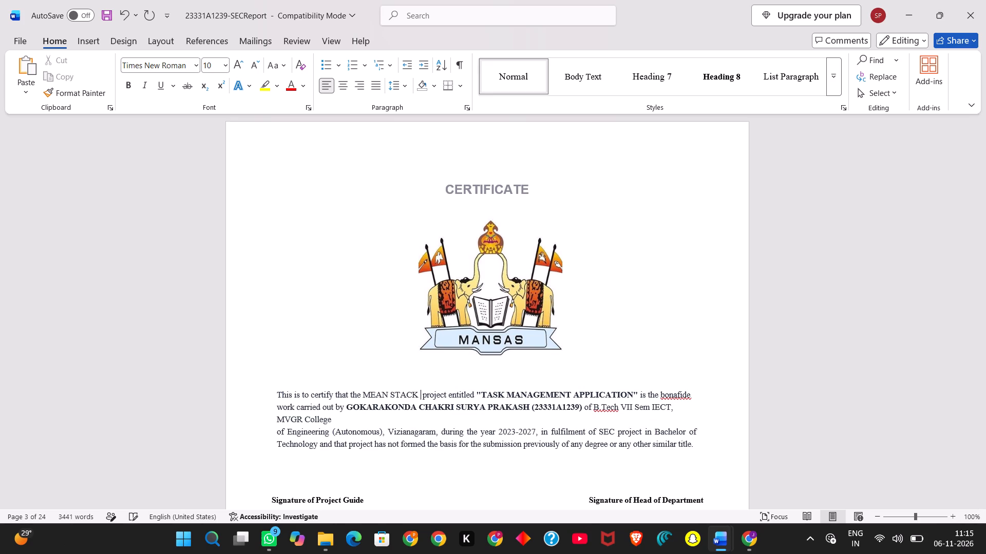
key("BackSpace")
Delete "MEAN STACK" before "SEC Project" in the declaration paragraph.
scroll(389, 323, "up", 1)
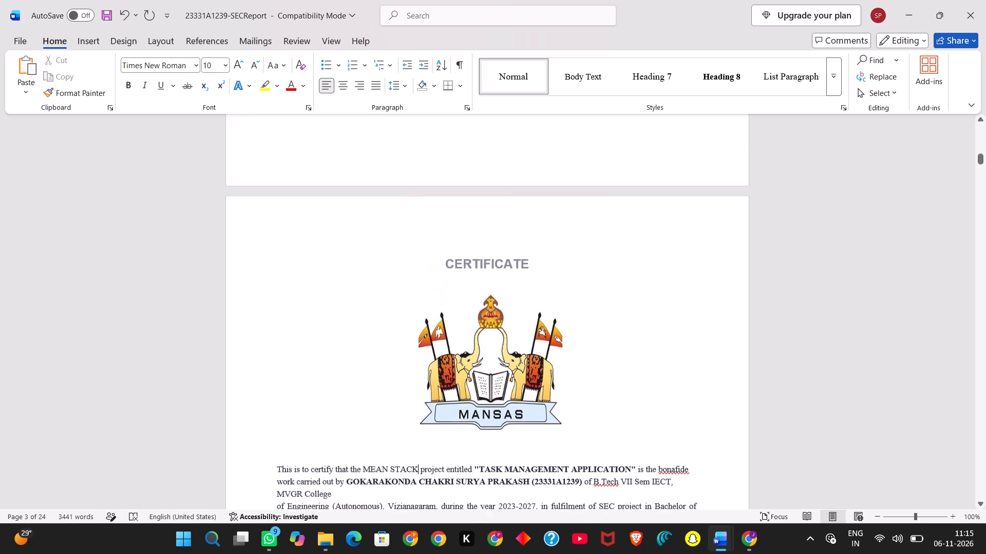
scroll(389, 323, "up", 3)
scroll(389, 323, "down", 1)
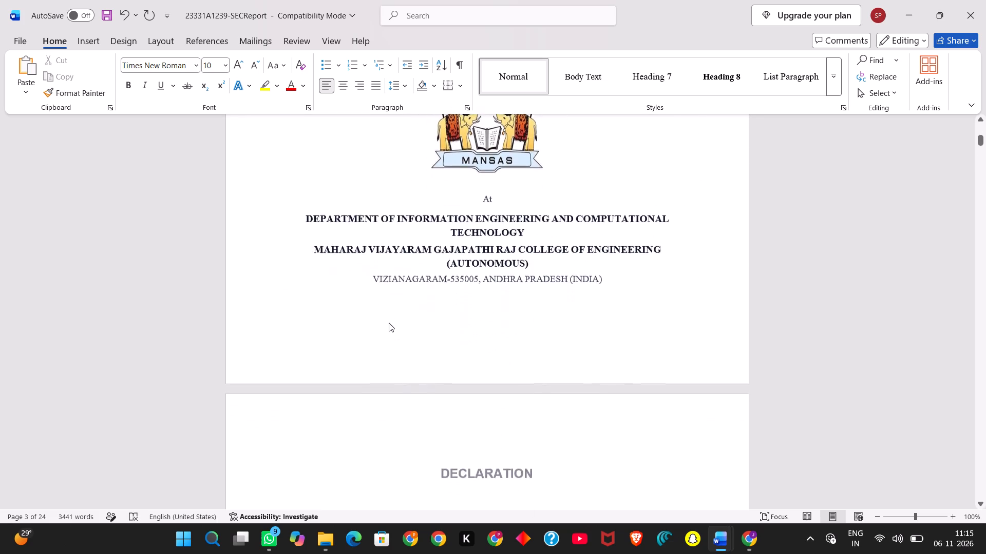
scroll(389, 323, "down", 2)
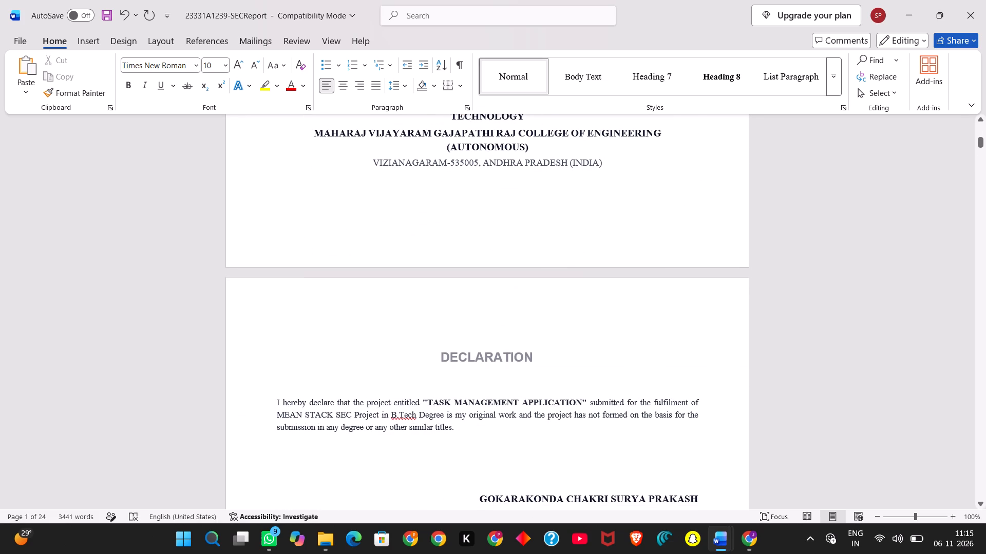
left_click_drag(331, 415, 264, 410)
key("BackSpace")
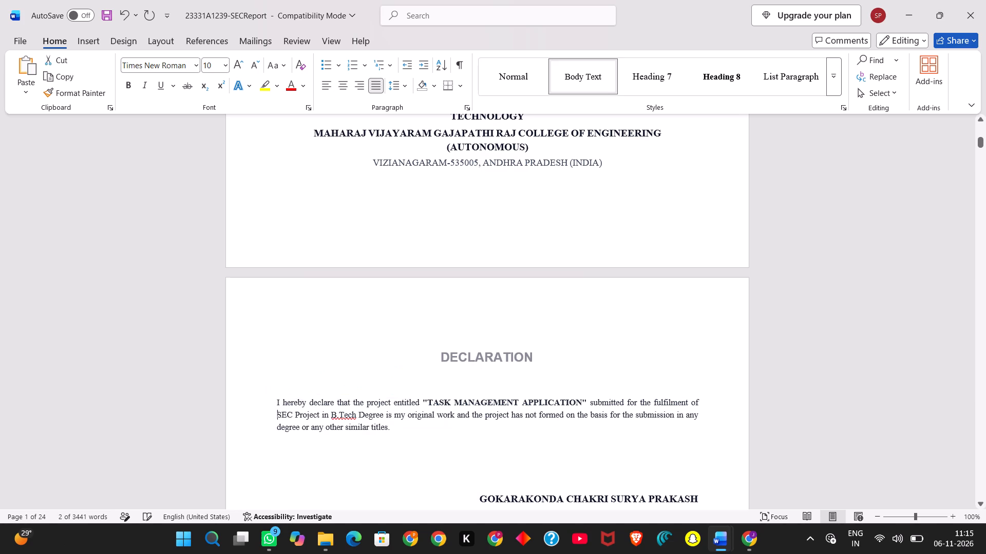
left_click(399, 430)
Check the cover page wording and the certificate page's paragraph, signature block, place and date lines.
scroll(399, 430, "up", 3)
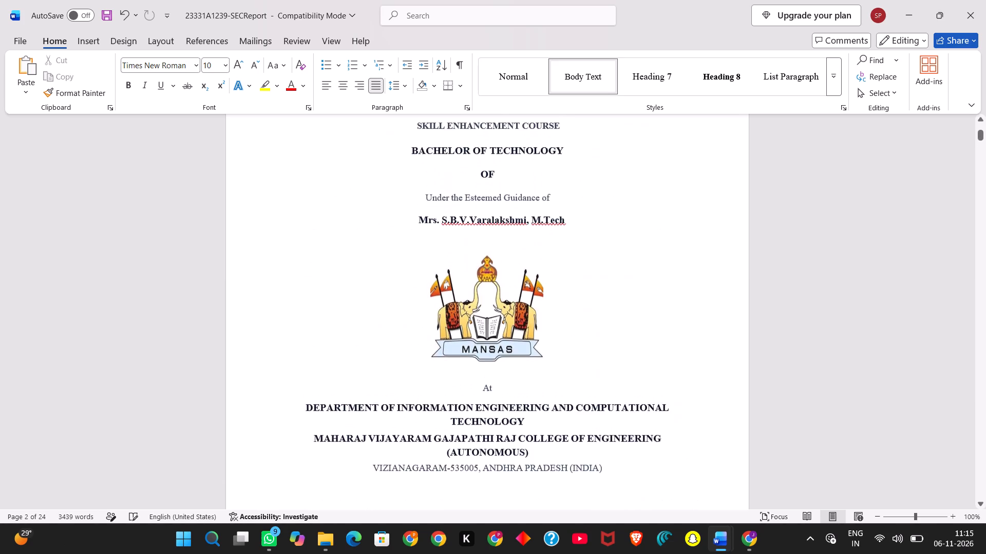
scroll(399, 430, "up", 3)
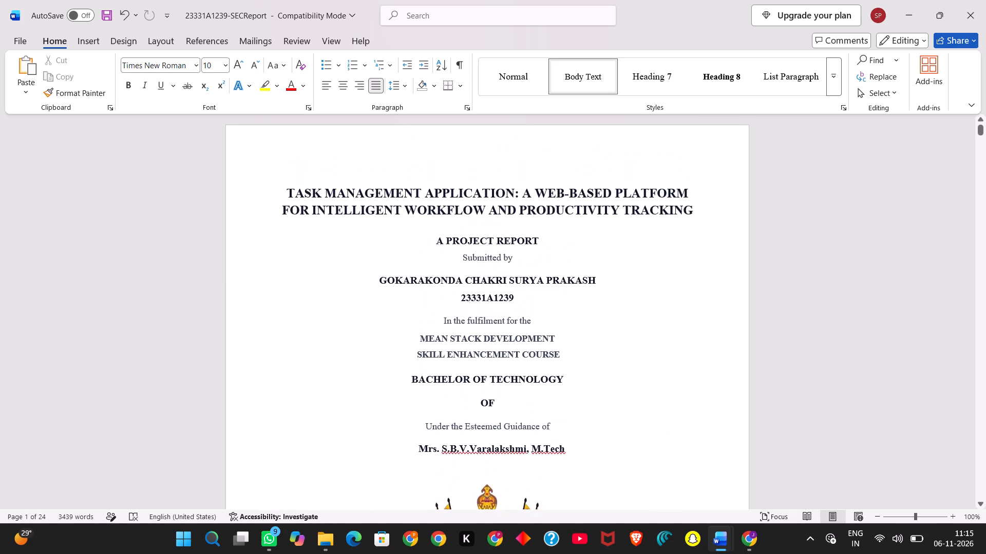
scroll(399, 430, "down", 1)
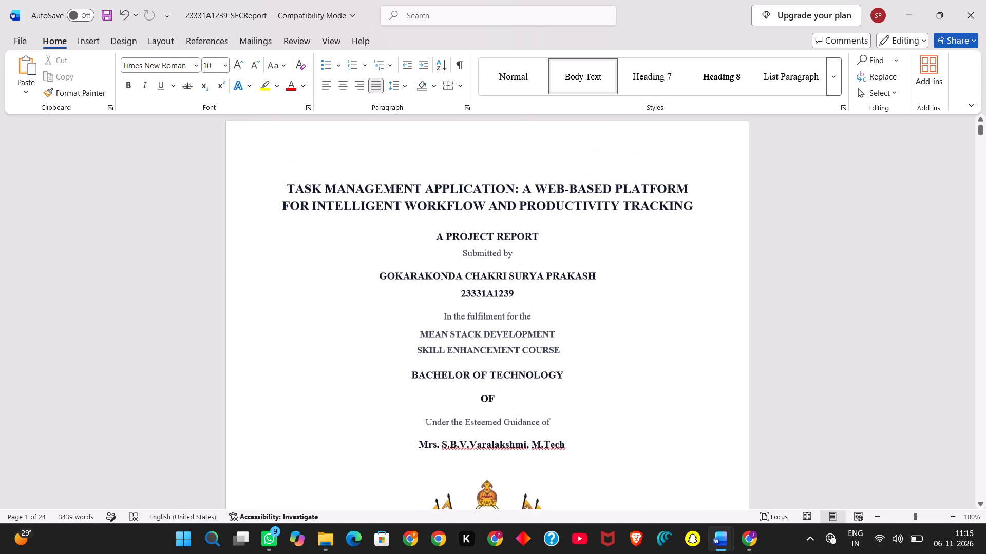
scroll(399, 430, "down", 1)
scroll(572, 315, "up", 1)
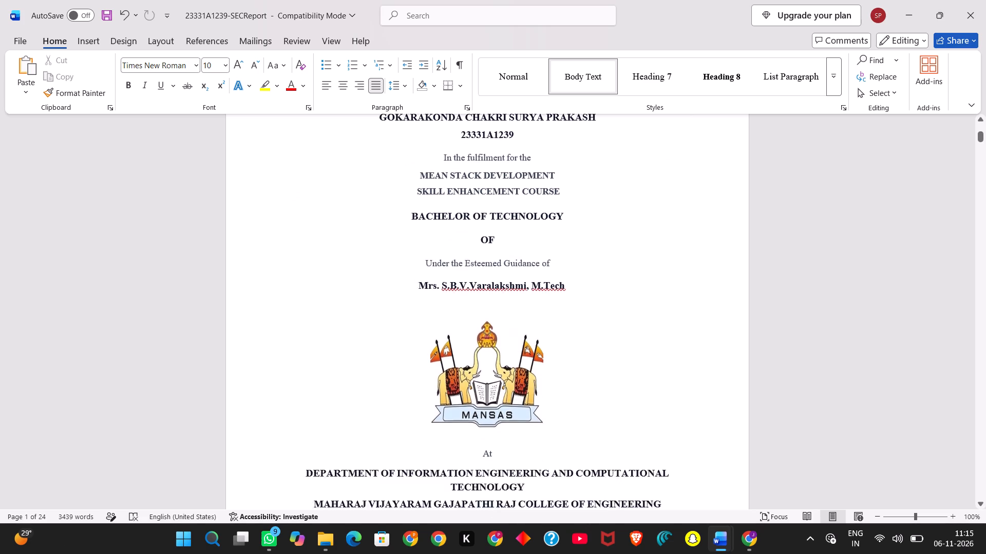
scroll(572, 315, "down", 1)
scroll(572, 315, "up", 6)
scroll(572, 315, "down", 8)
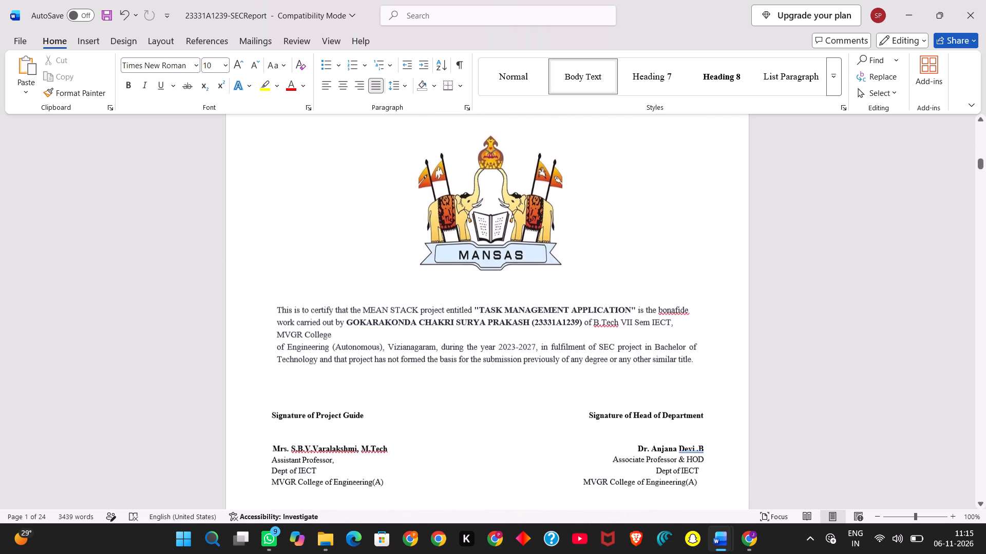
scroll(572, 315, "down", 1)
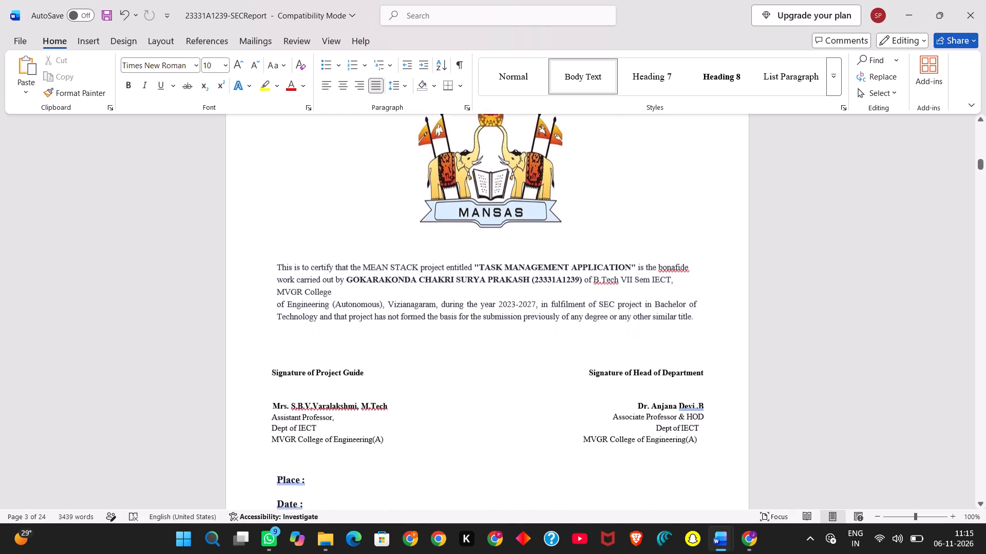
scroll(572, 315, "down", 1)
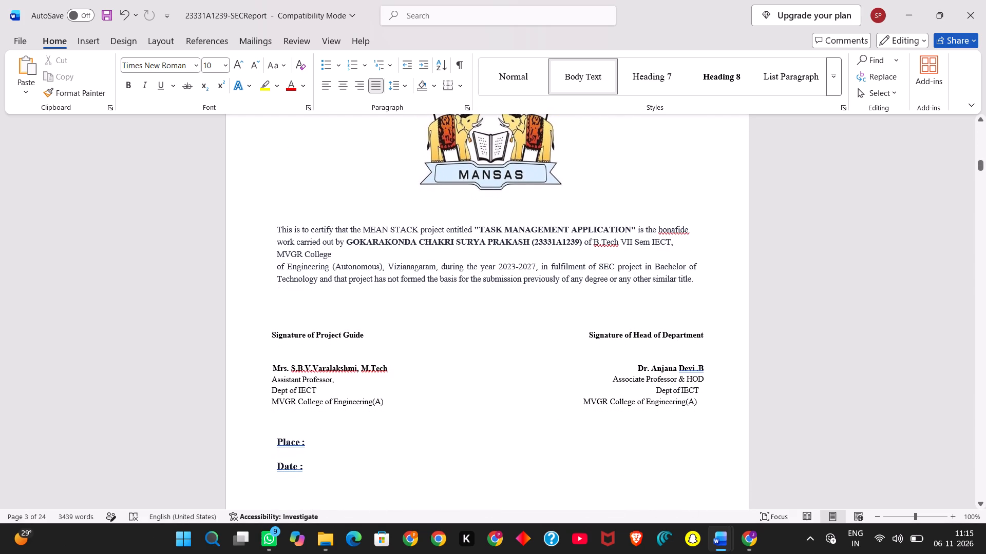
scroll(572, 315, "down", 1)
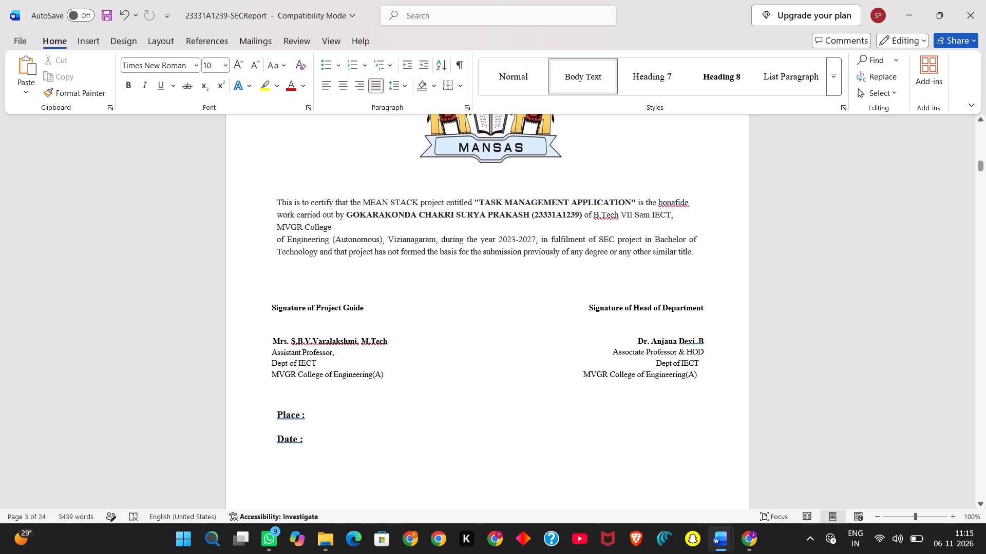
Export the report as a PDF into the OneDrive Attachments folder, keeping the suggested file name and standard optimization.
left_click(27, 36)
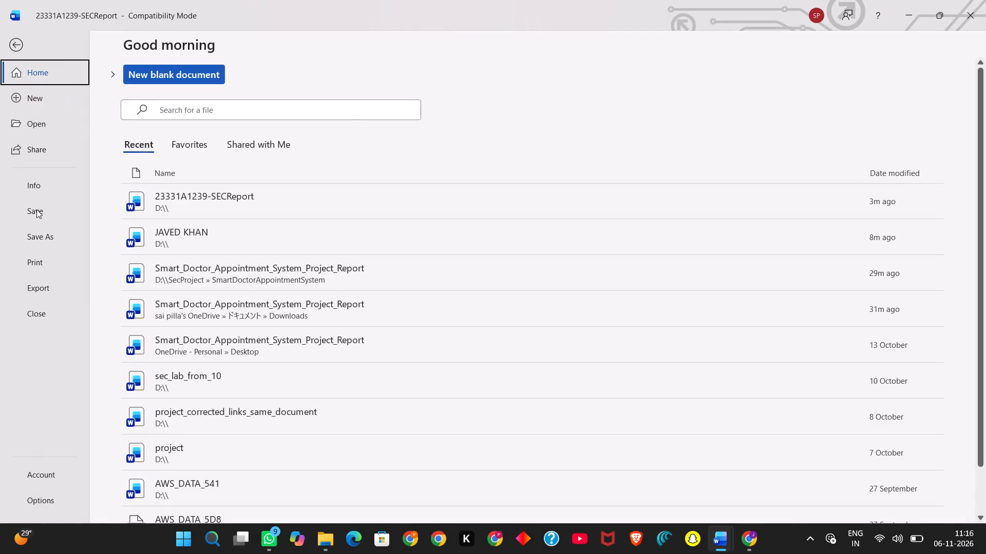
left_click(53, 283)
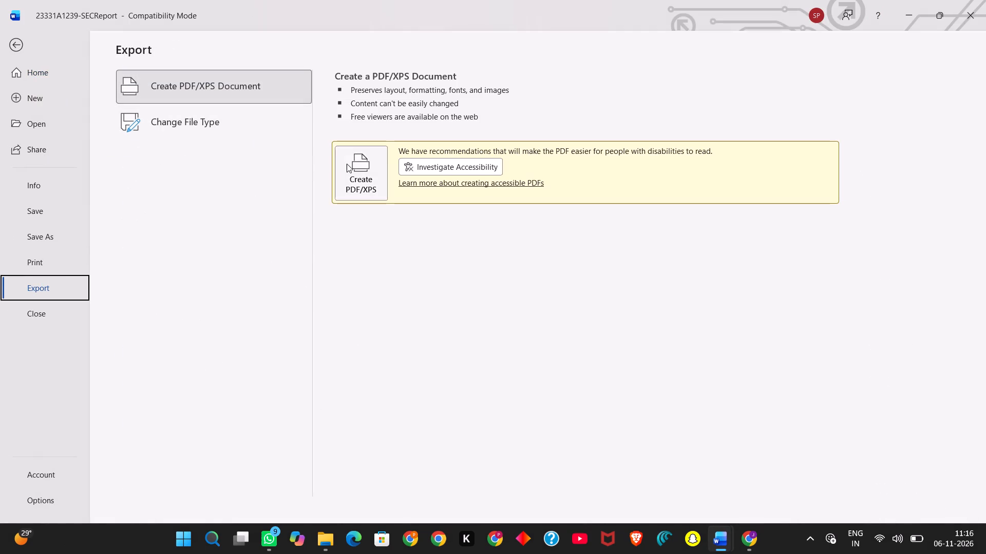
left_click(383, 159)
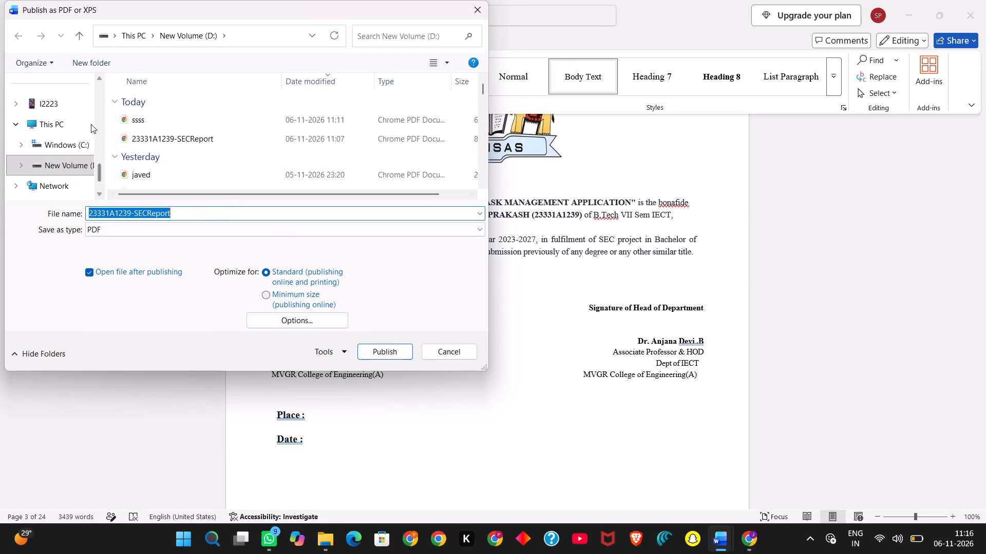
scroll(89, 123, "up", 3)
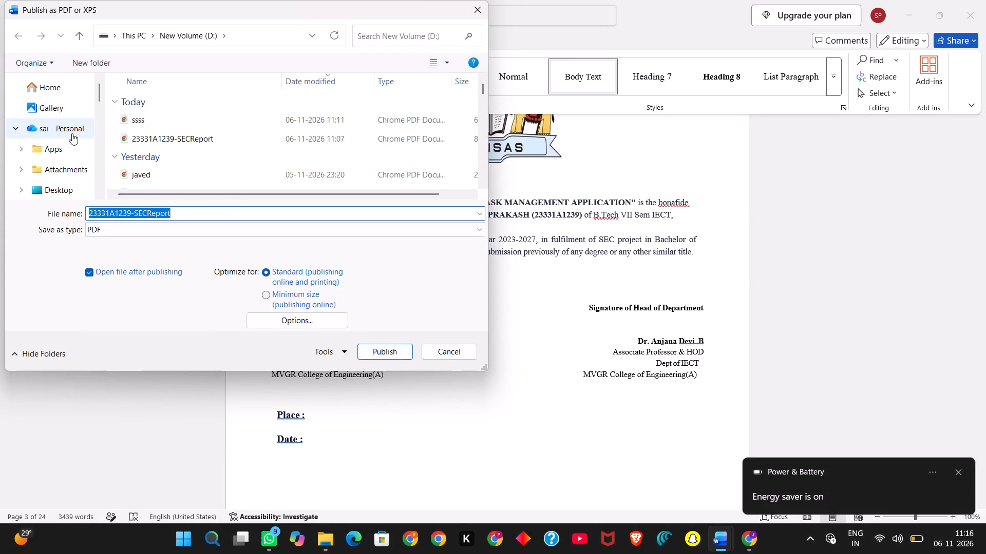
double_click(73, 167)
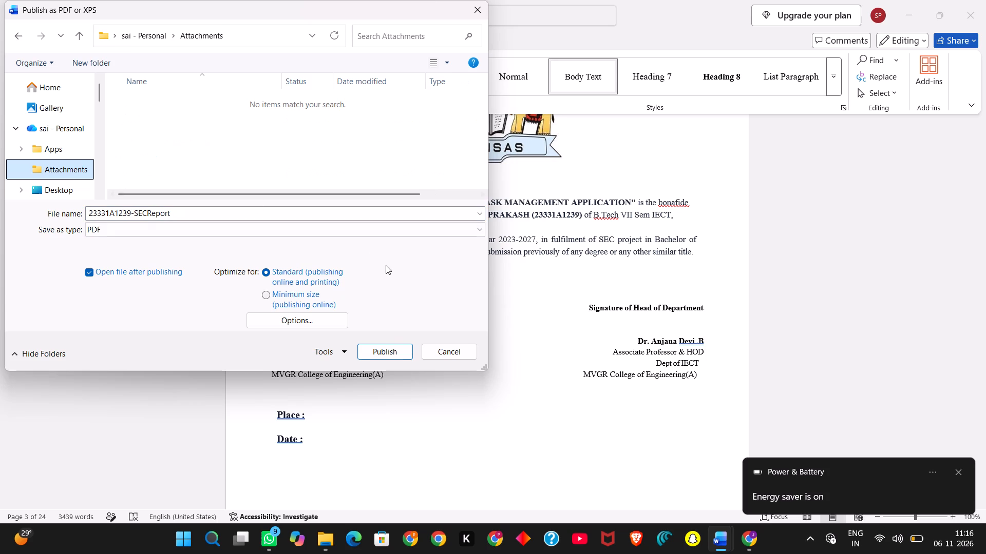
left_click(405, 352)
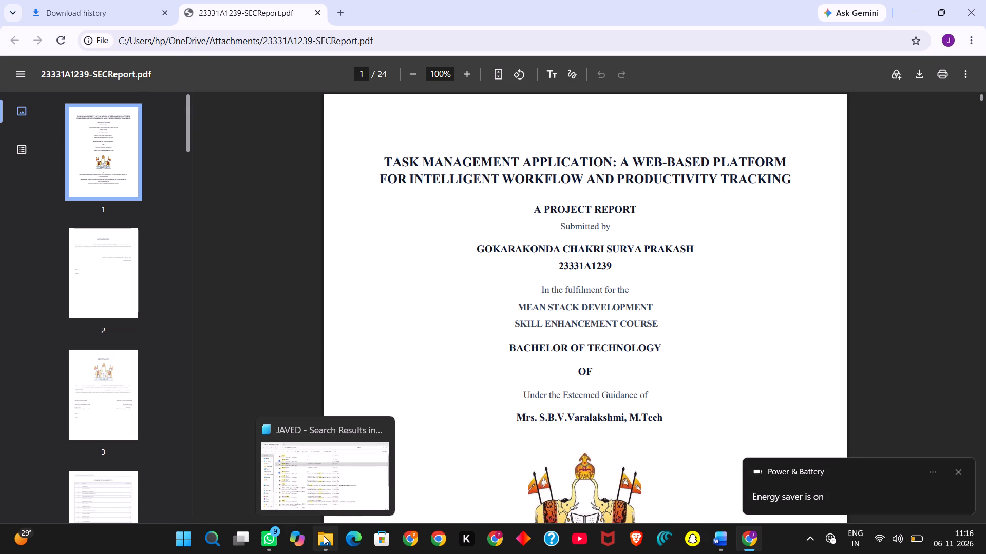
Check the exported PDF's cover page, from the project title and course wording down to the department and college lines.
scroll(548, 356, "down", 1)
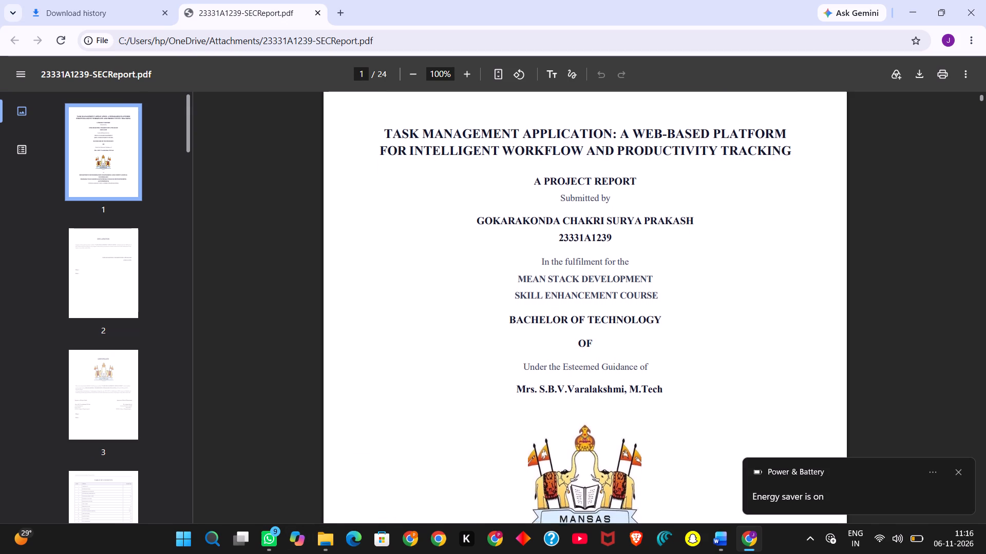
scroll(548, 356, "down", 2)
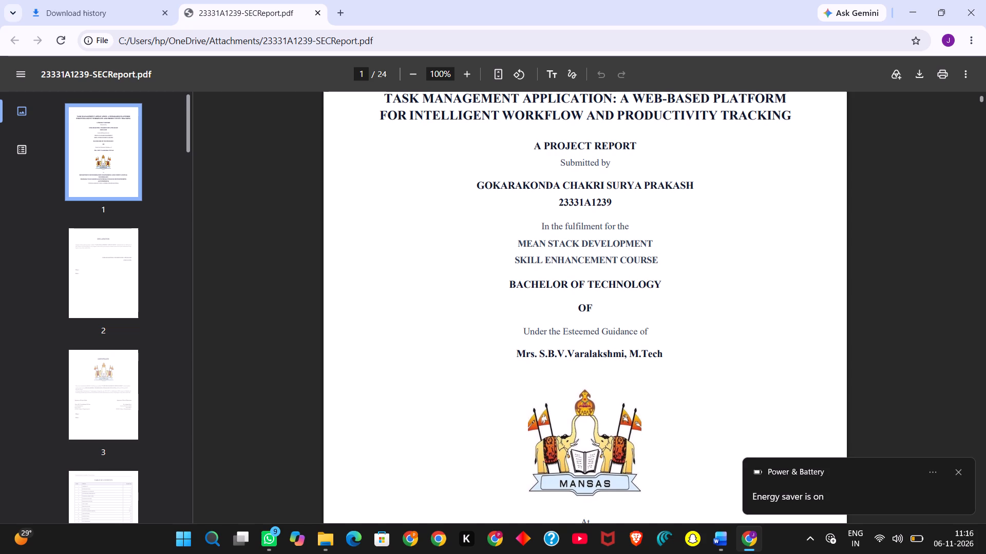
scroll(548, 356, "down", 2)
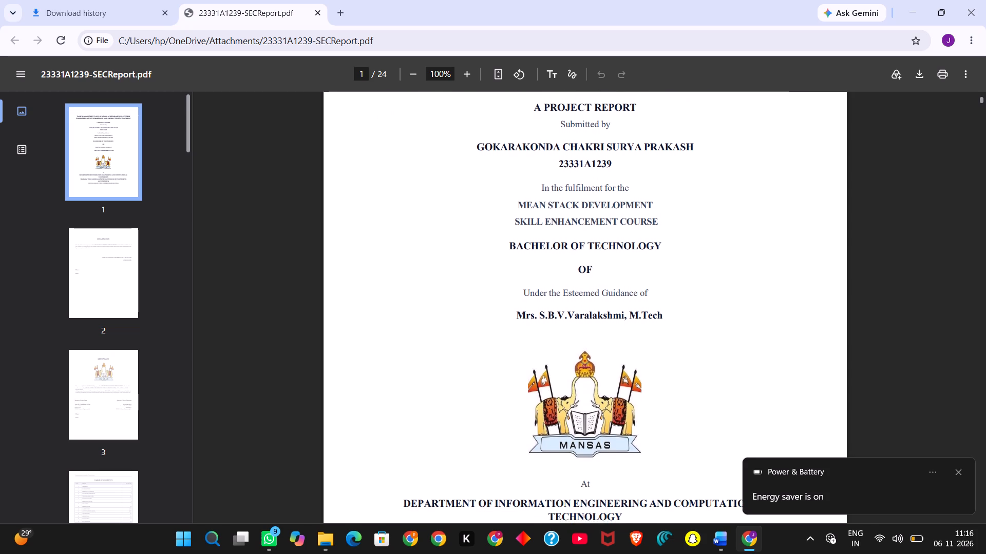
scroll(548, 356, "down", 2)
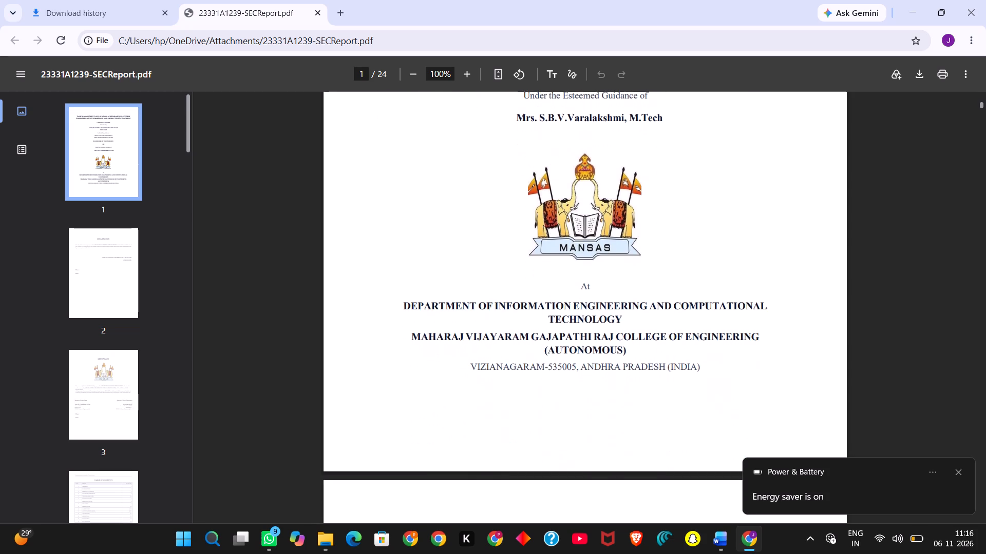
scroll(548, 356, "up", 4)
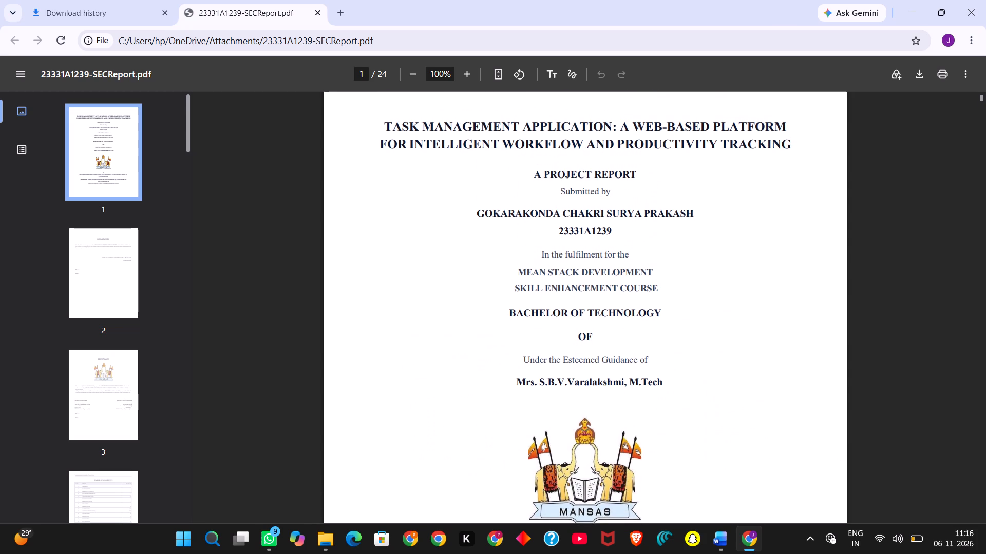
Look through the exported PDF from the declaration through the body pages and code listings to check the page layout.
scroll(548, 356, "down", 4)
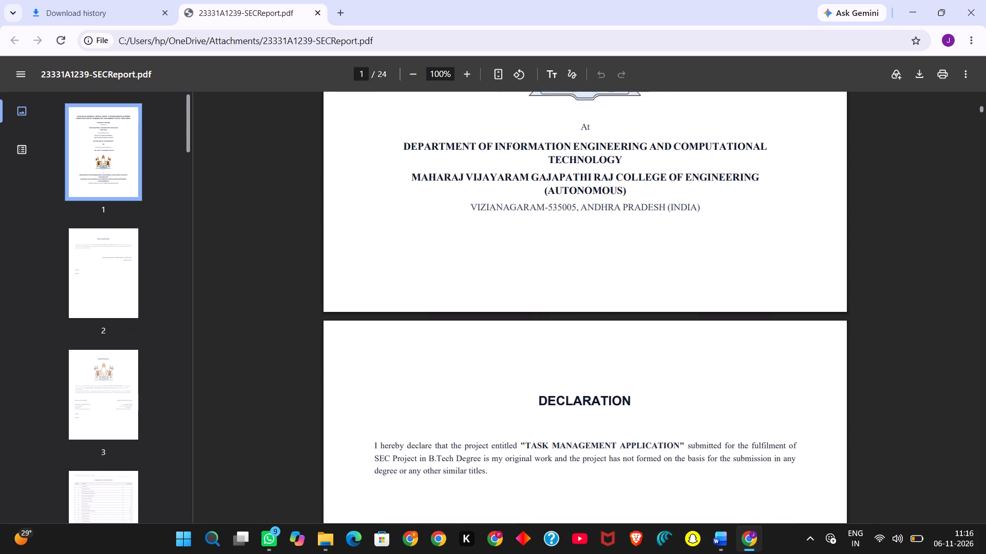
scroll(548, 356, "down", 13)
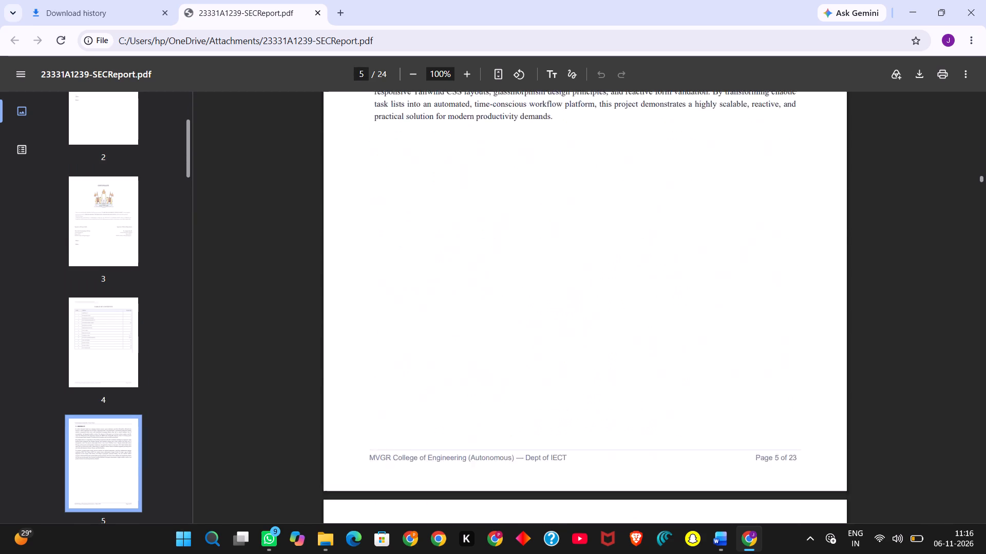
scroll(548, 356, "down", 18)
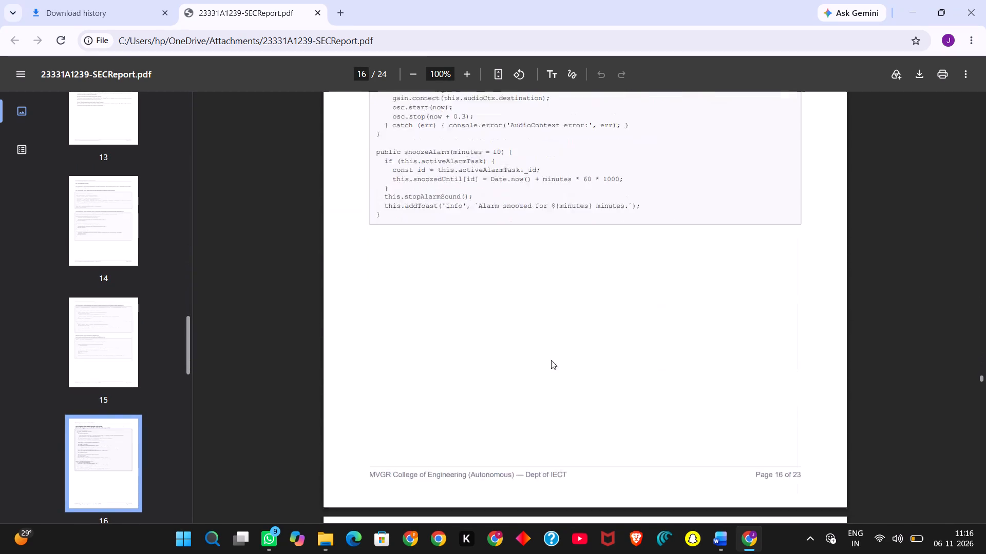
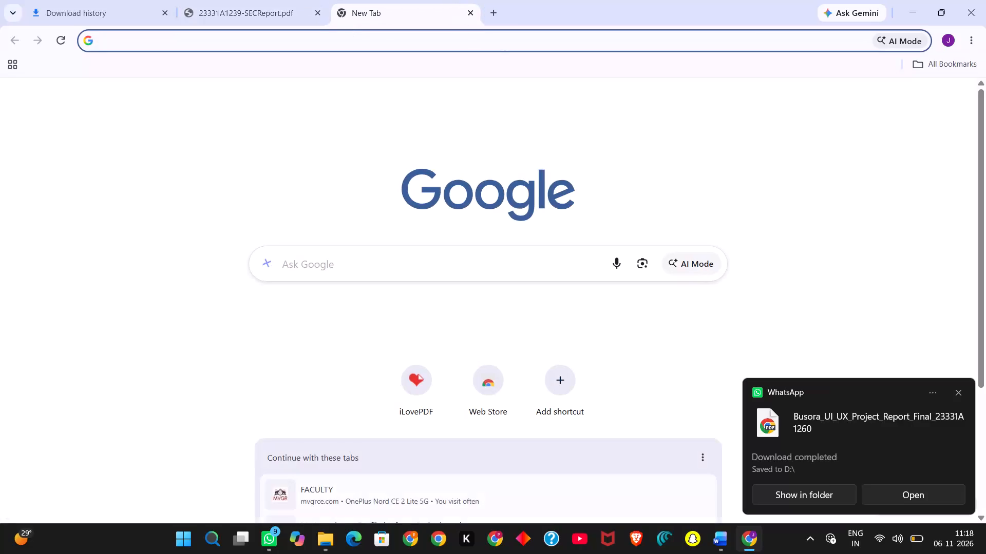
Search the web for "pdf to doc" and open iLovePDF's PDF to Word converter.
left_click(367, 43)
type("PDF")
scroll(367, 43, "right", 1)
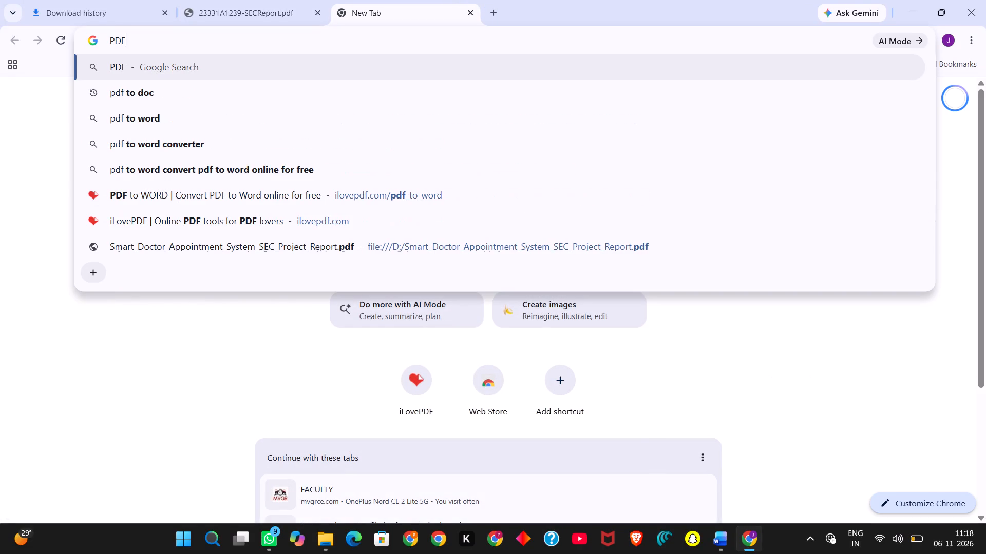
left_click(171, 105)
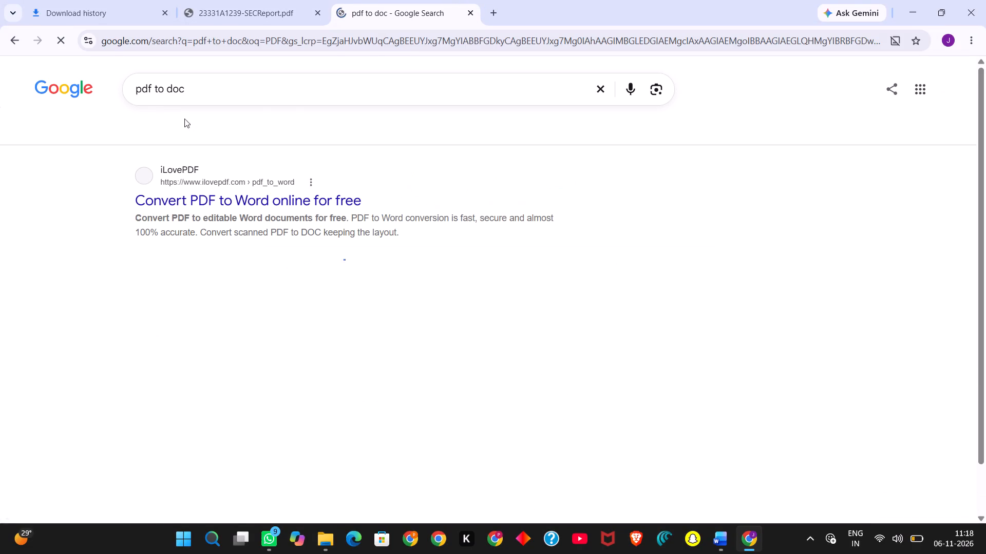
left_click(211, 206)
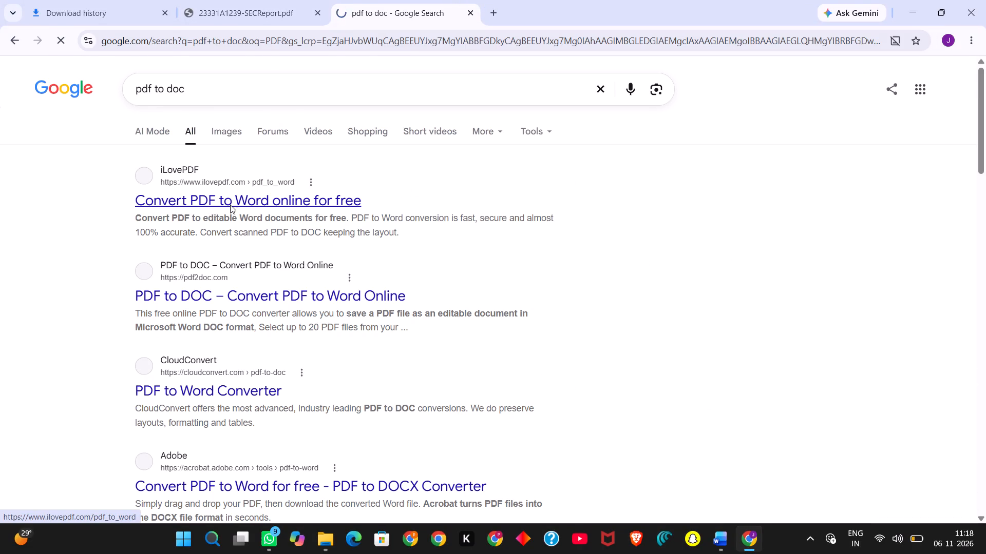
Convert the Busora UI/UX project report PDF from the D: drive to an editable Word document without OCR.
left_click(409, 236)
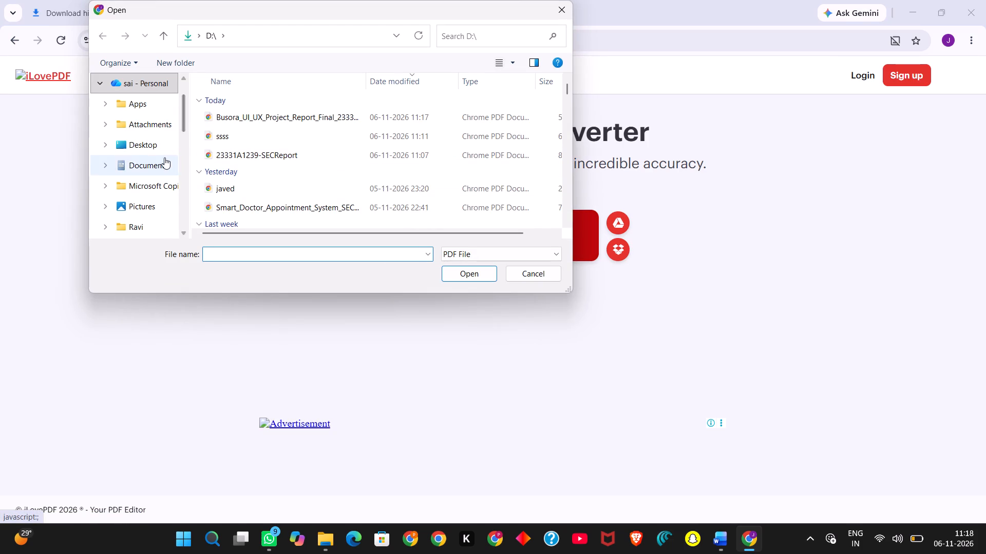
scroll(165, 191, "down", 1)
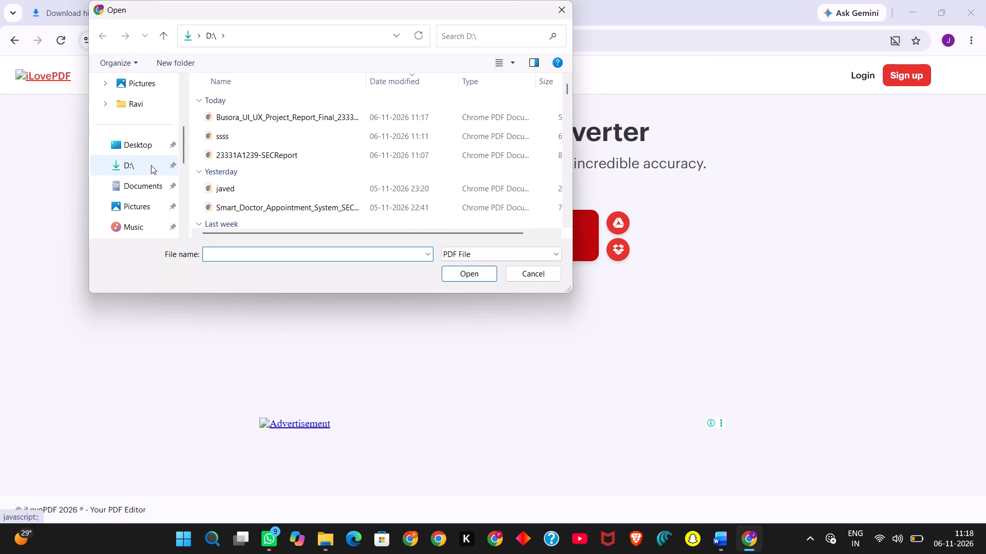
left_click(151, 165)
double_click(247, 121)
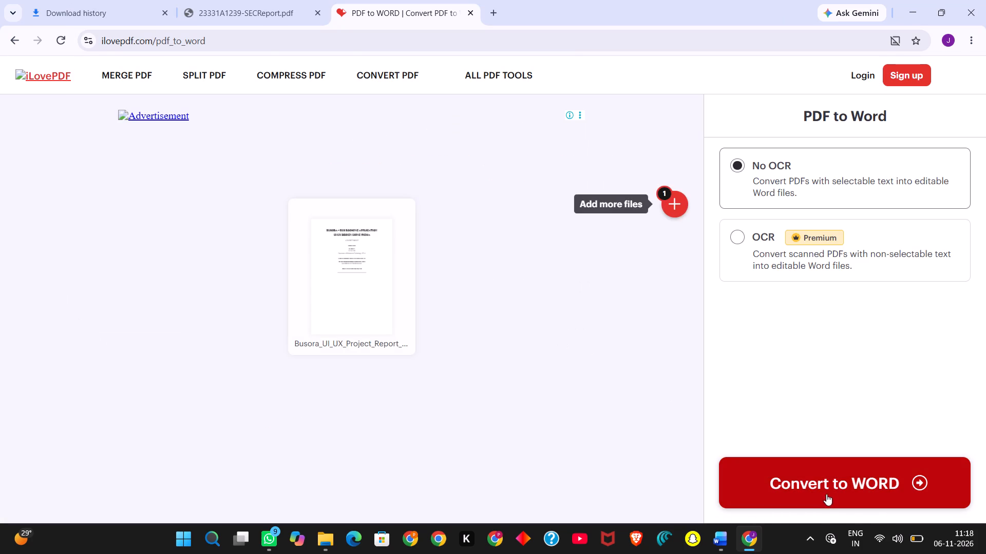
left_click(838, 488)
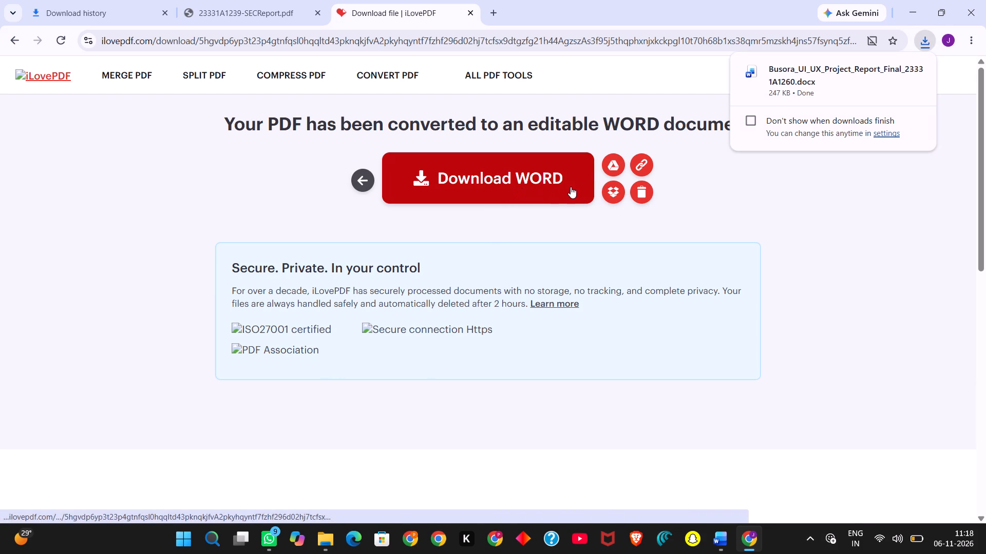
Download the converted Busora report again and open the newest copy in Word.
left_click(578, 173)
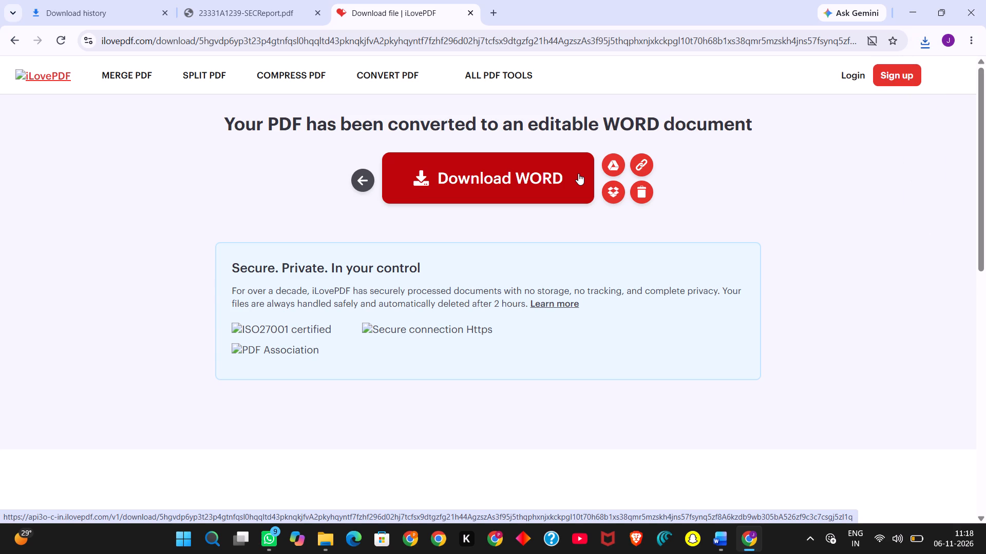
left_click(922, 42)
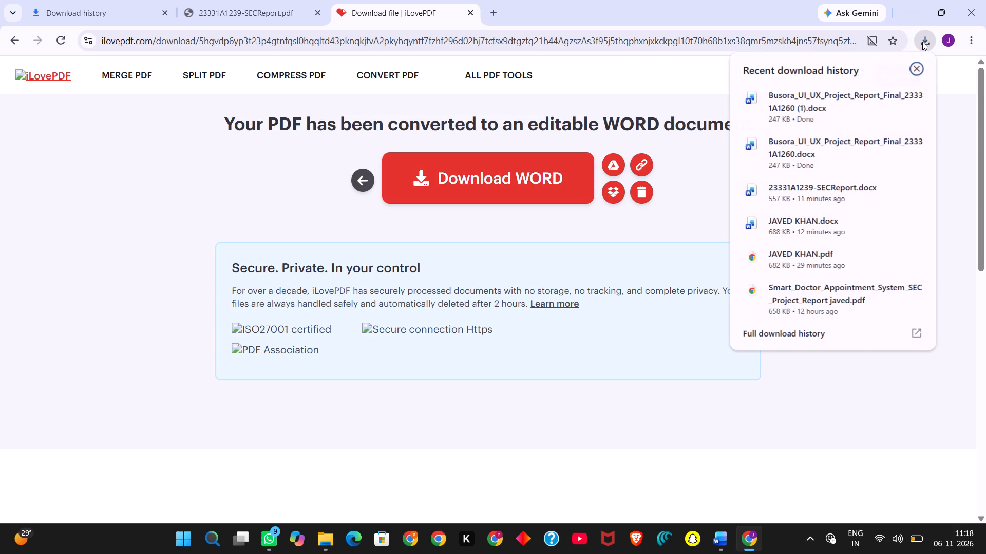
left_click(853, 112)
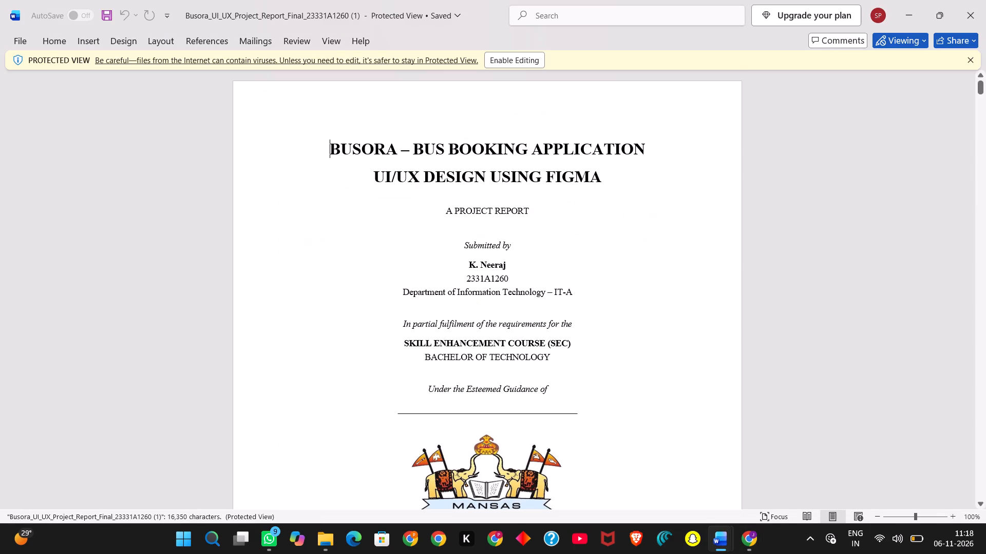
Look over the Busora report's cover page and the pages down to the certificate's signature block, place and date lines.
scroll(434, 304, "down", 1)
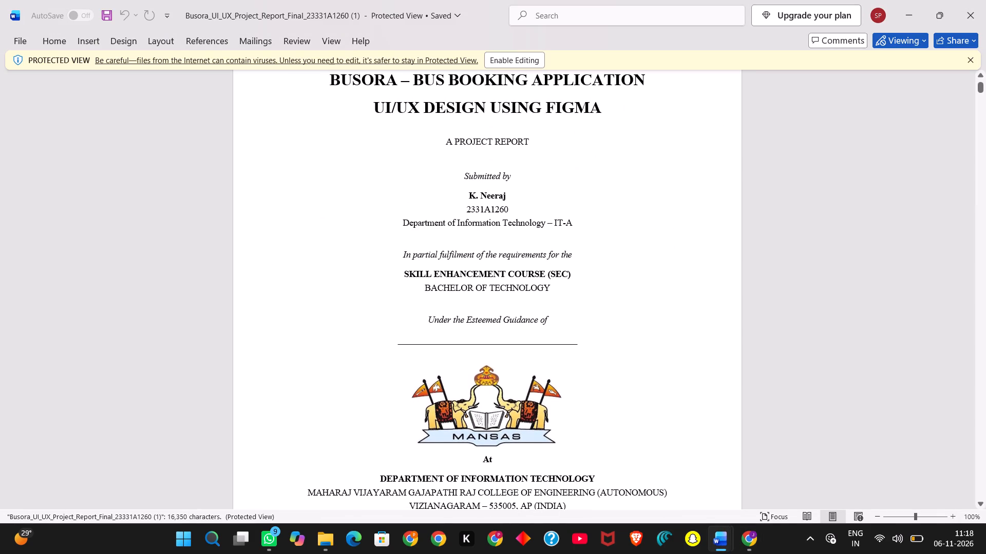
left_click(439, 250)
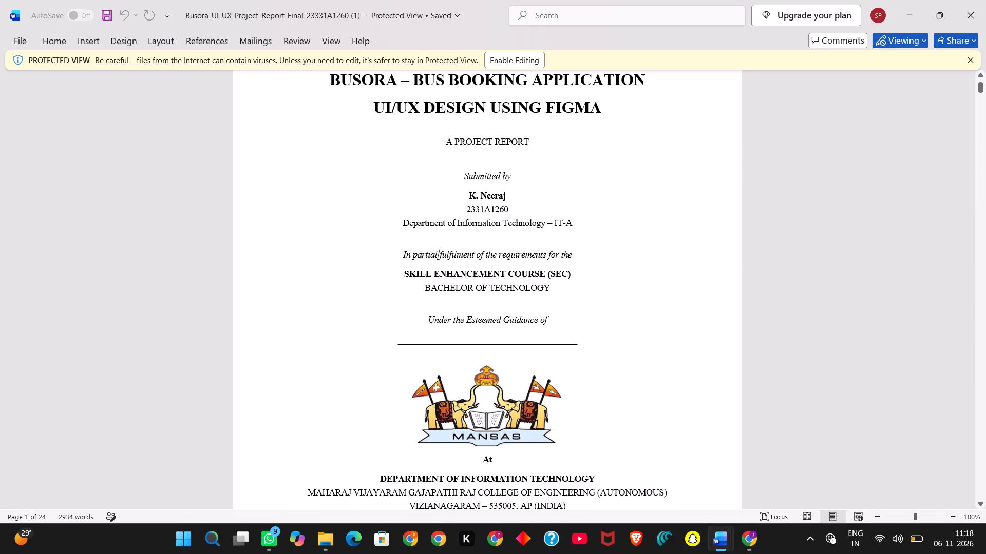
left_click(431, 241)
key("Tab")
key("Tab")
key("Tab")
scroll(431, 241, "down", 5)
key("Tab")
scroll(431, 241, "down", 1)
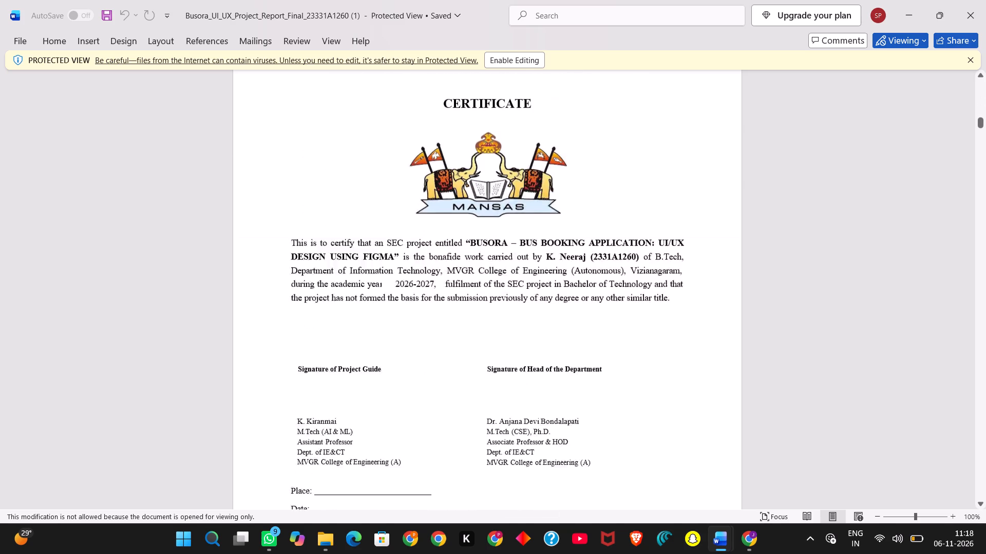
scroll(431, 241, "down", 2)
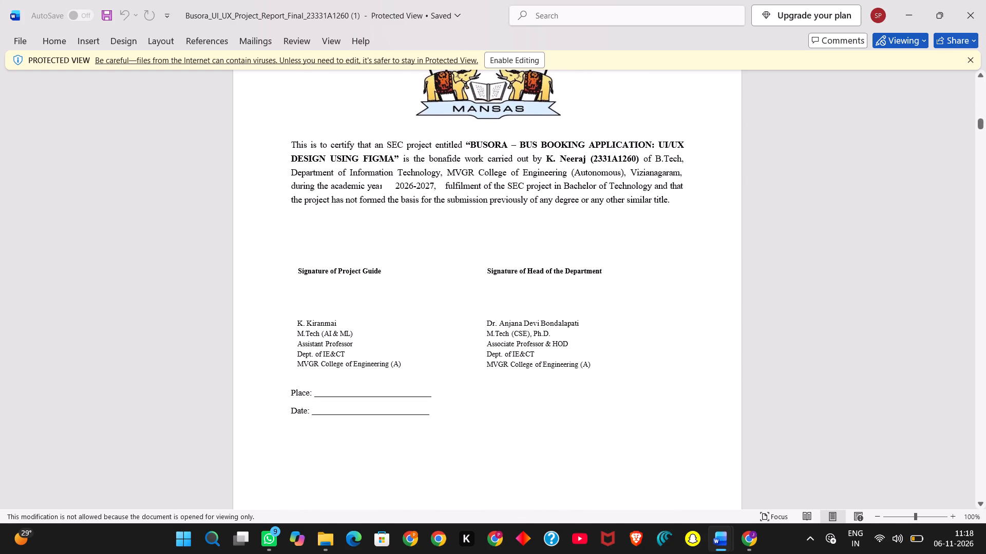
Copy the project guide's name, M.Tech (AI & ML) qualification and Assistant Professor title from the certificate's signature block.
left_click_drag(295, 320, 315, 322)
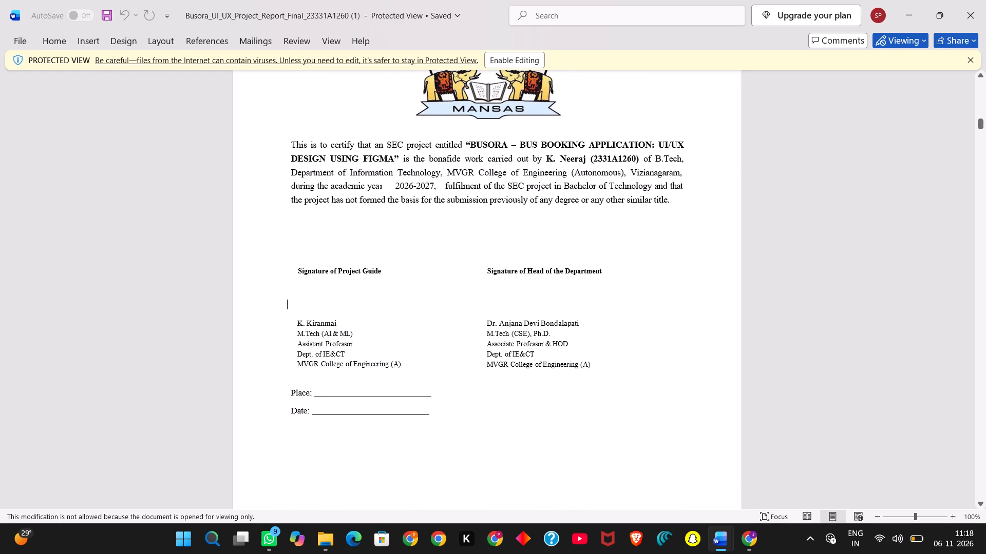
left_click(293, 319)
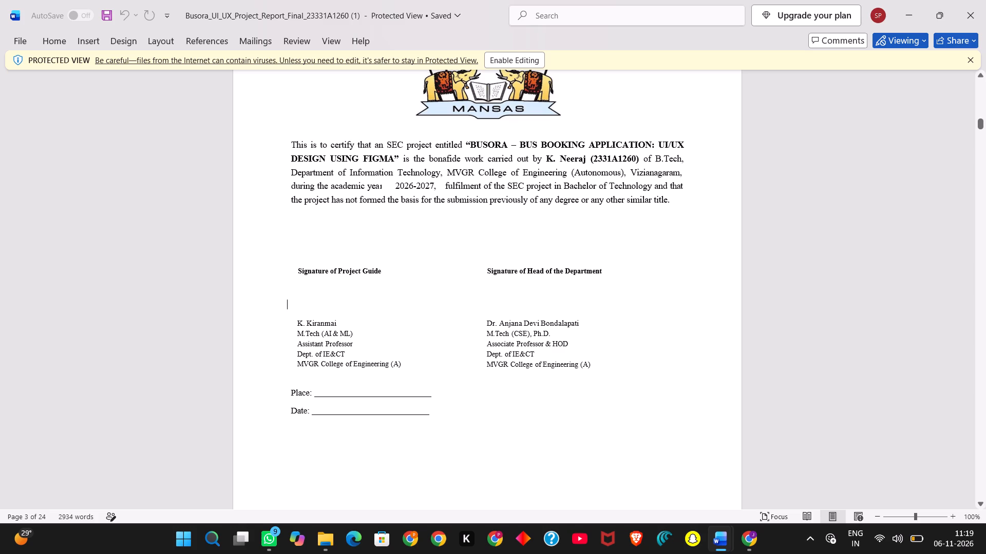
left_click_drag(294, 323, 351, 330)
left_click_drag(296, 321, 348, 334)
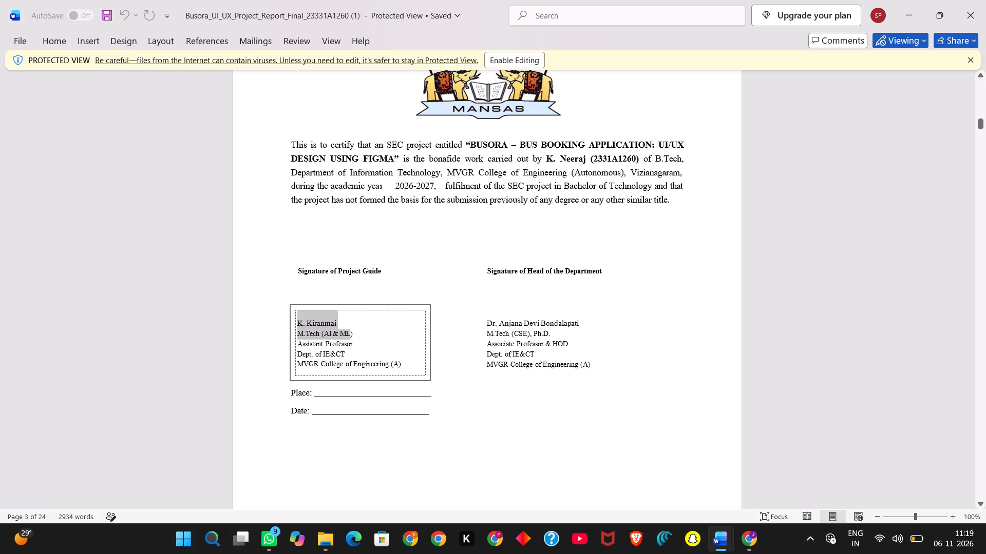
left_click_drag(348, 334, 354, 340)
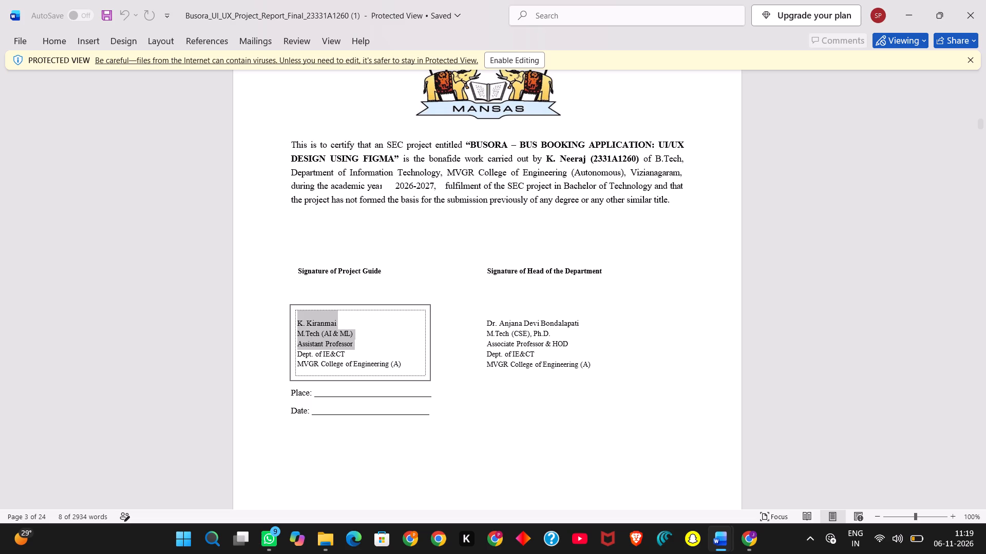
key("ctrl+c")
key("ctrl+c")
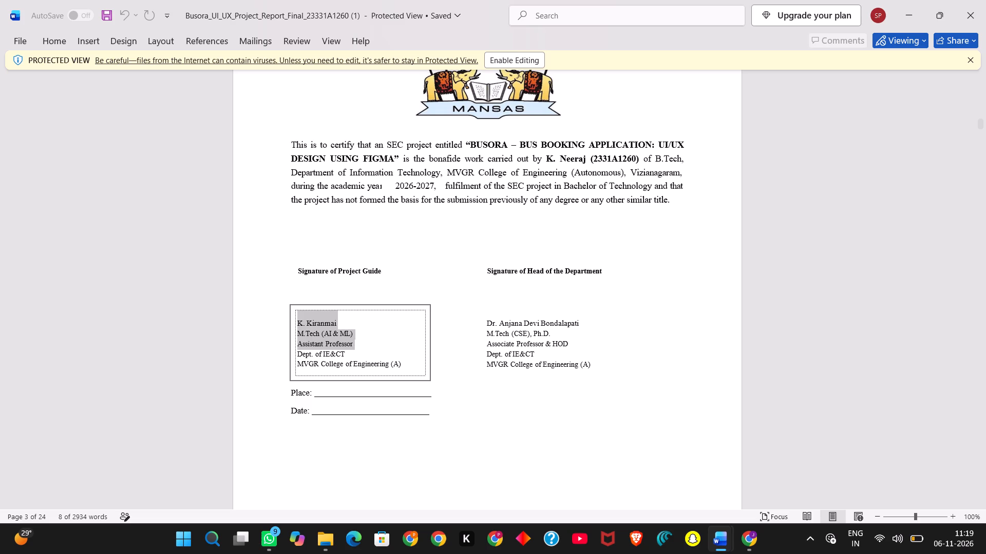
left_click(354, 340)
left_click(409, 280)
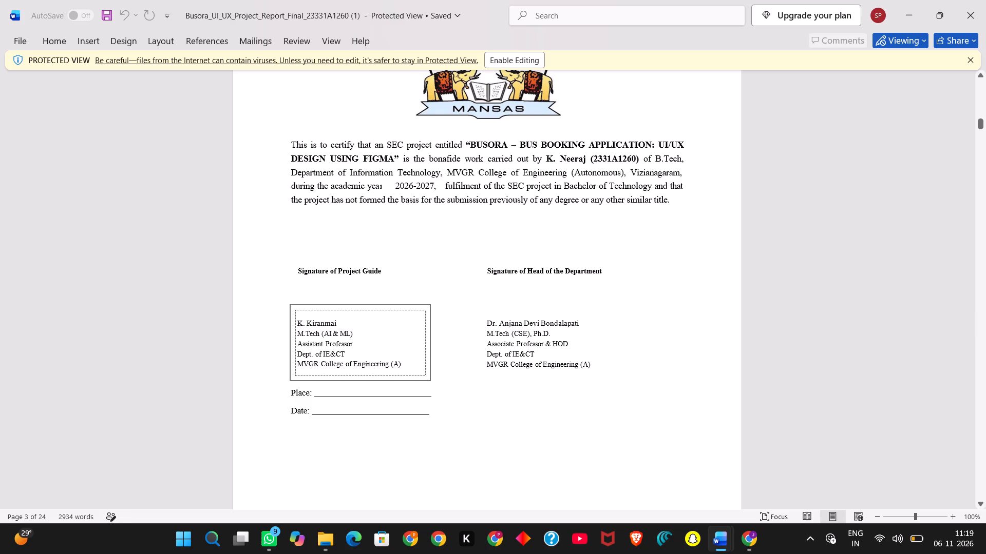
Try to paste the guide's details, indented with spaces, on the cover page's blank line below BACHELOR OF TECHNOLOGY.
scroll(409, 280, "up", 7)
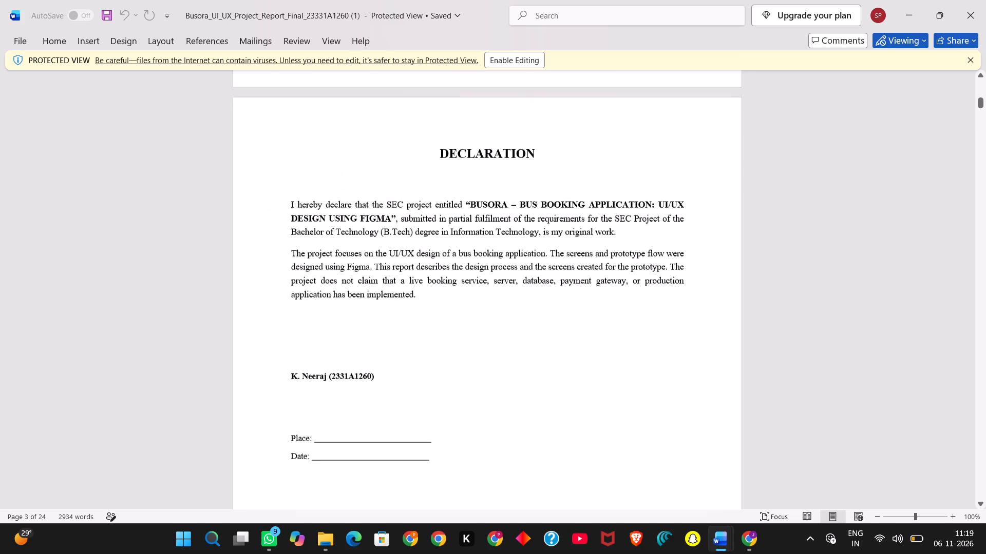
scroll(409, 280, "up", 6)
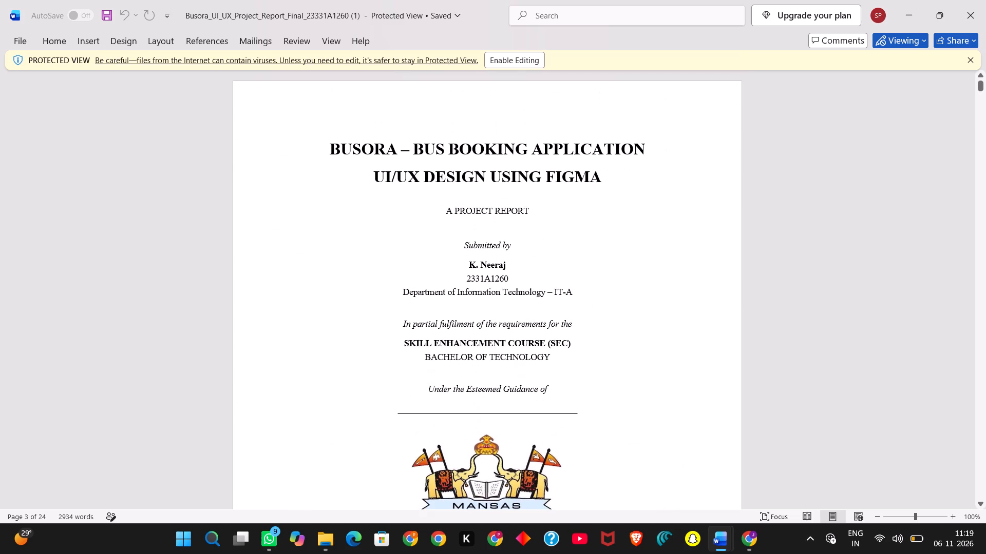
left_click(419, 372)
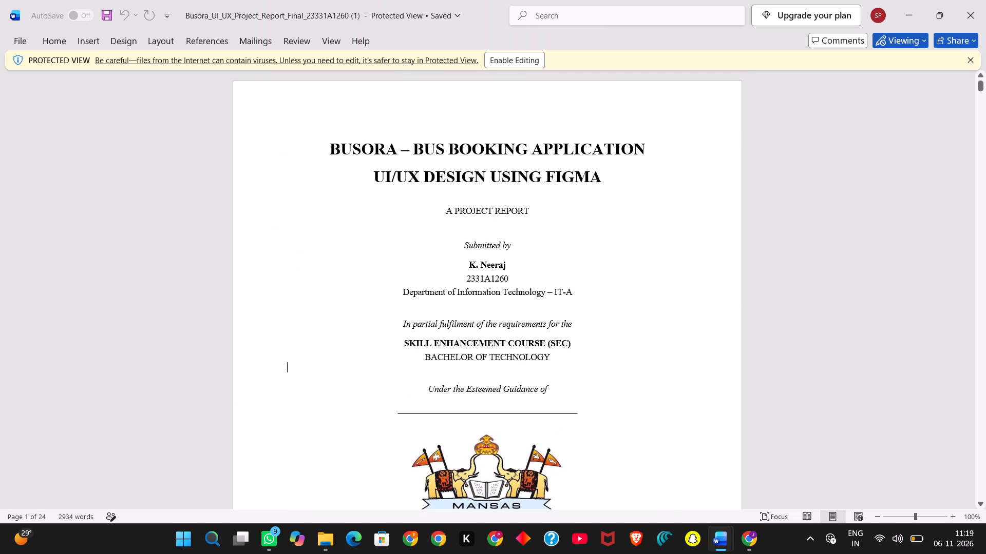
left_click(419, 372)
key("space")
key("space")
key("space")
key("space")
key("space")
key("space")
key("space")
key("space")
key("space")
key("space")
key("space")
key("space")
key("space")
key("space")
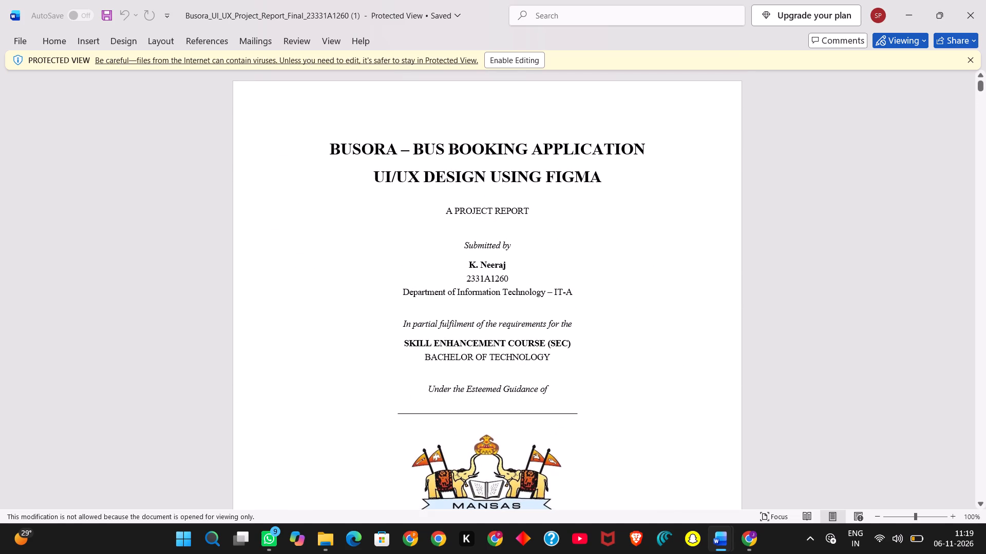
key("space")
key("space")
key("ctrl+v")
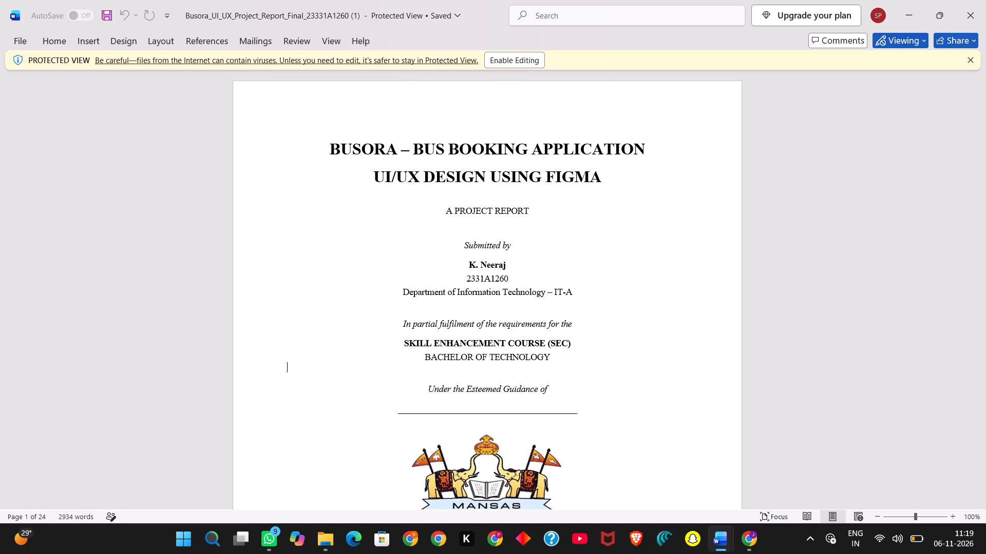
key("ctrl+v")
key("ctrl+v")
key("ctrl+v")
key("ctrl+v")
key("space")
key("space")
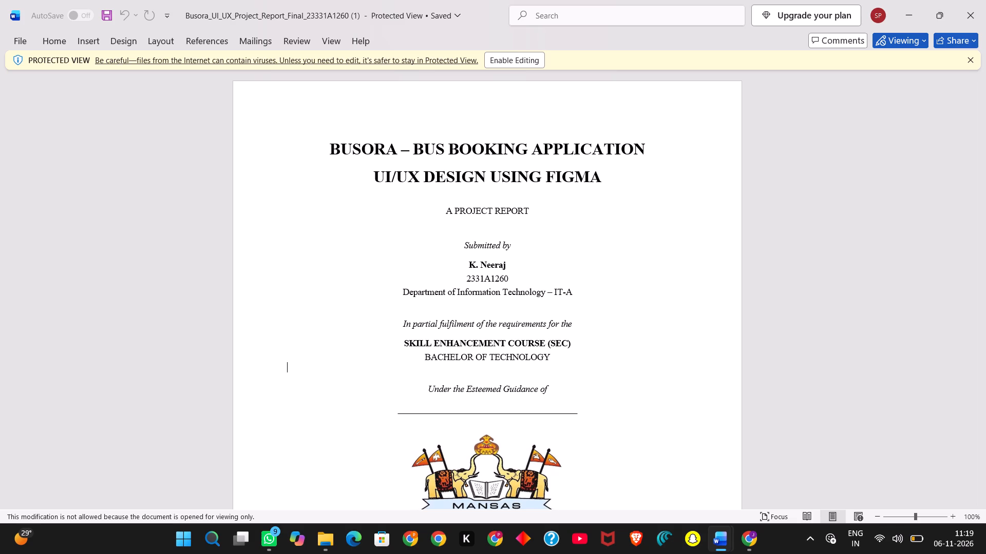
Enable editing for the protected Busora report.
left_click(512, 53)
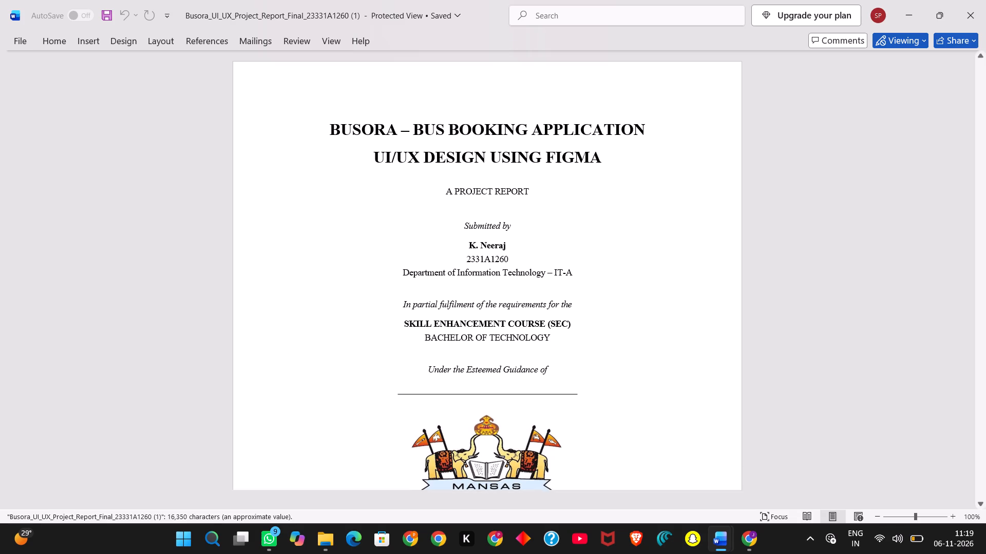
Paste the guide's name, qualification and title on the cover's blank line below BACHELOR OF TECHNOLOGY, indented with spaces toward the centre.
scroll(381, 316, "down", 1)
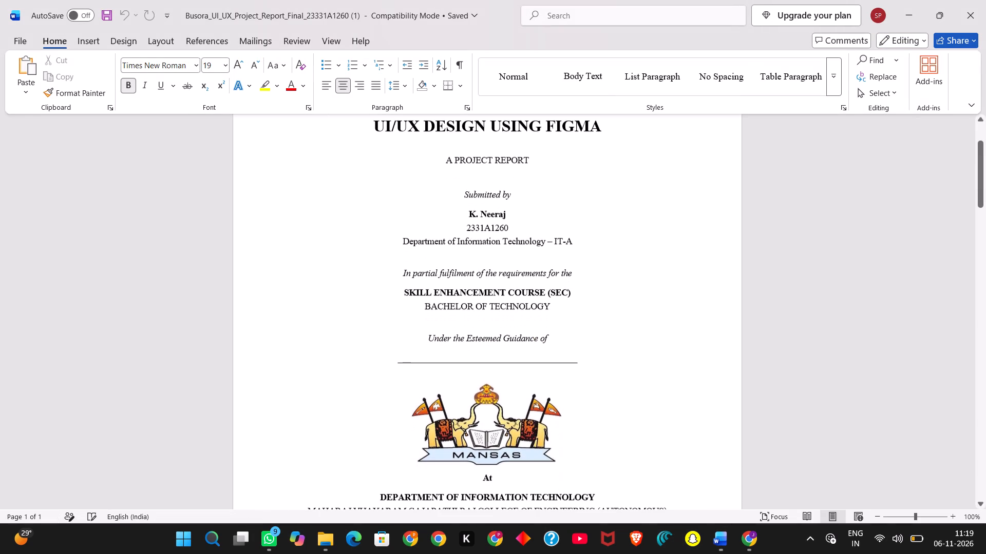
left_click(438, 320)
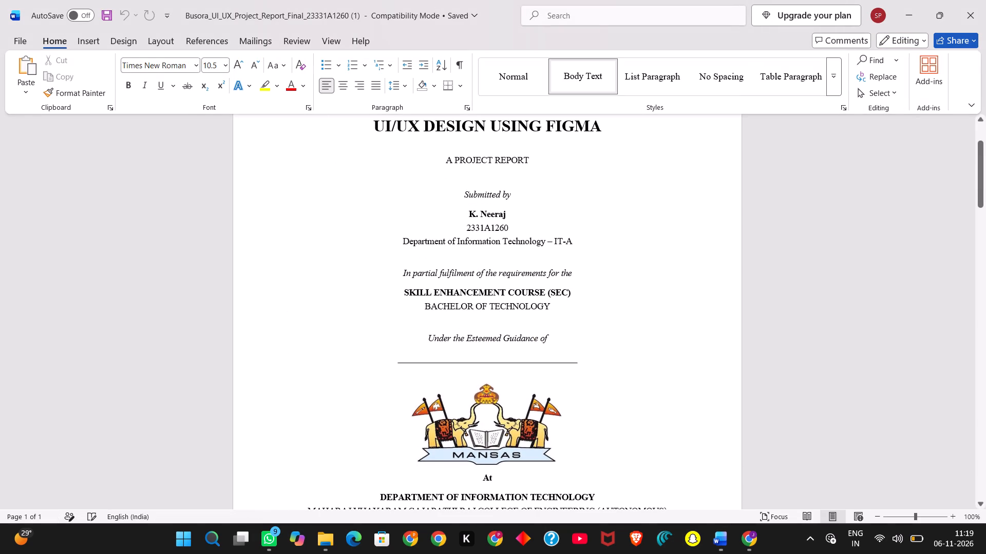
key("space")
key("space")
key("space")
key("space")
key("space")
key("space")
key("space")
key("space")
key("space")
key("space")
key("space")
key("space")
key("space")
key("space")
key("space")
key("space")
key("space")
key("space")
key("space")
key("space")
key("space")
key("space")
key("space")
key("space")
key("space")
key("space")
key("space")
key("space")
key("space")
key("space")
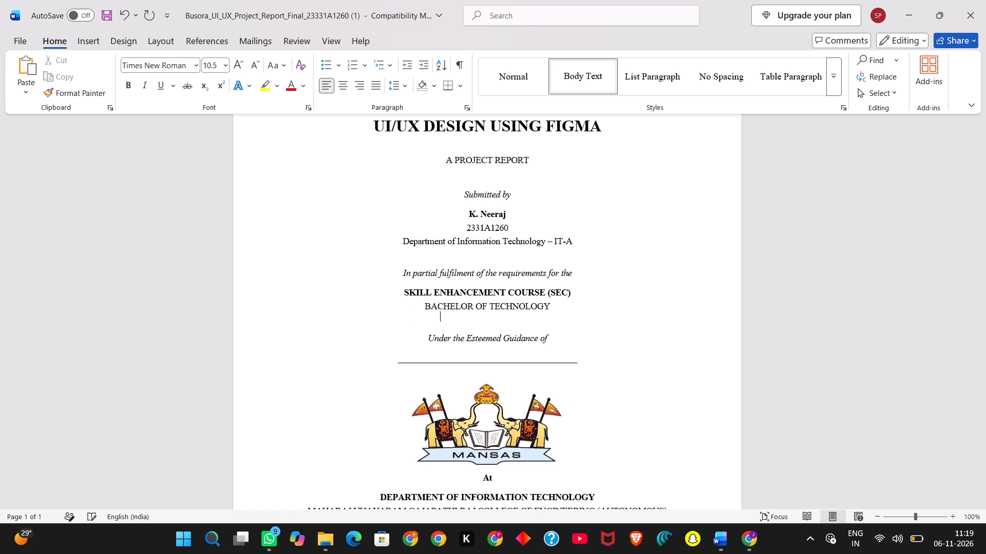
key("ctrl+v")
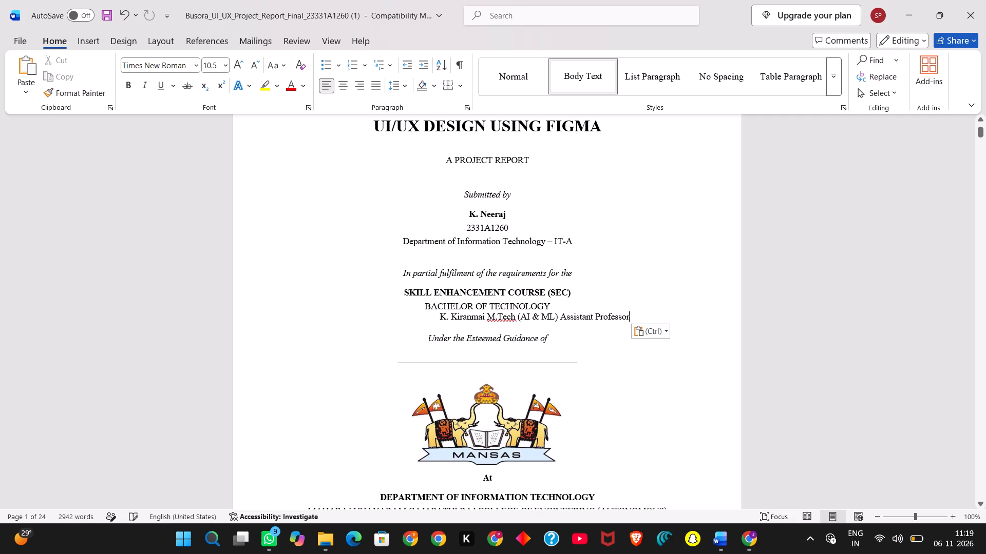
Shift the guide's details line on the cover toward the centre by deleting surplus leading spaces before the name.
key("Left")
key("Left")
key("Left")
key("Left")
key("Left")
key("Left")
key("Left")
key("Left")
key("Left")
key("Left")
key("Left")
key("Left")
key("Left")
key("Left")
key("Left")
key("Left")
key("Left")
key("Left")
key("Left")
key("Left")
key("Left")
key("BackSpace")
key("BackSpace")
key("BackSpace")
key("BackSpace")
key("BackSpace")
key("BackSpace")
key("BackSpace")
key("BackSpace")
key("BackSpace")
key("BackSpace")
key("BackSpace")
key("BackSpace")
key("BackSpace")
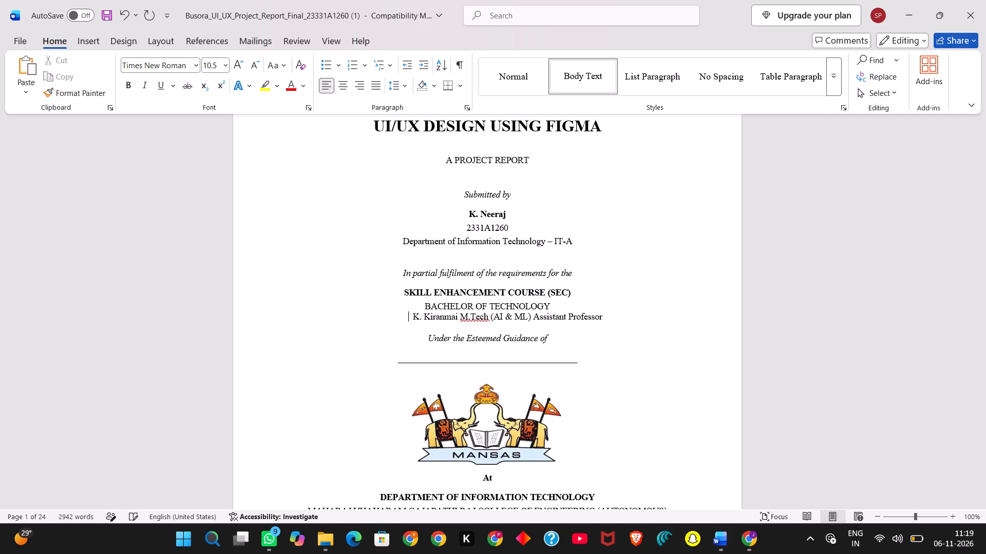
key("BackSpace")
key("BackSpace")
key("BackSpace")
key("BackSpace")
key("BackSpace")
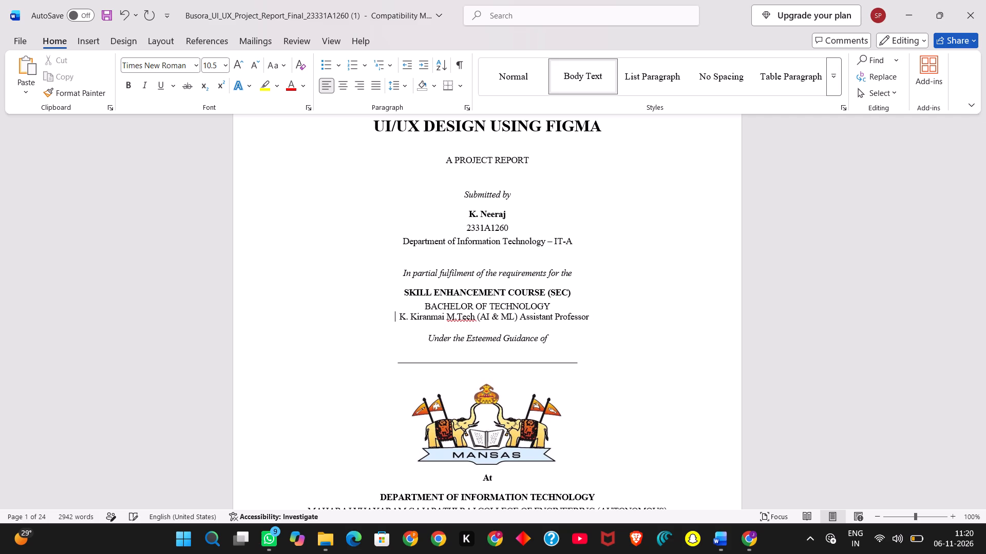
key("BackSpace")
key("BackSpace")
key("BackSpace")
key("BackSpace")
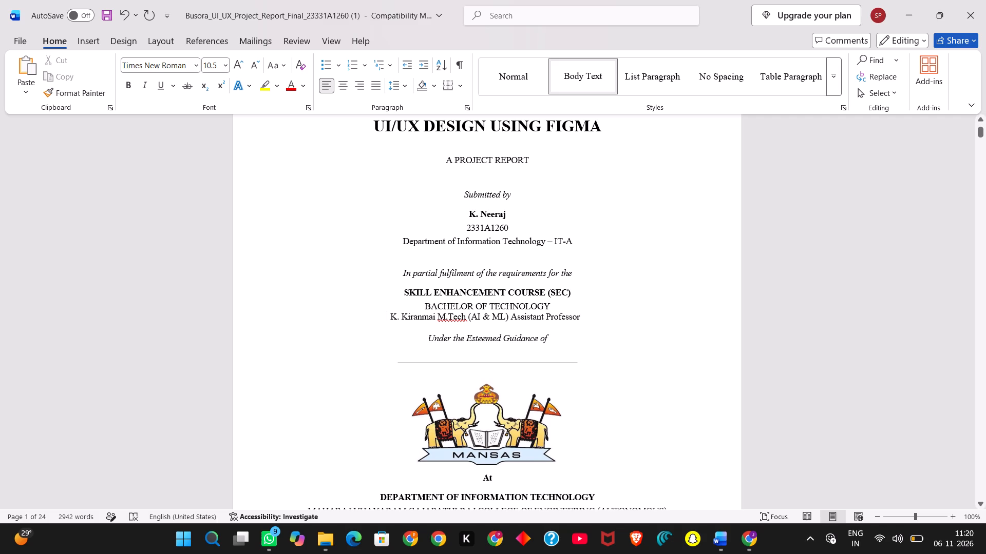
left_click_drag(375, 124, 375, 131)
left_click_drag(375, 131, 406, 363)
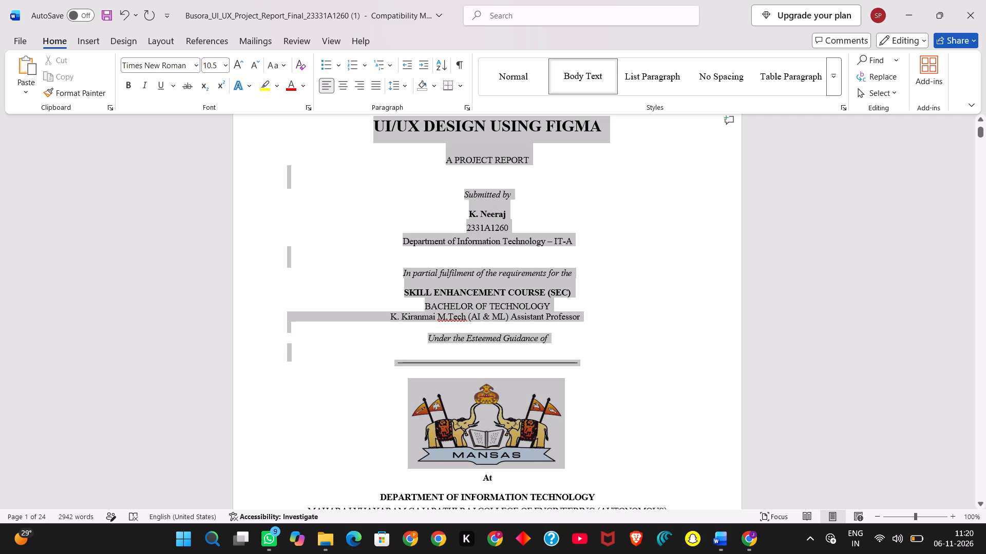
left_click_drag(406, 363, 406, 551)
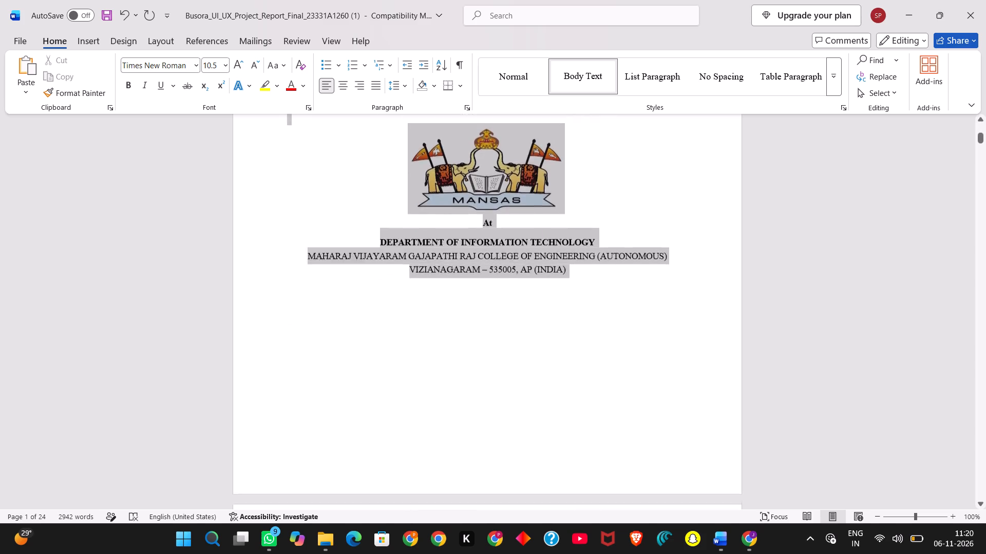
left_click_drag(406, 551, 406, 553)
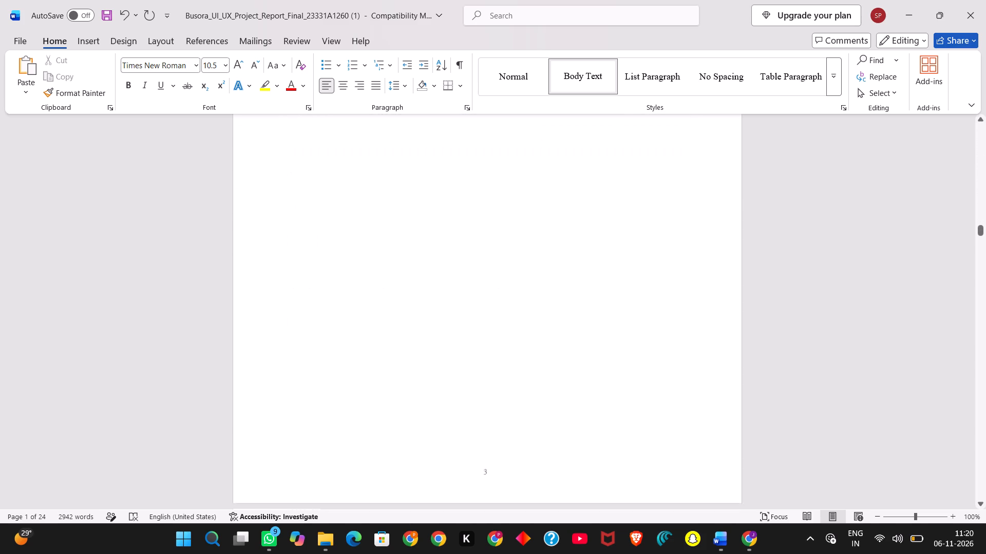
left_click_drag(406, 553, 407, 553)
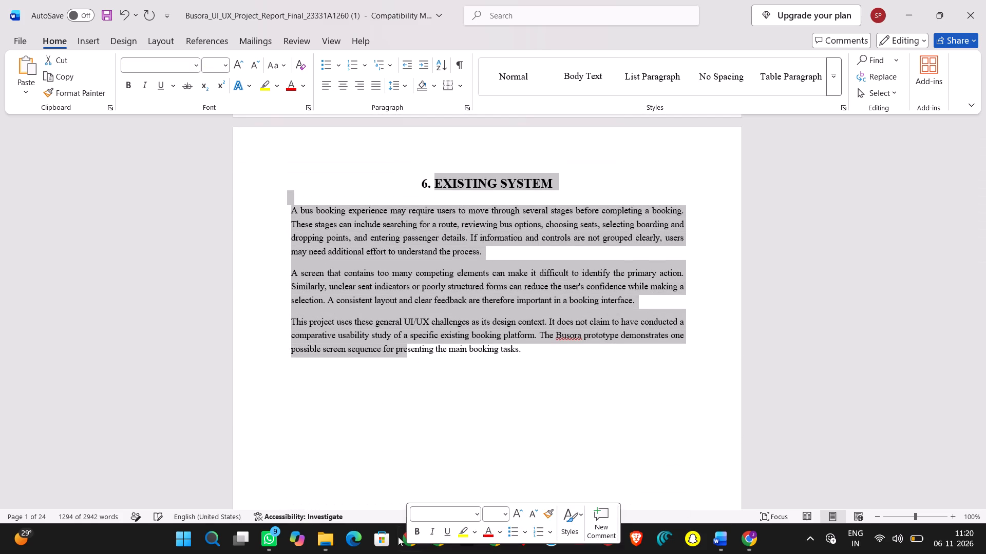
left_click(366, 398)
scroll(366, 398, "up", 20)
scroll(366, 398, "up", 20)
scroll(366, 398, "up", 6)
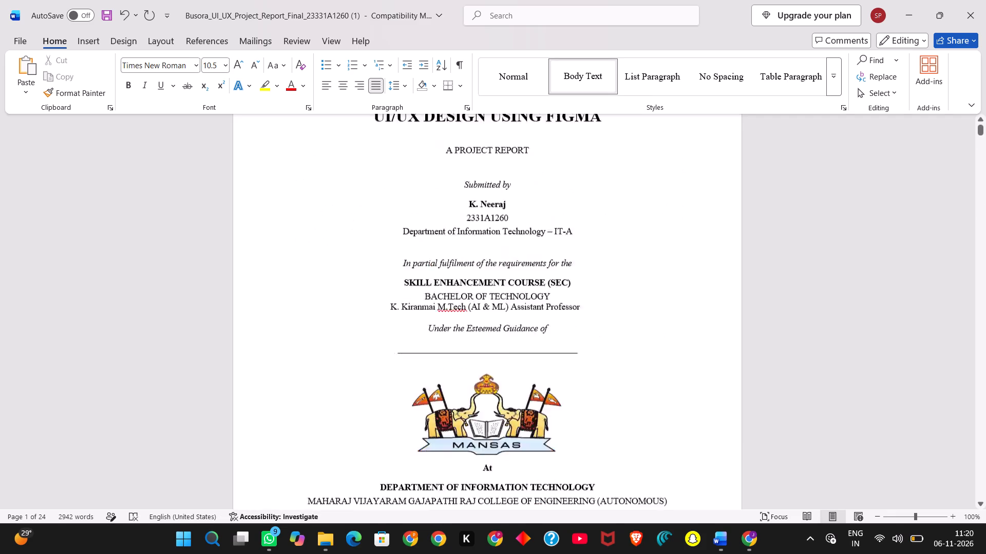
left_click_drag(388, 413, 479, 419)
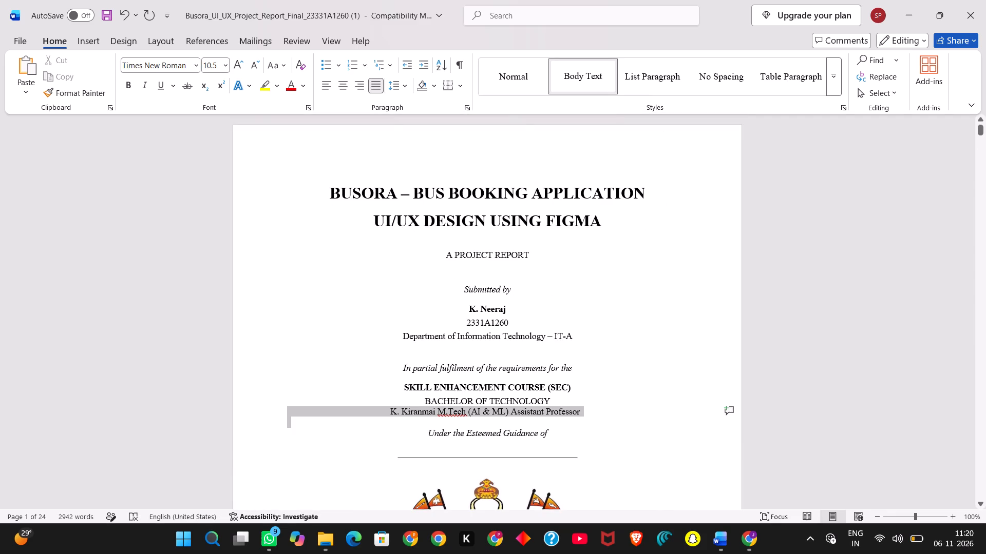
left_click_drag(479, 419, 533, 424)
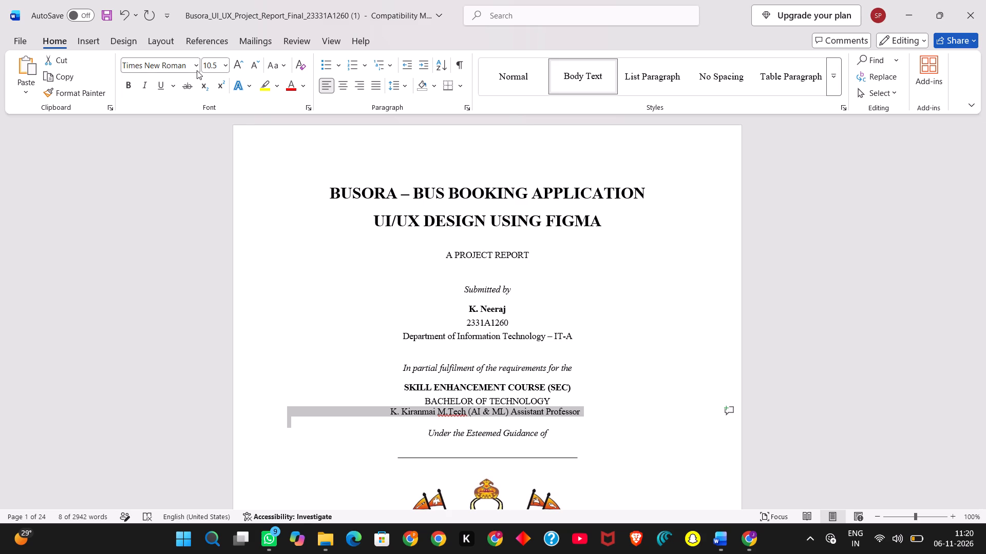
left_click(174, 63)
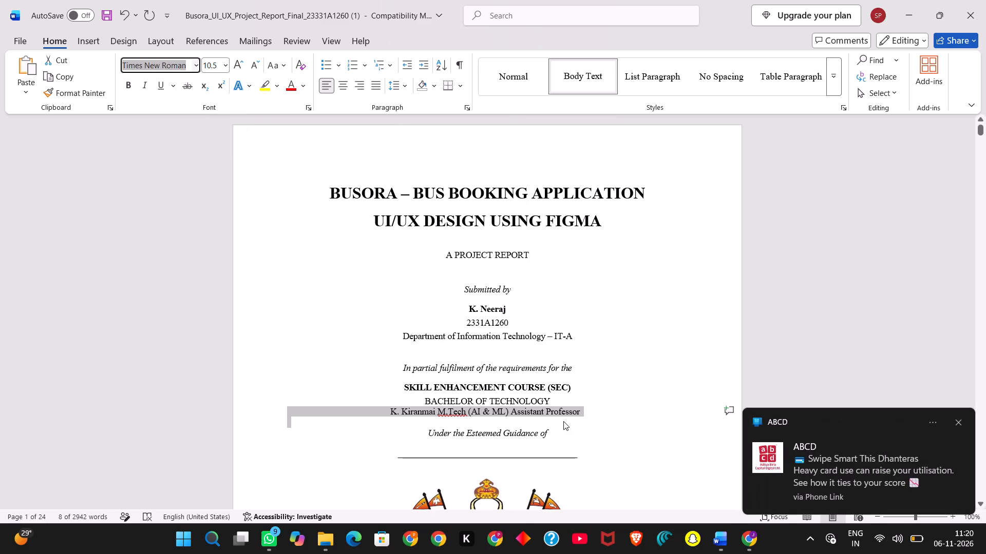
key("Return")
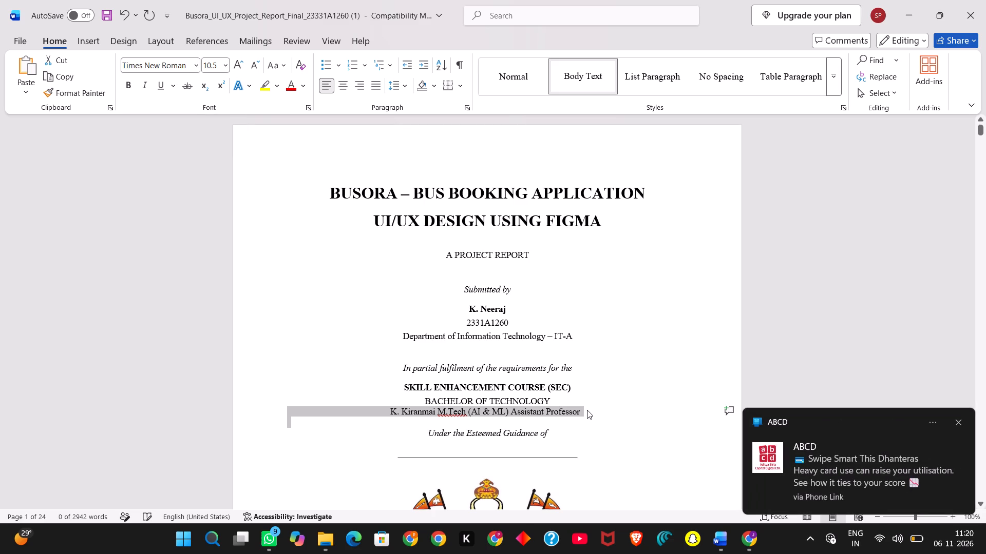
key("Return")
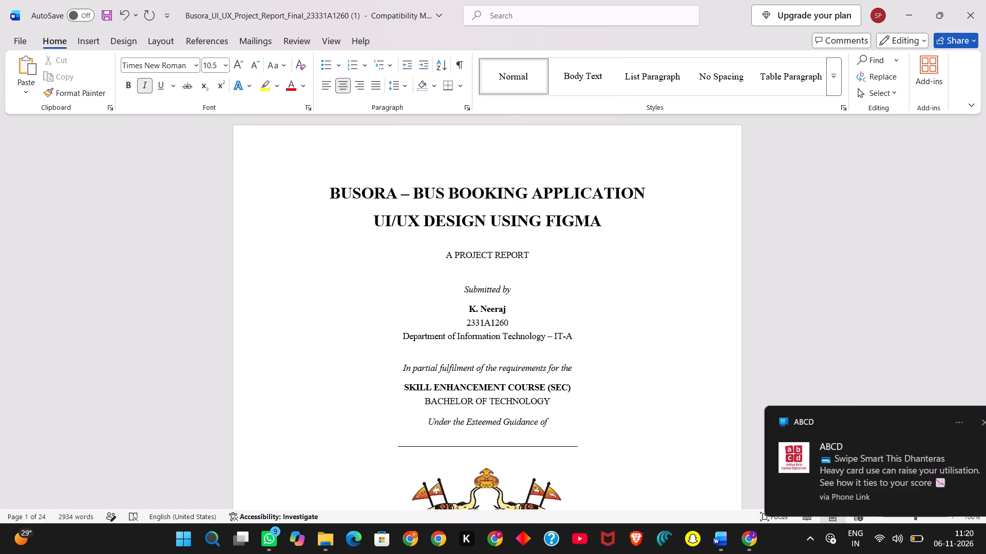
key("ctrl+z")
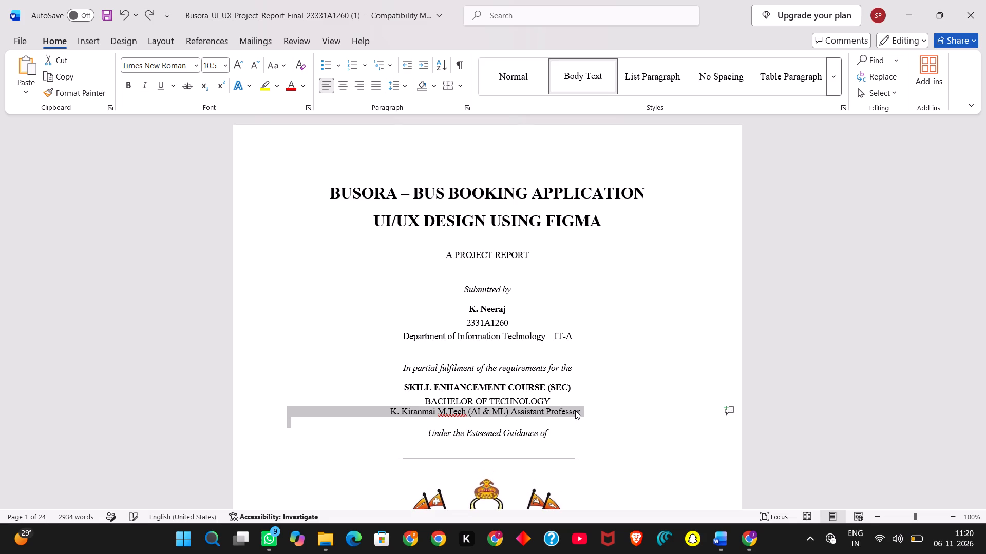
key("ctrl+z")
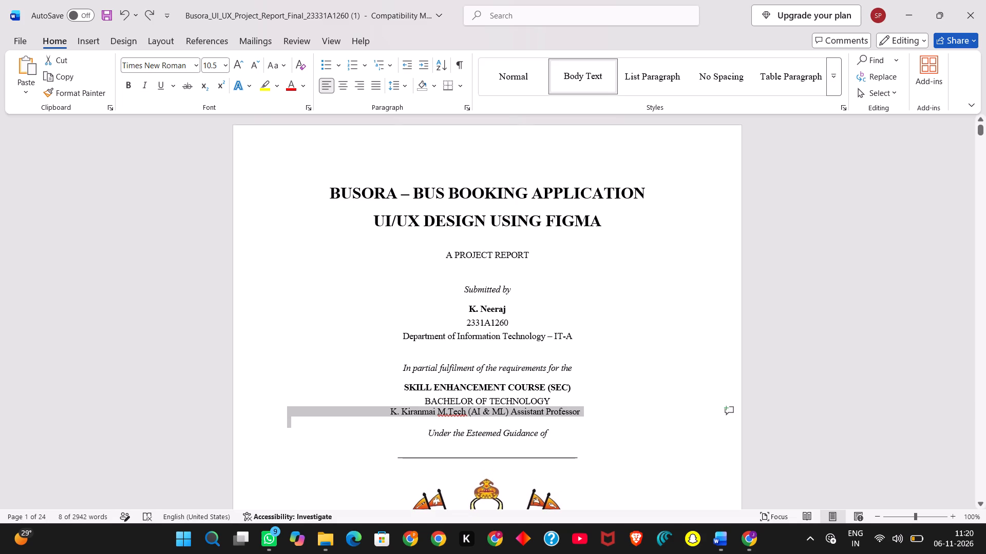
Insert a blank line between BACHELOR OF TECHNOLOGY and the guide's details on the cover page.
left_click(557, 397)
key("Return")
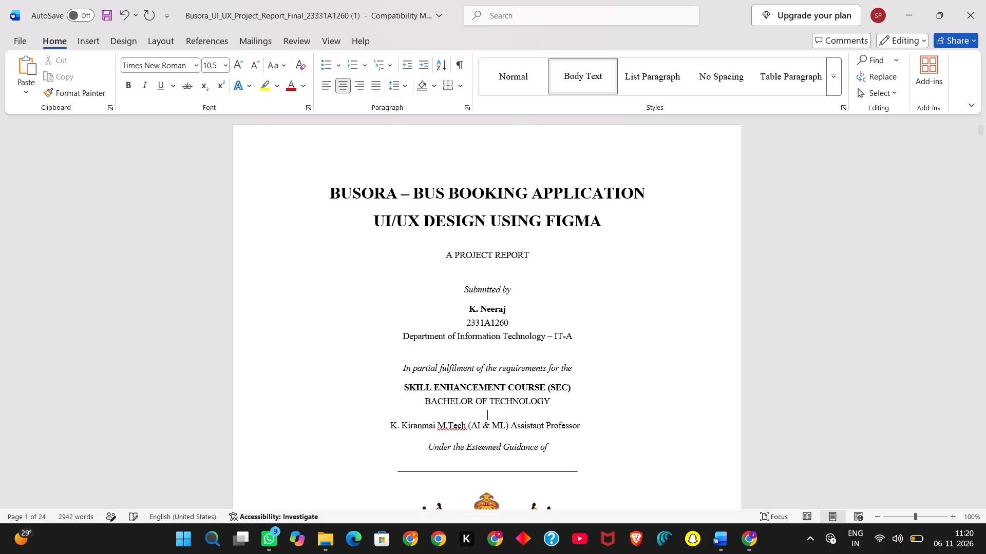
Set the font of the guide's name, qualification and title line on the cover to Arial Rounded MT Bold.
left_click_drag(385, 431, 583, 440)
triple_click(570, 430)
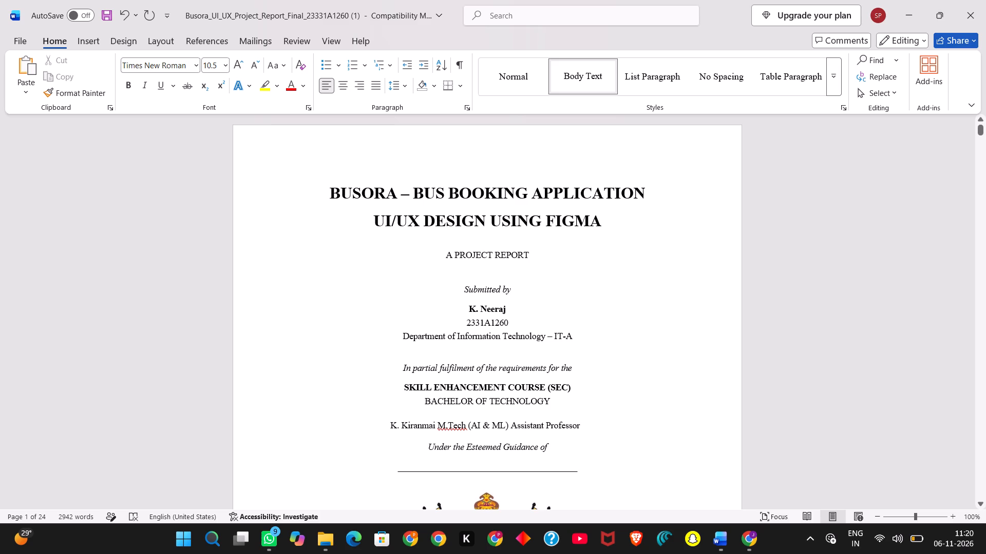
triple_click(563, 427)
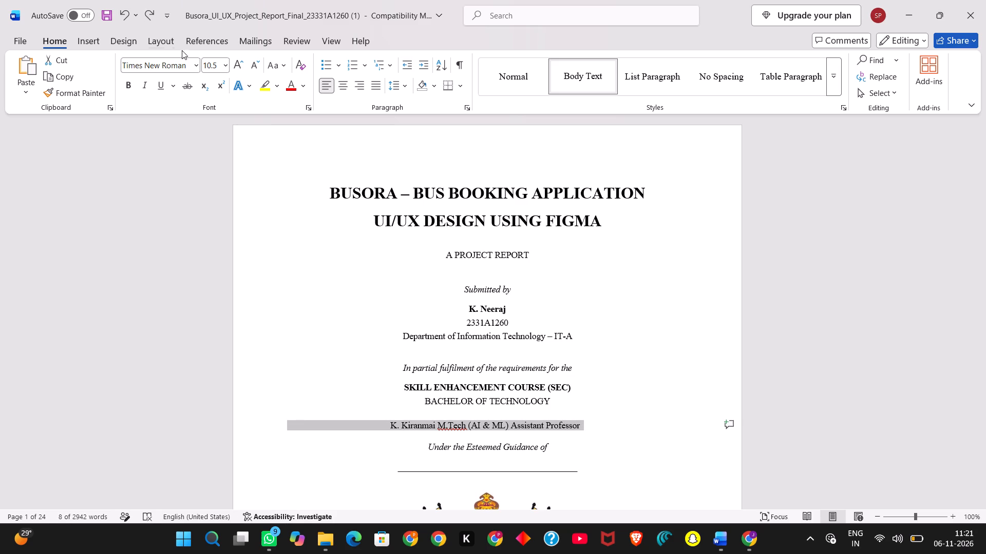
left_click(198, 69)
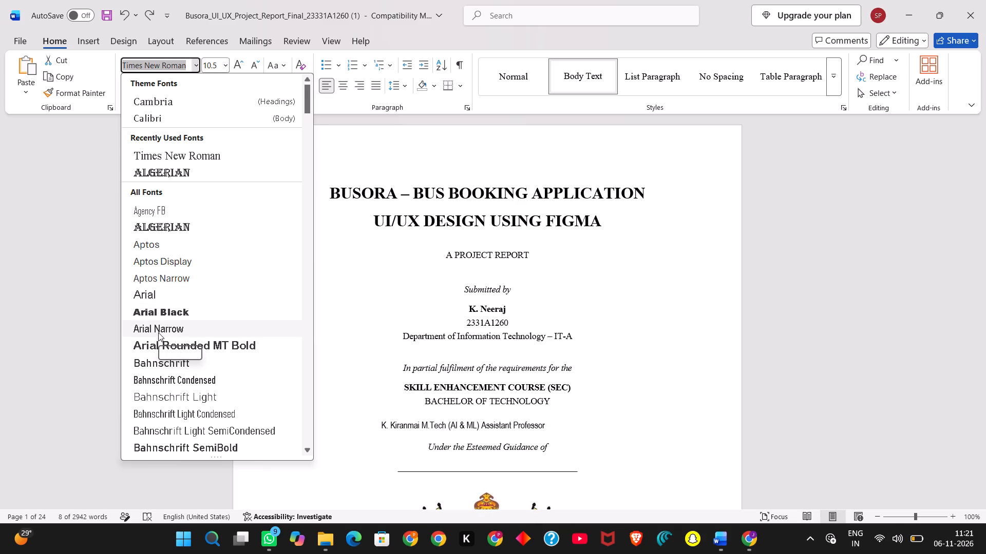
left_click(156, 346)
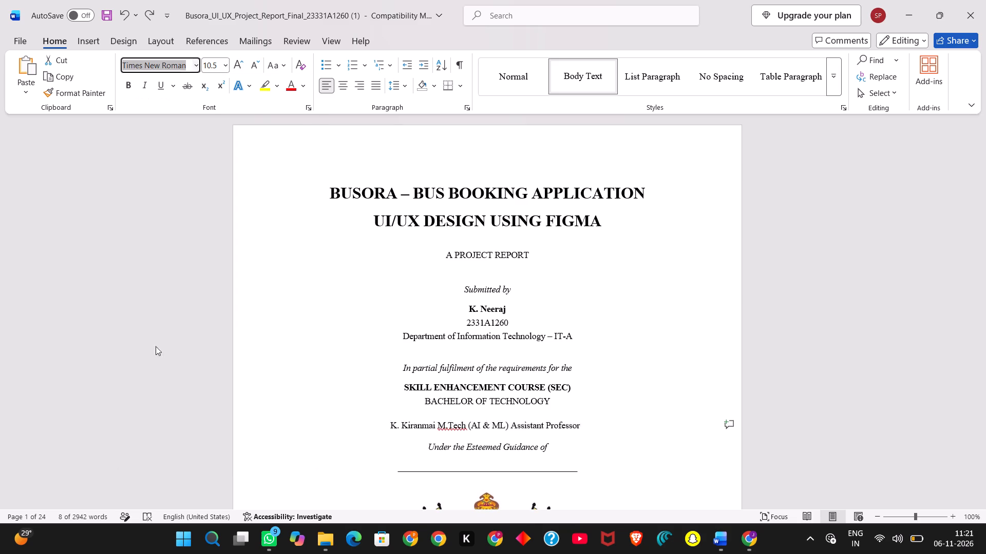
left_click(346, 369)
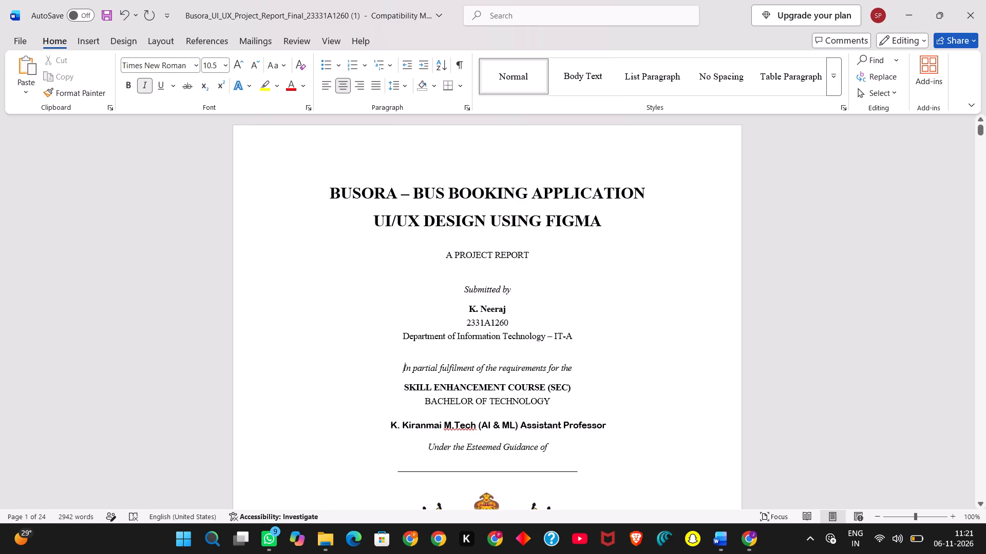
Review the layout of the cover page and the start of the declaration page.
scroll(446, 431, "down", 2)
scroll(467, 387, "down", 1)
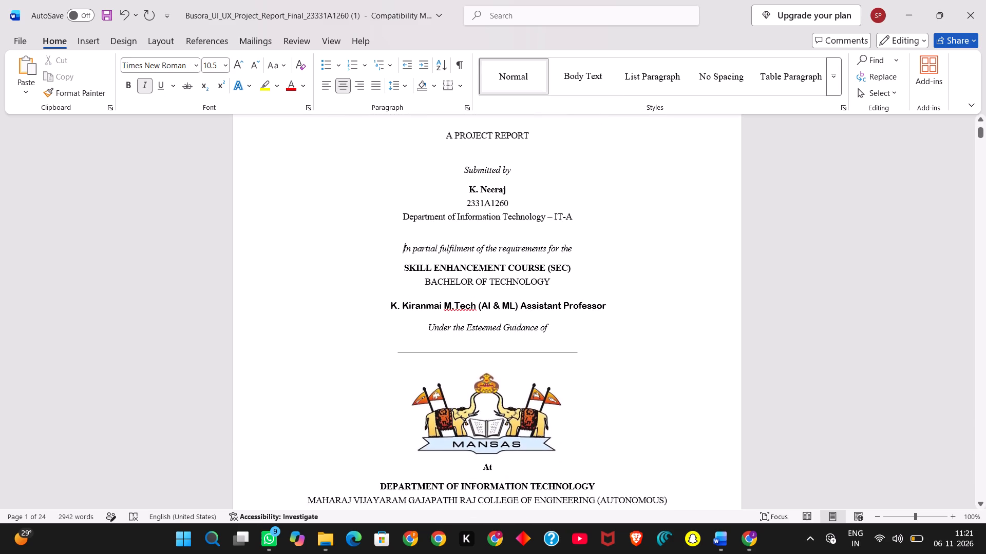
scroll(467, 387, "down", 1)
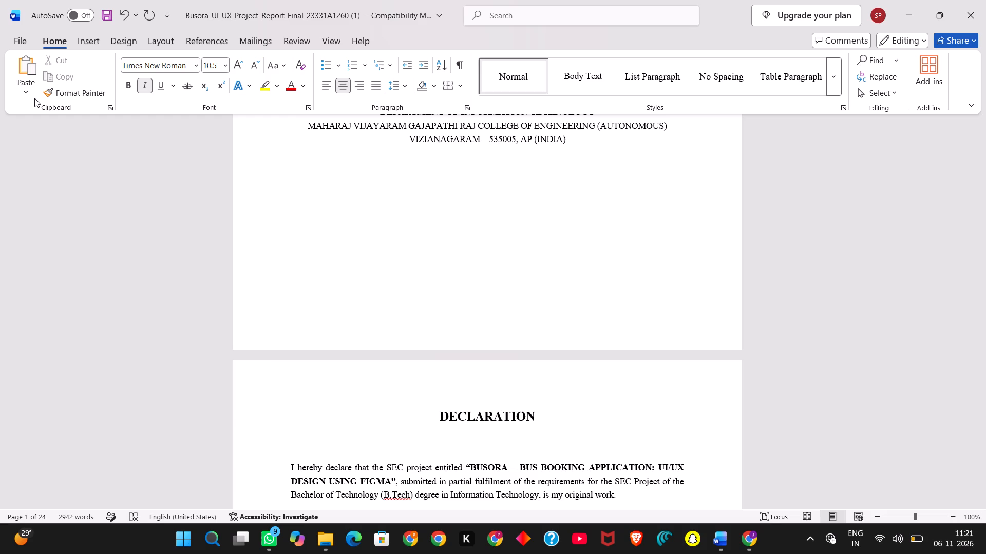
scroll(34, 98, "up", 5)
scroll(34, 98, "down", 1)
scroll(184, 51, "up", 1)
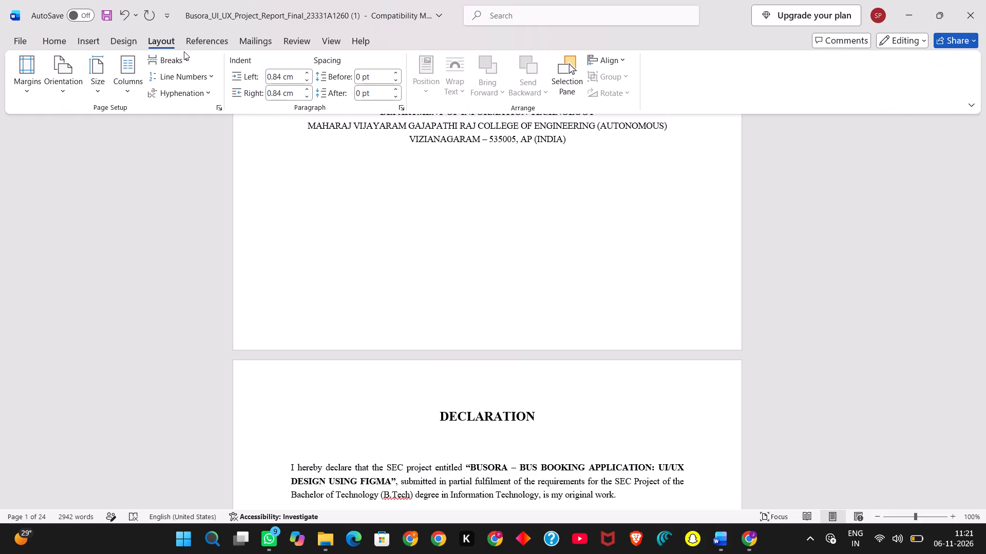
scroll(184, 51, "up", 3)
scroll(245, 9, "up", 2)
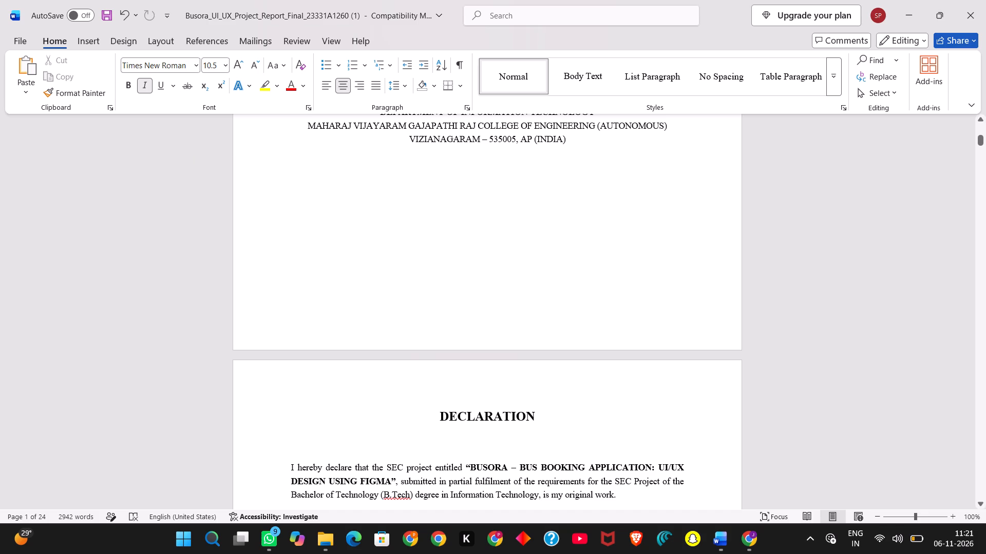
scroll(426, 170, "up", 8)
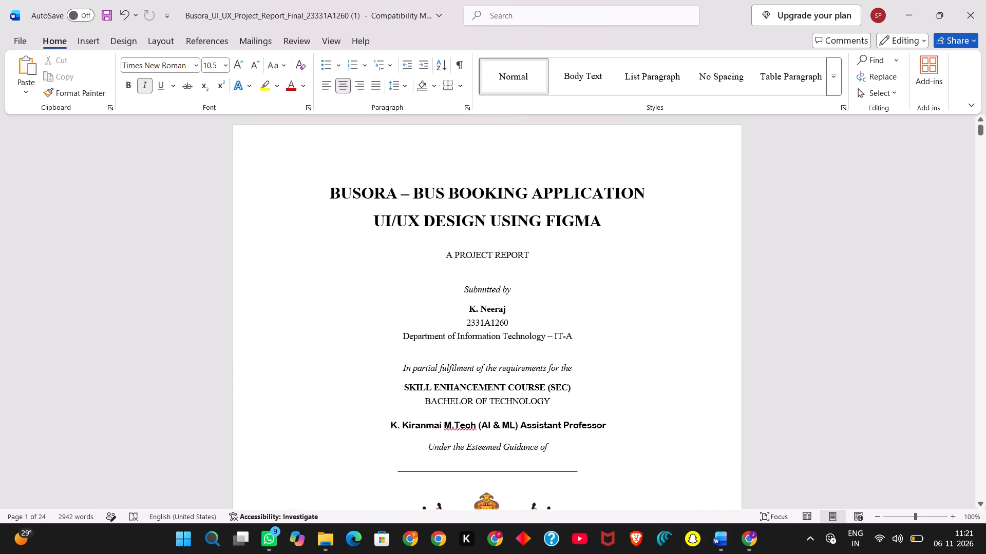
Save the edited Busora report under its existing file name.
left_click(25, 46)
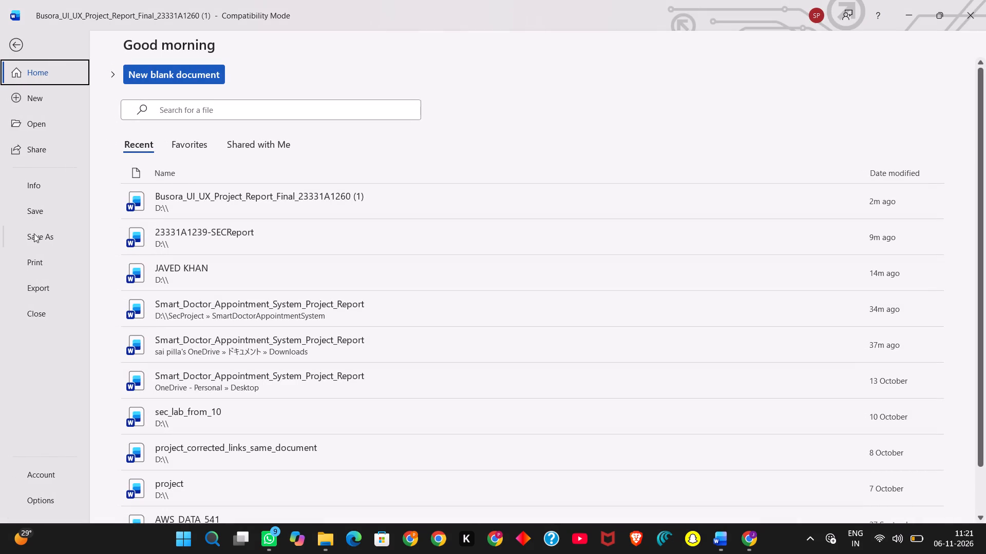
left_click(55, 242)
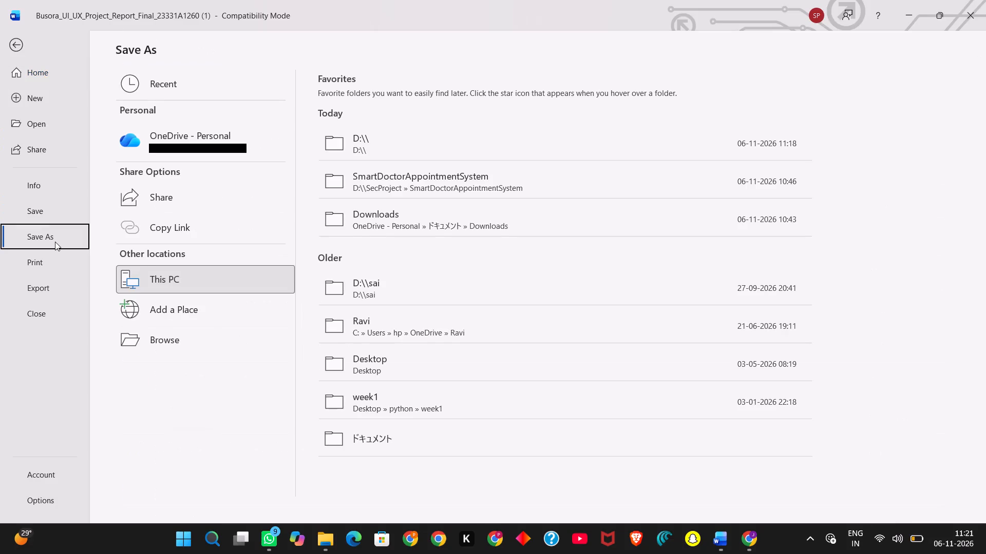
left_click(60, 209)
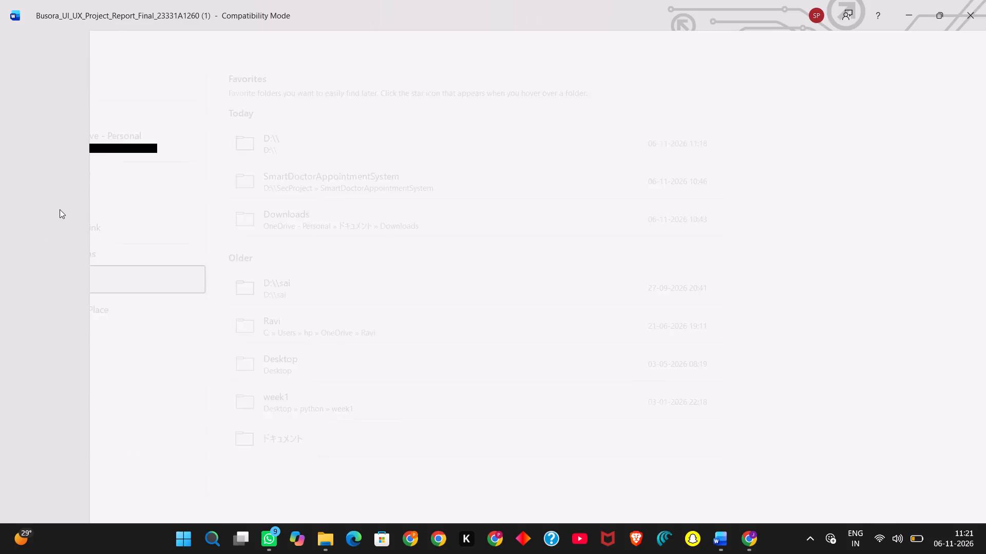
double_click(60, 209)
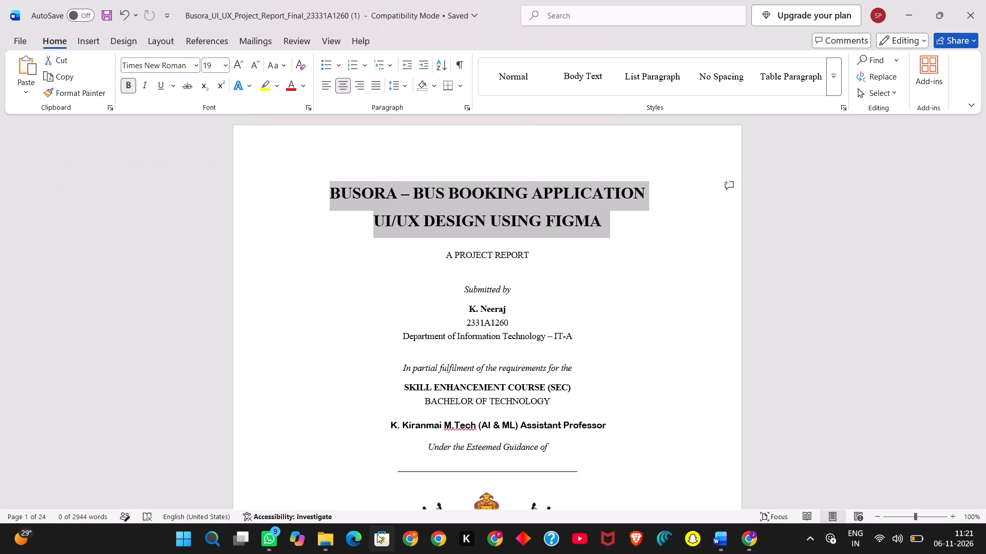
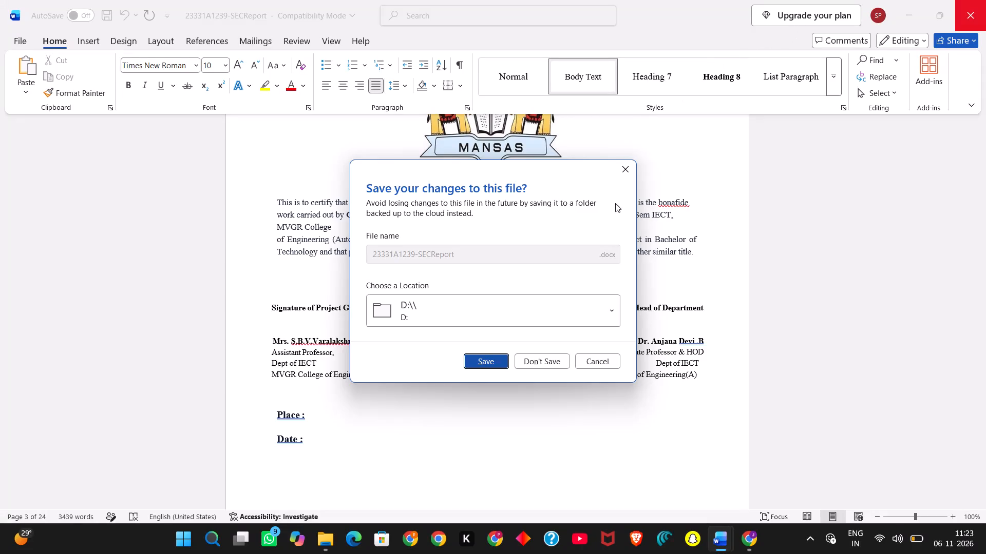
Save the changes to the open SEC report in its D: location while closing it.
left_click(503, 368)
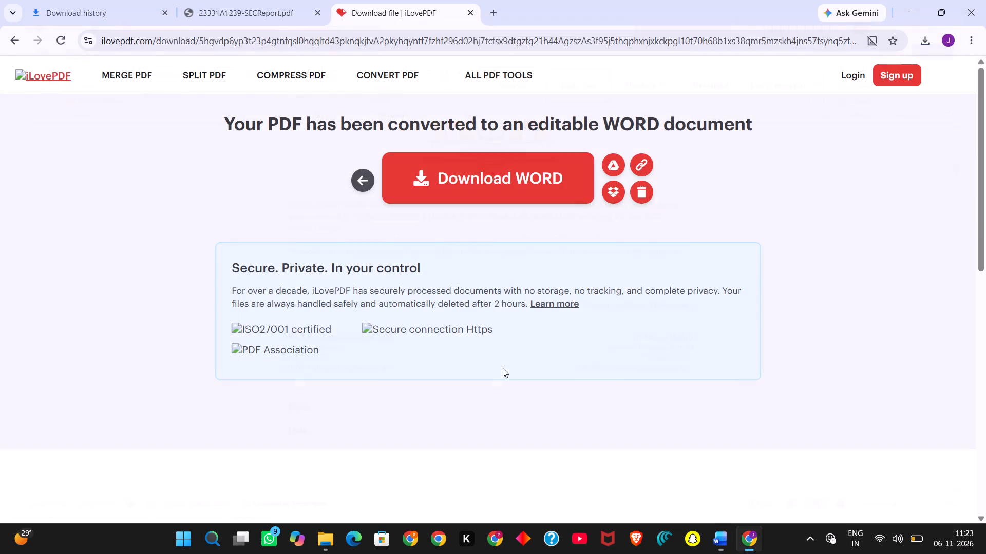
Close the browser window with the converted PDF and the remaining Word report, saving that report's changes in D:.
left_click(985, 0)
triple_click(985, 0)
double_click(985, 0)
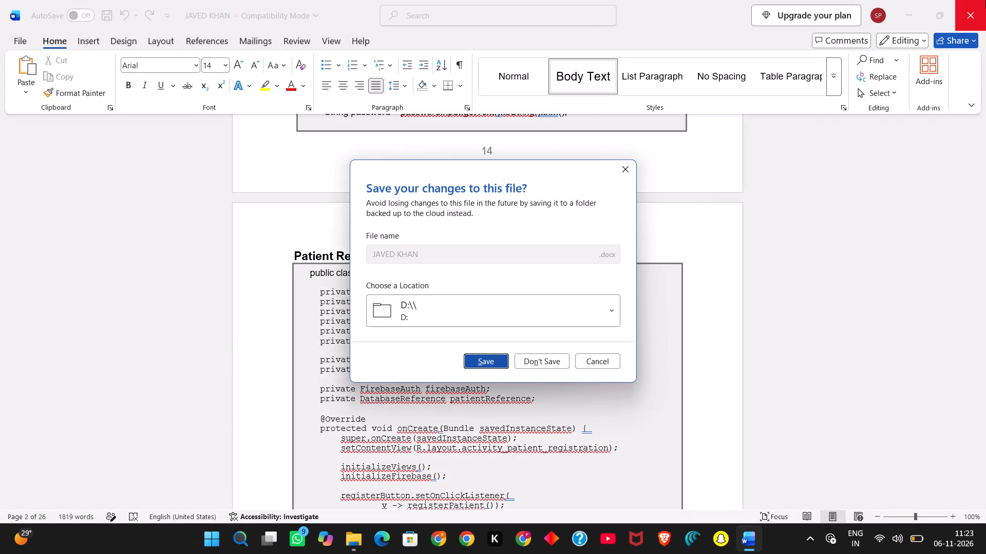
left_click_drag(985, 0, 496, 366)
triple_click(496, 366)
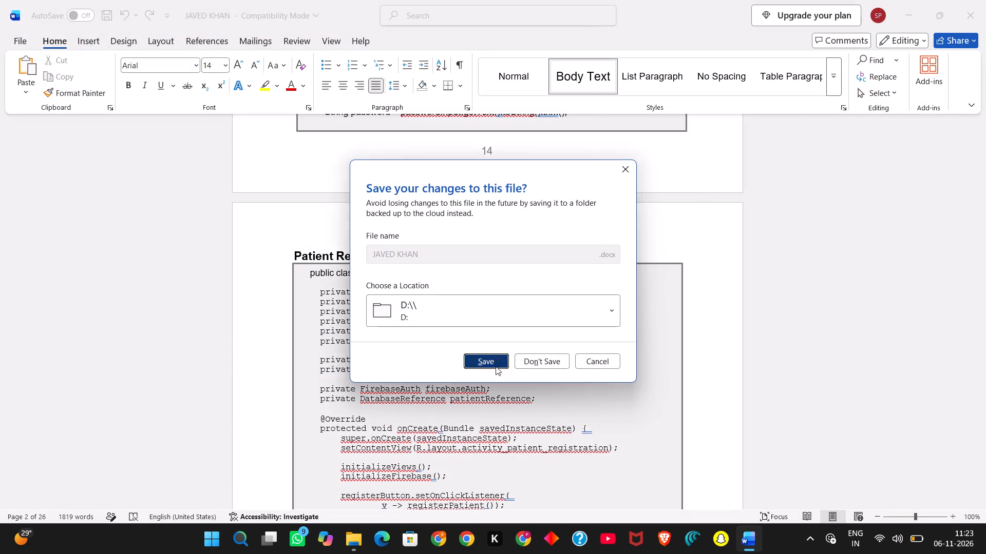
left_click(496, 366)
Close the remaining windows, including the Smart Doctor Appointment System PDF and the file search results, leaving the desktop clear.
triple_click(985, 0)
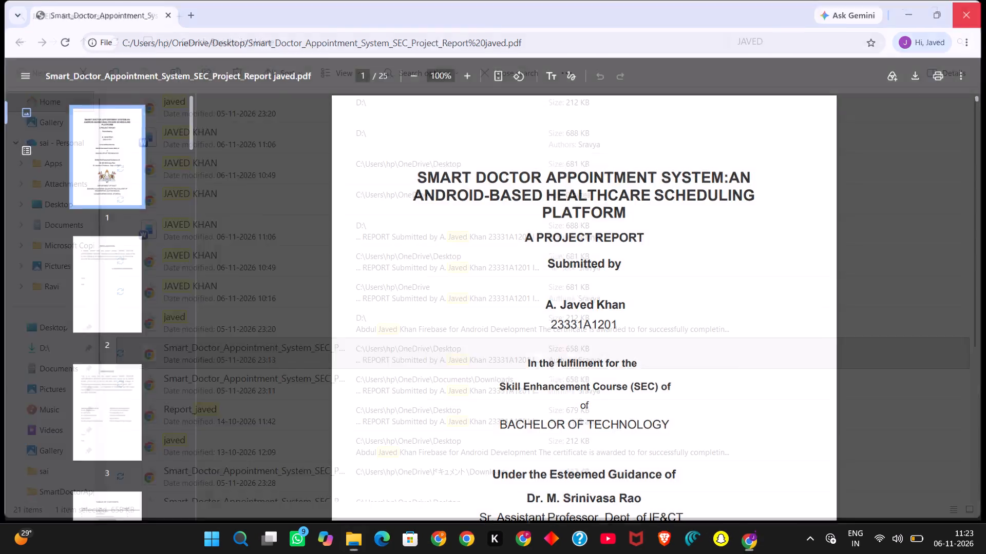
double_click(985, 0)
left_click_drag(985, 0, 963, 10)
triple_click(963, 10)
double_click(963, 10)
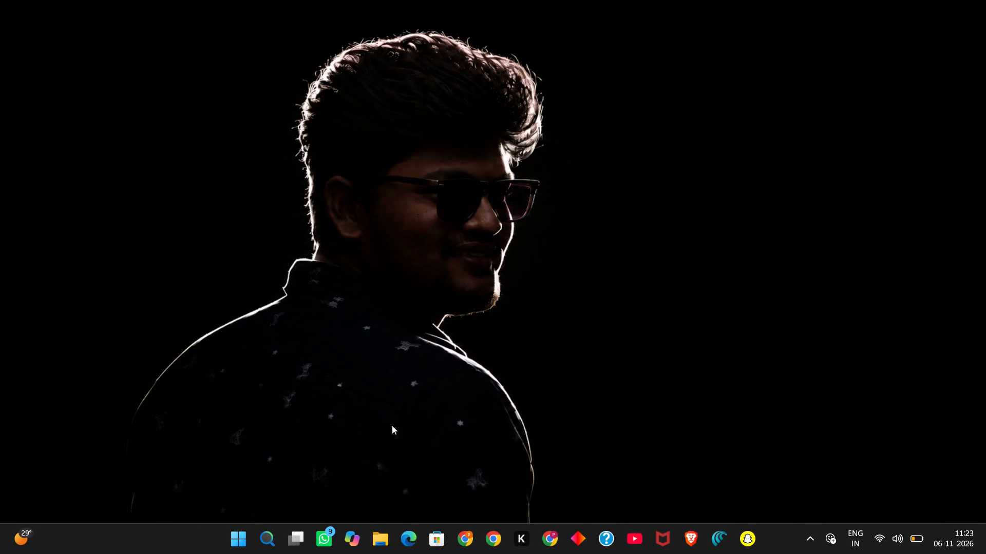
Shut down the computer.
left_click(240, 533)
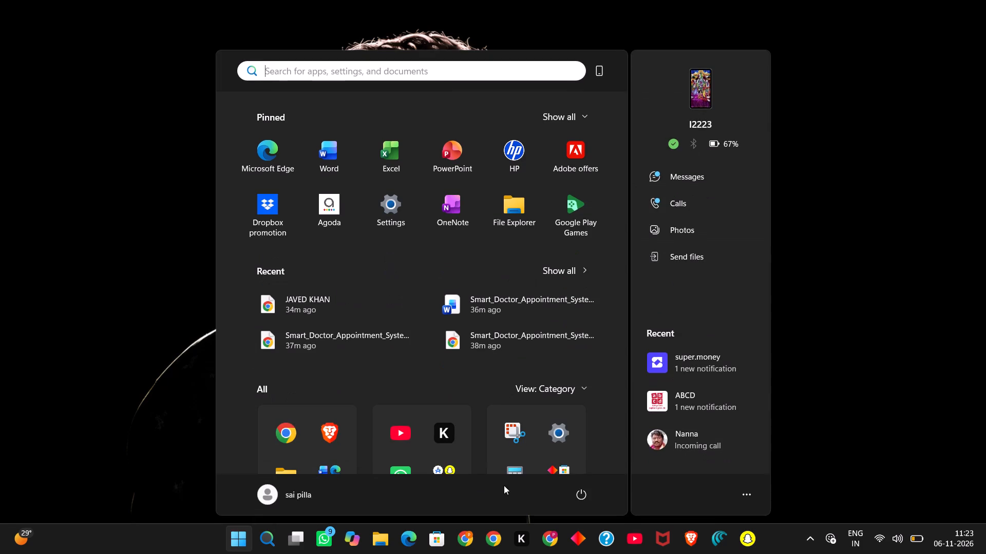
left_click(589, 493)
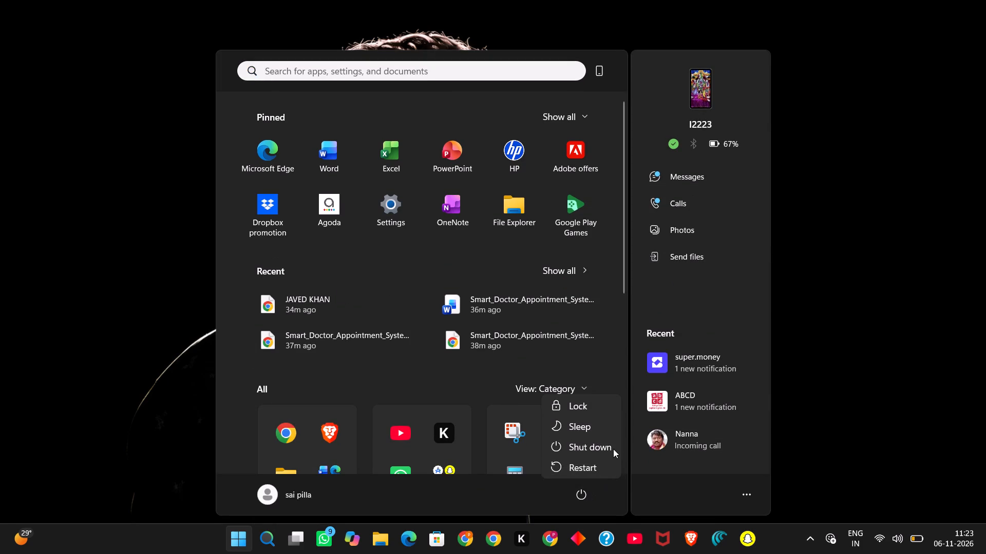
left_click(613, 449)
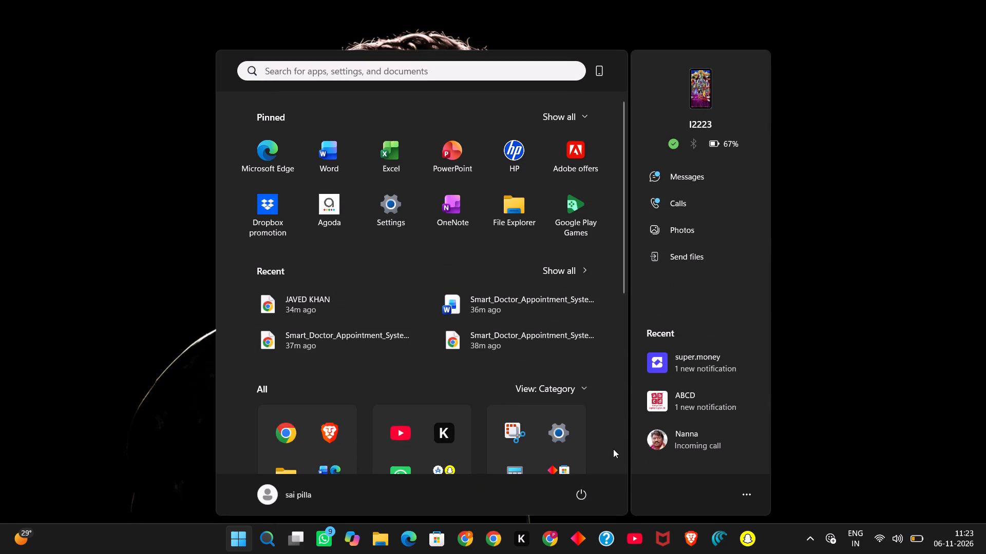